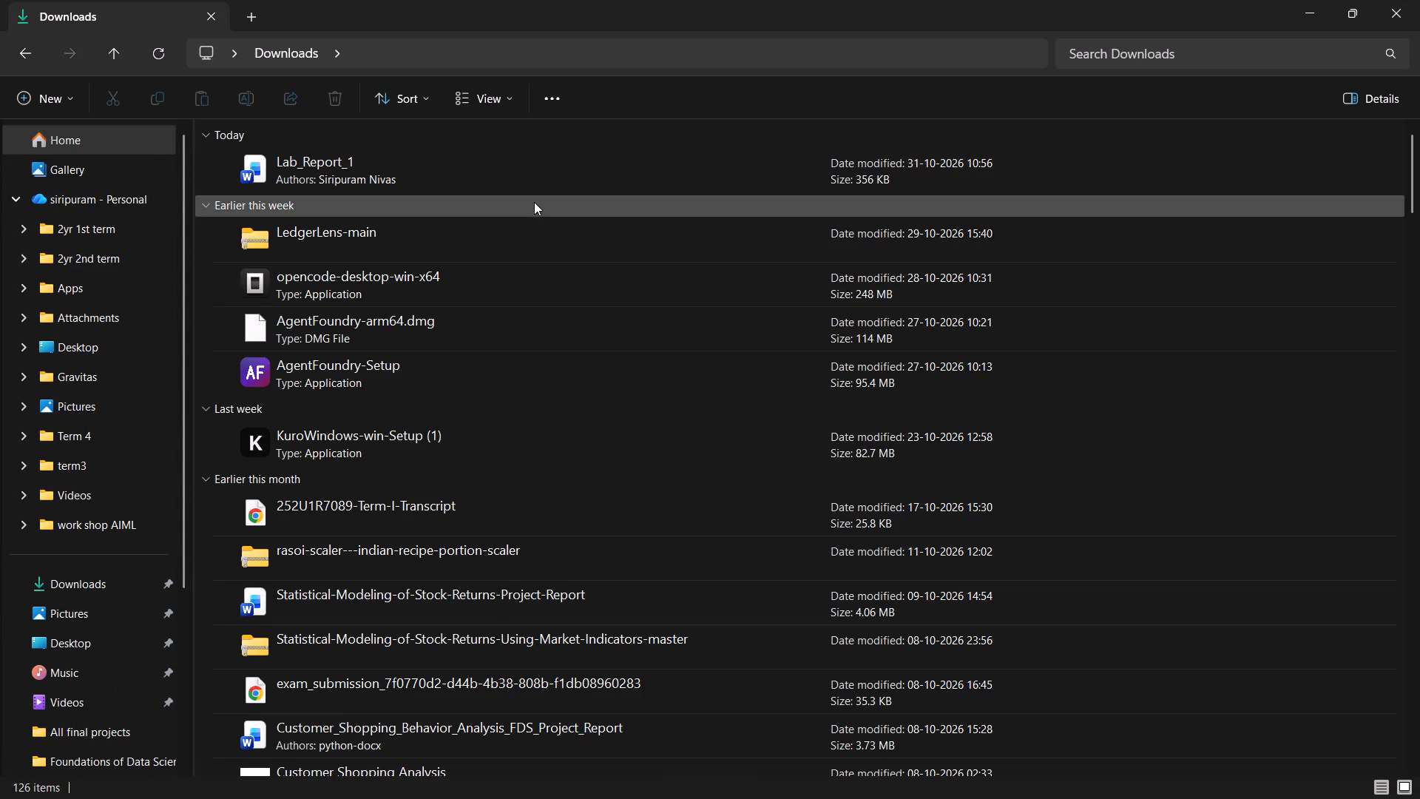
pyautogui.click(552, 178)
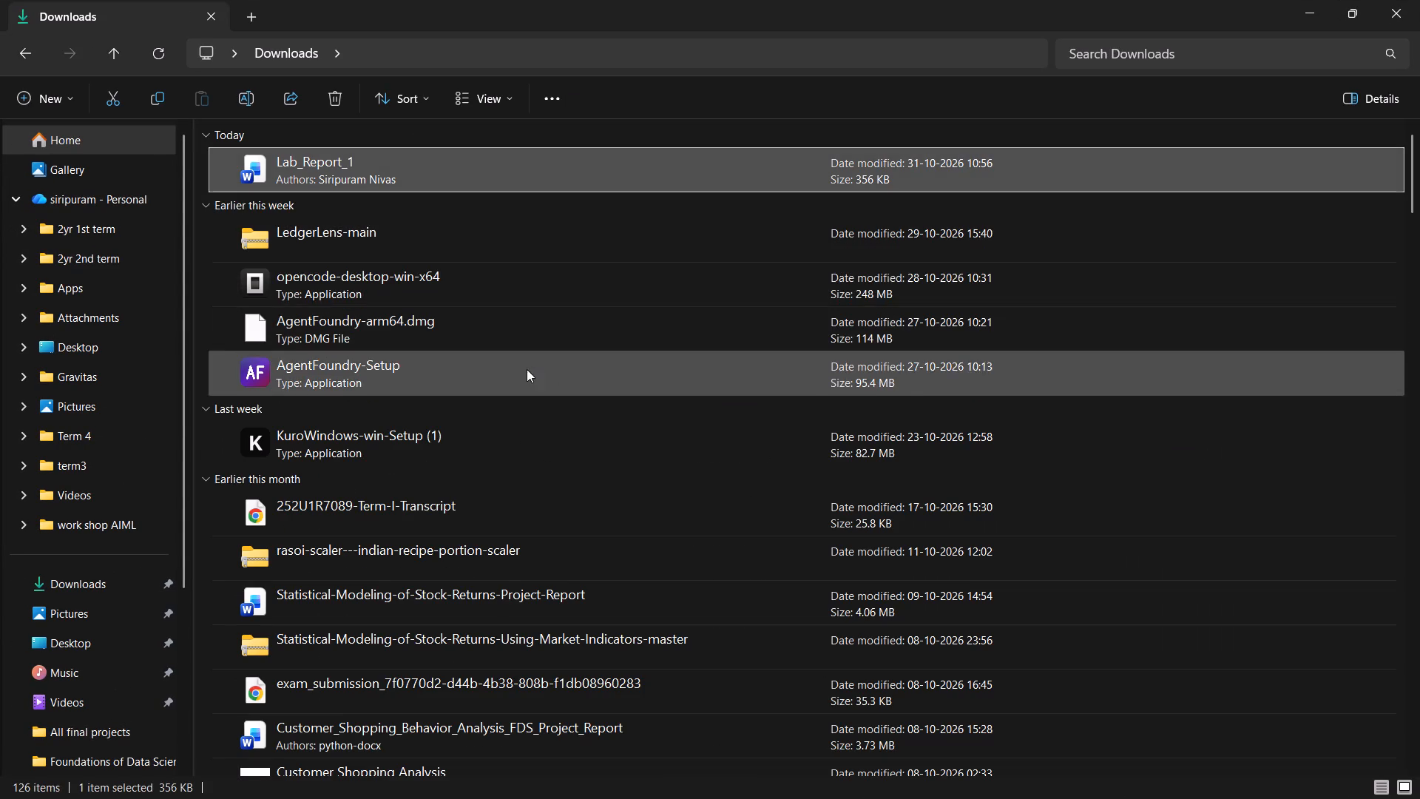
pyautogui.hotkey('ctrl', 'c')
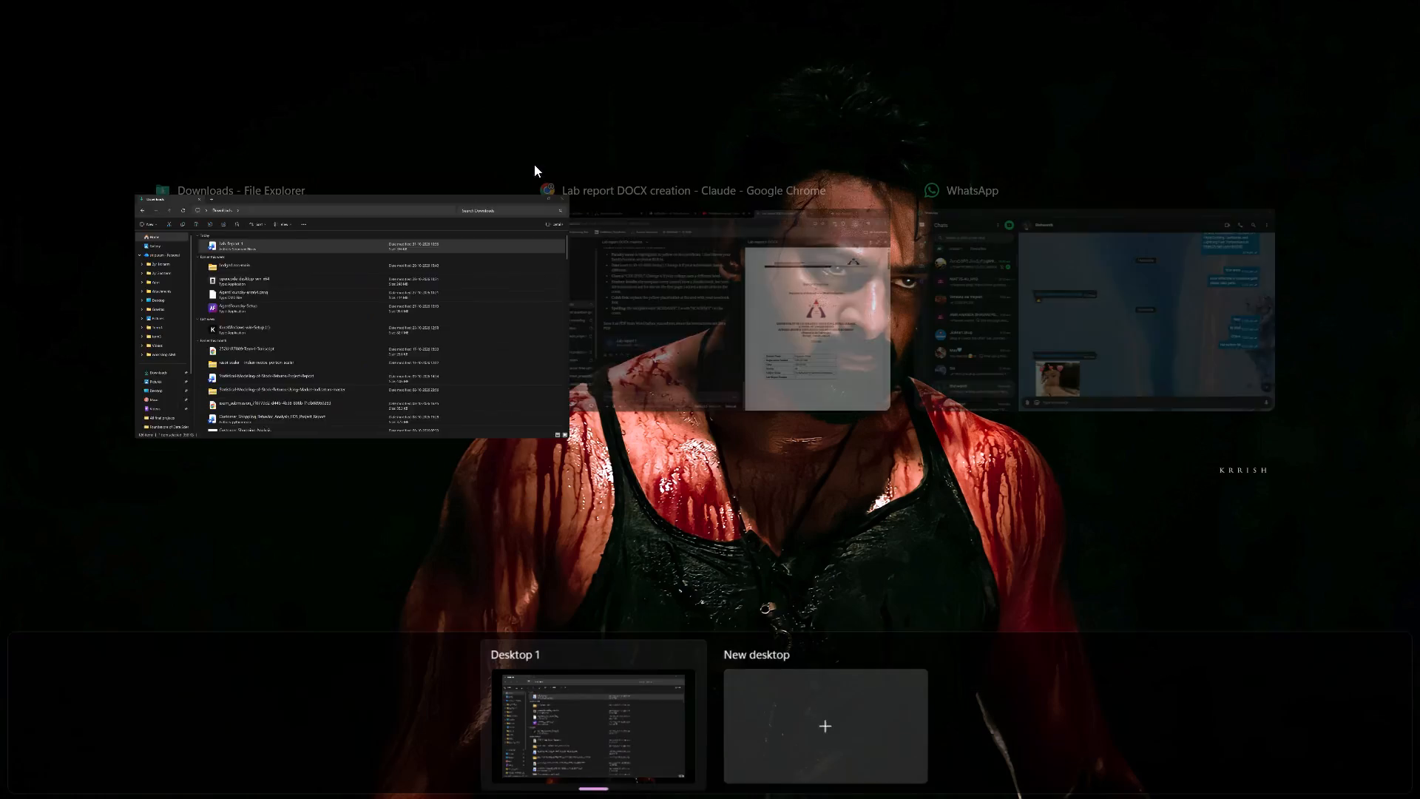
pyautogui.click(388, 295)
pyautogui.click(70, 249)
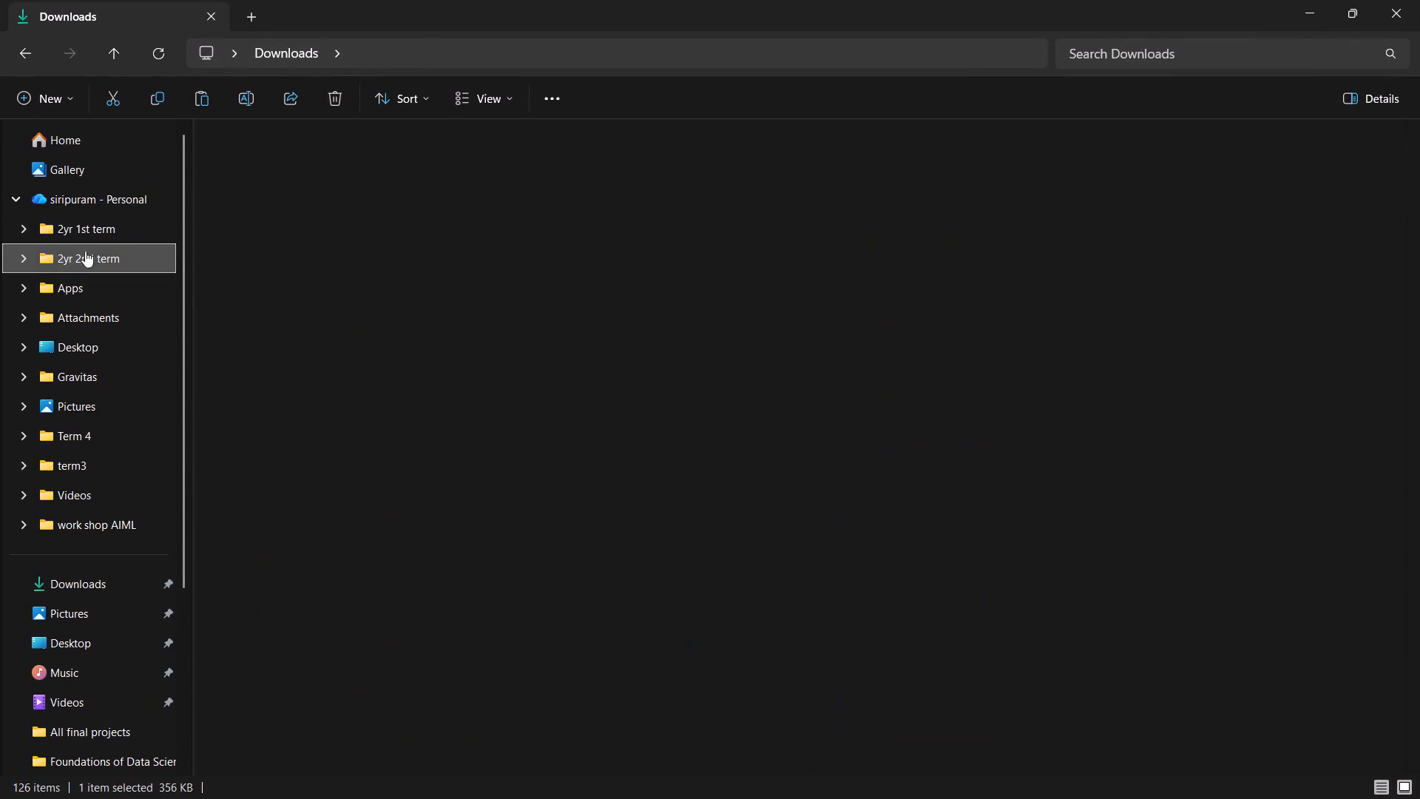
pyautogui.doubleClick(388, 234)
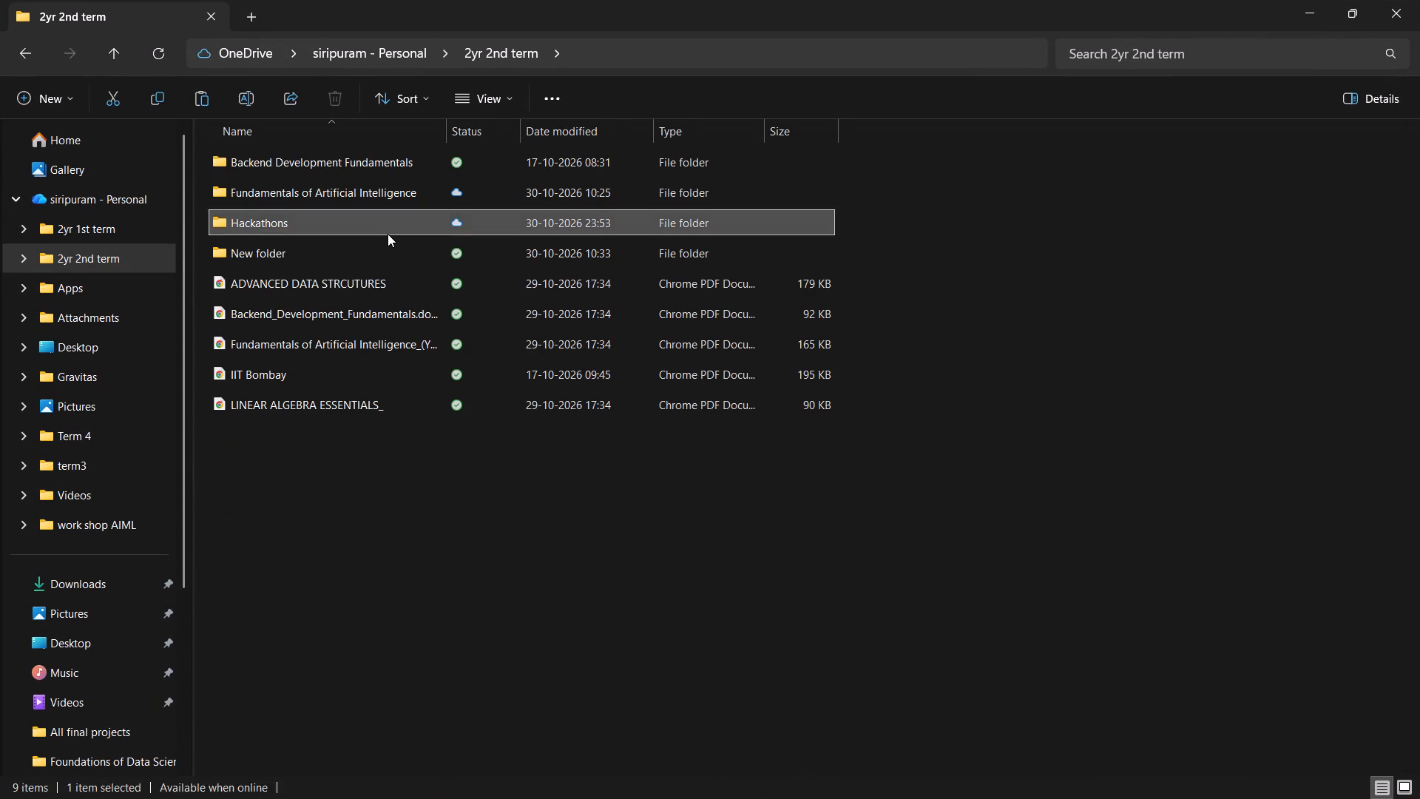
pyautogui.click(99, 50)
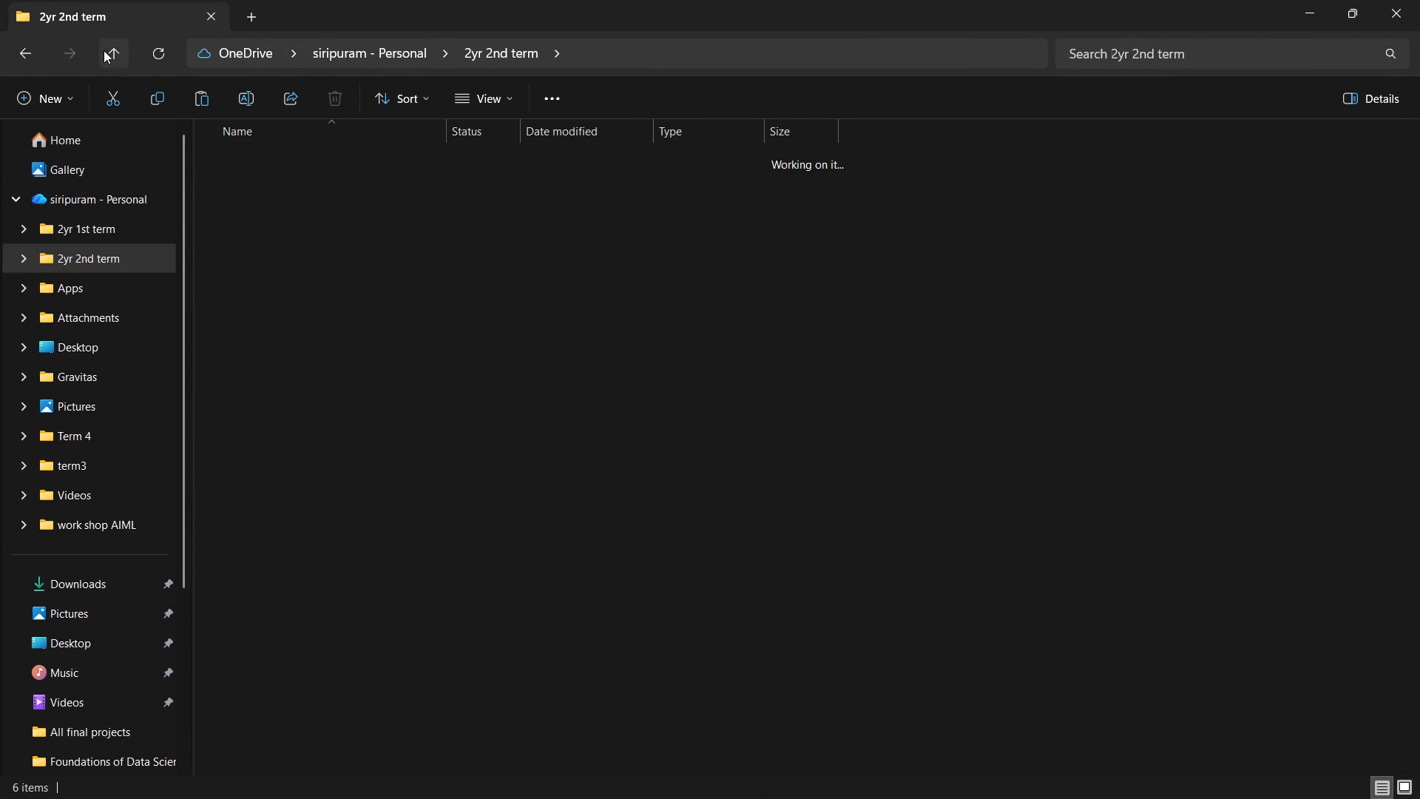
pyautogui.click(354, 198)
pyautogui.doubleClick(354, 198)
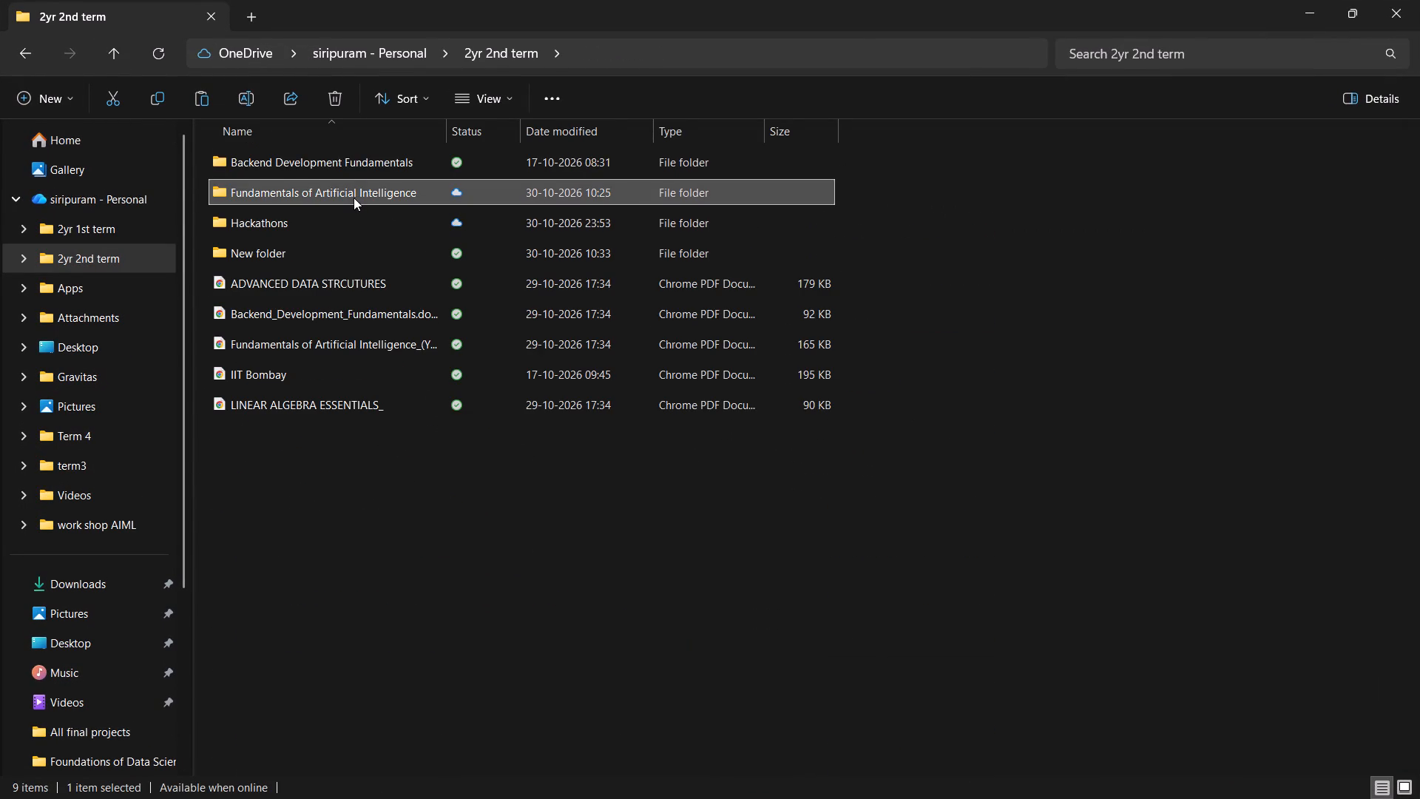
pyautogui.hotkey('ctrl', 'v')
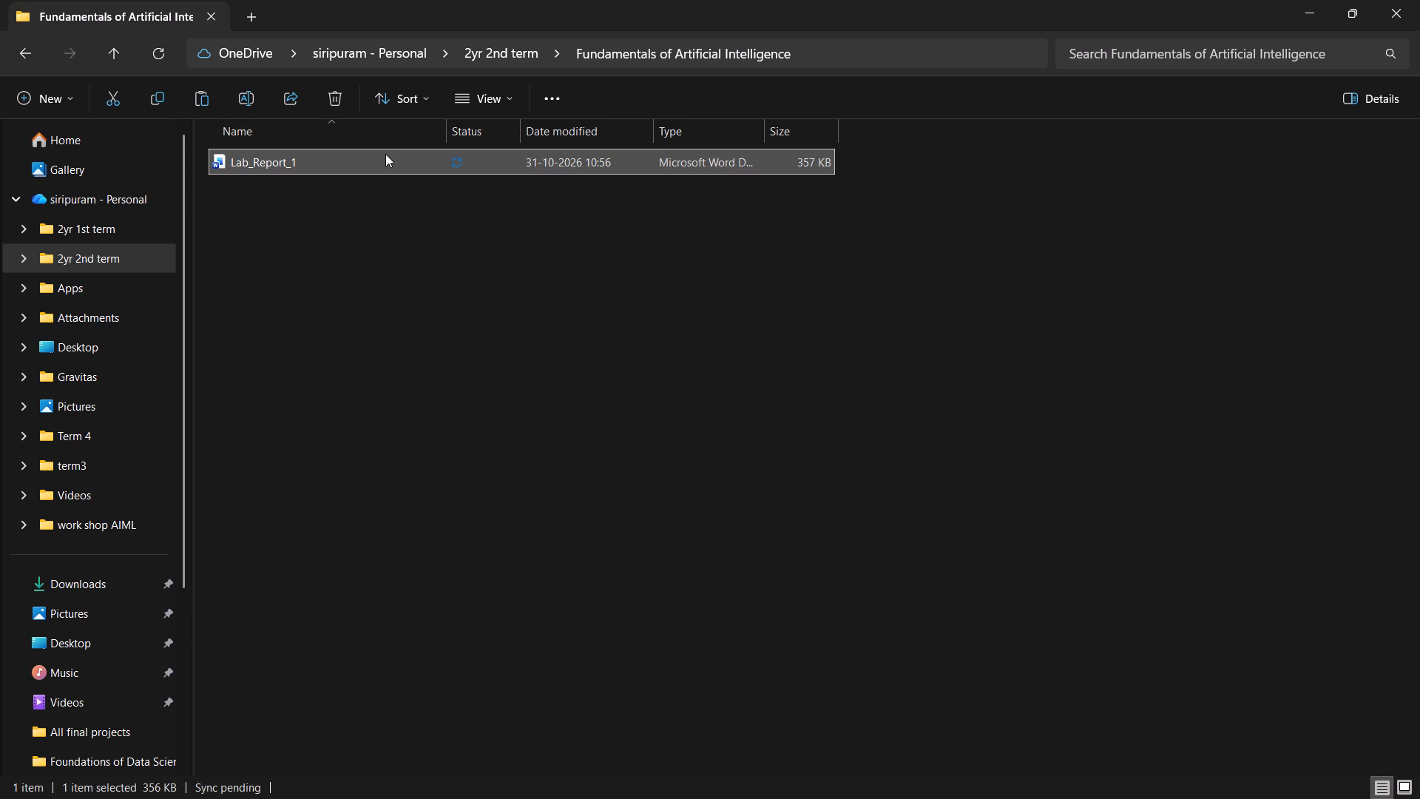
# Open the copied Lab_Report_1 in Word and check the cover page text and student details table.
pyautogui.doubleClick(385, 155)
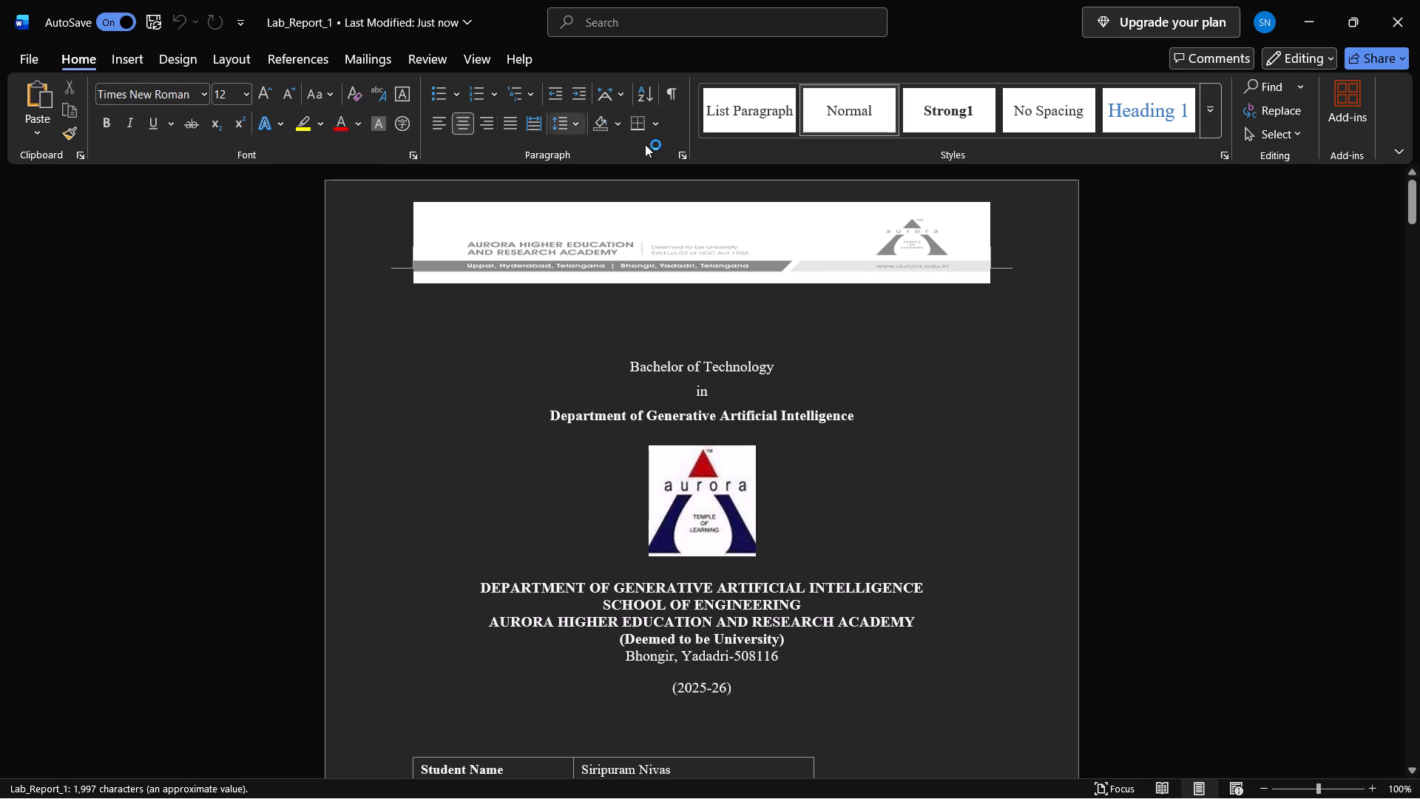
pyautogui.scroll(-3, 911, 415)
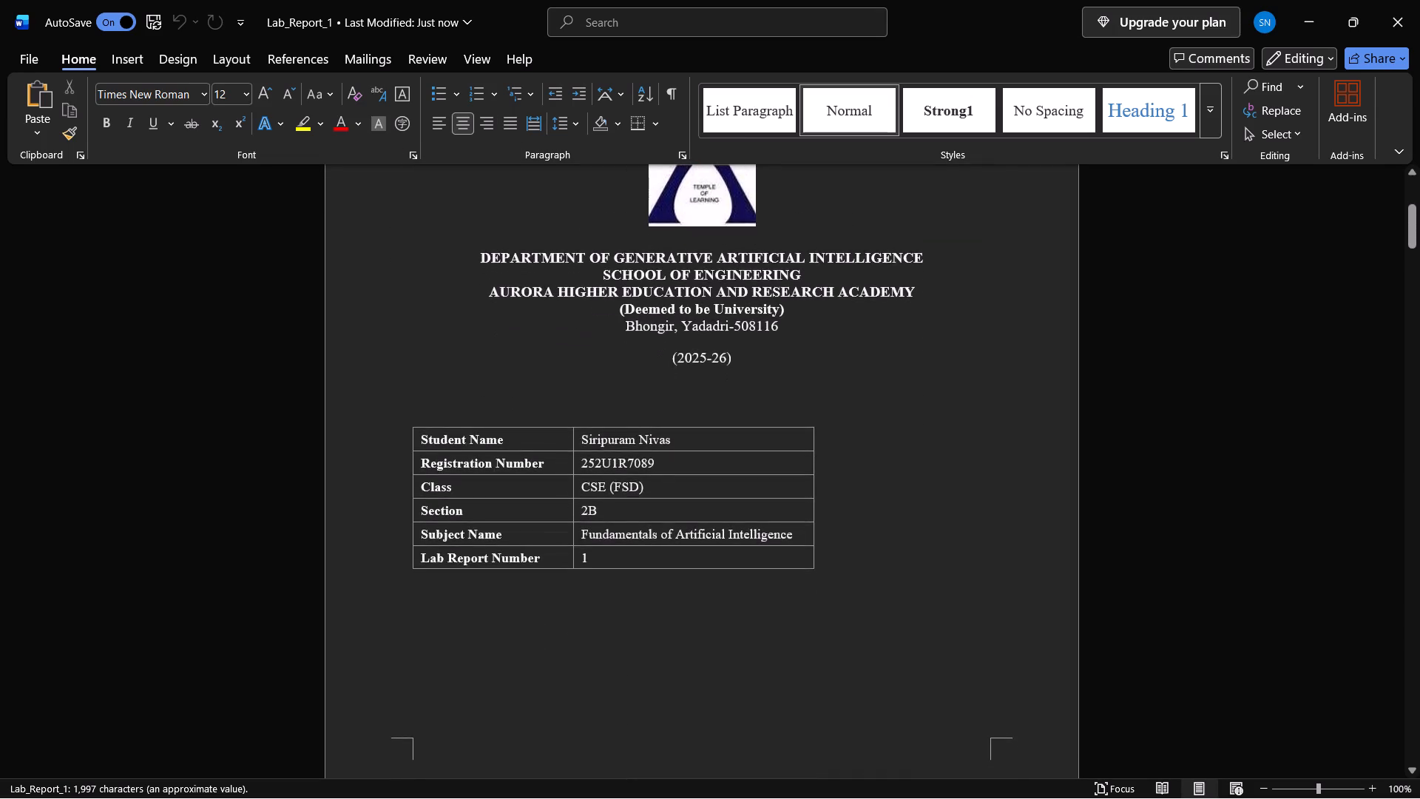
pyautogui.scroll(1, 911, 415)
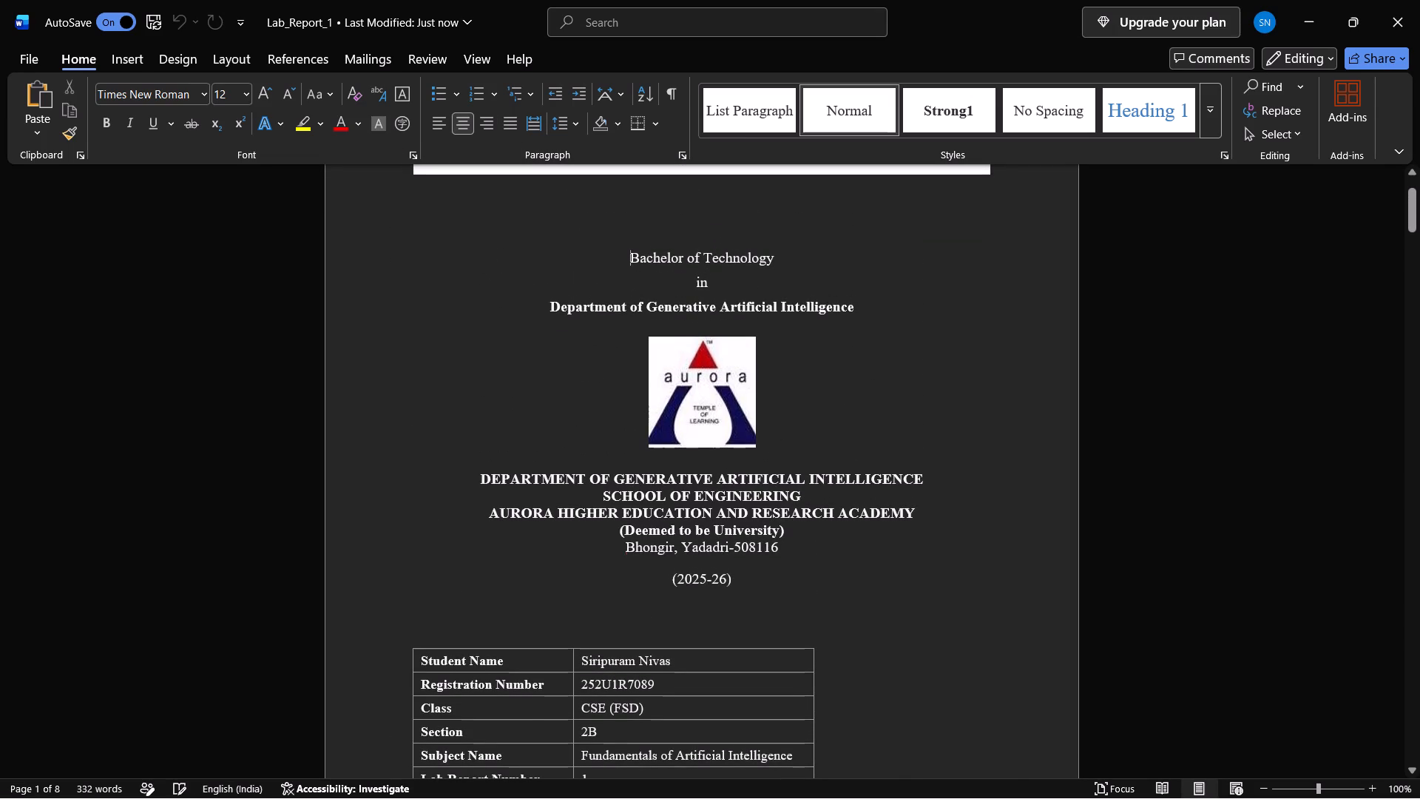
pyautogui.scroll(-4, 911, 415)
pyautogui.scroll(4, 911, 415)
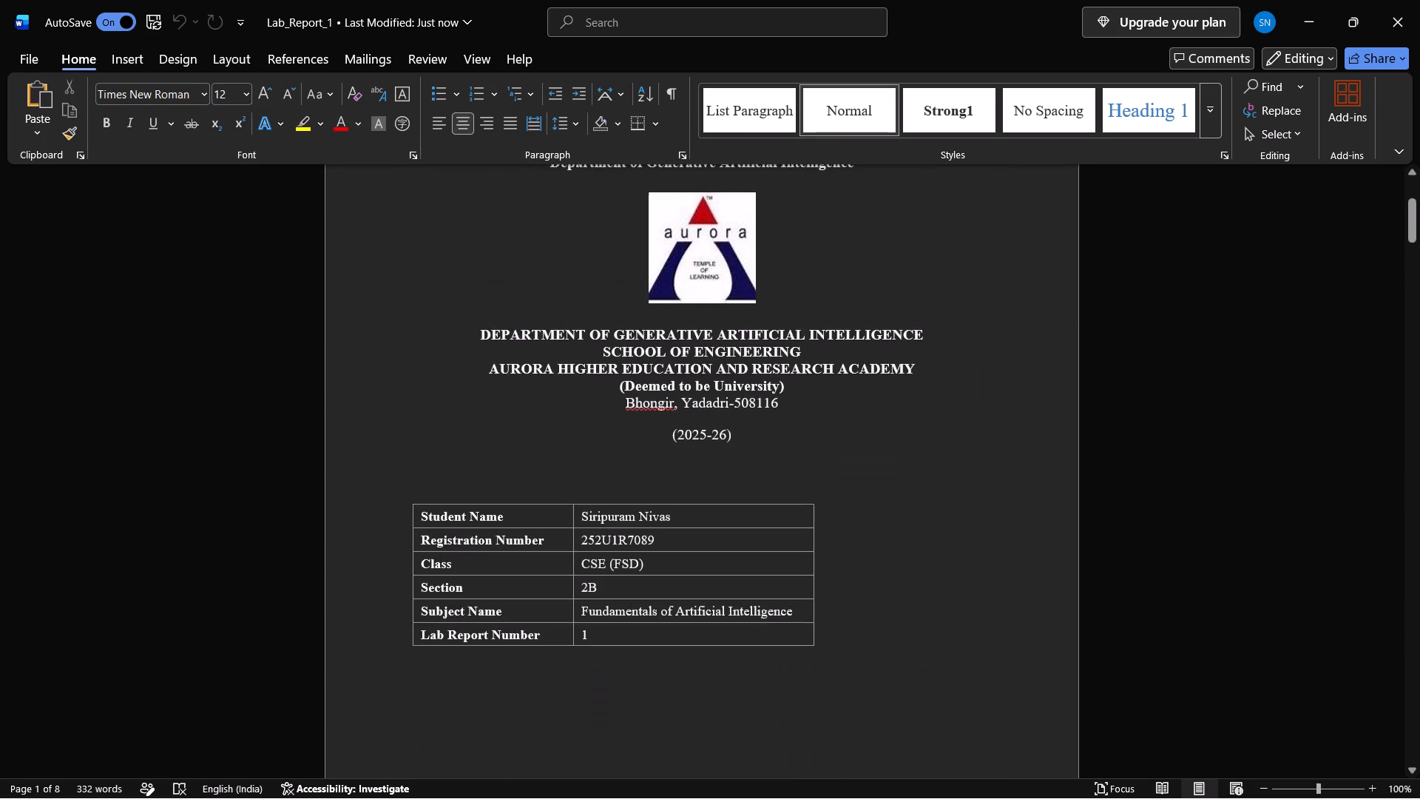
pyautogui.scroll(1, 911, 415)
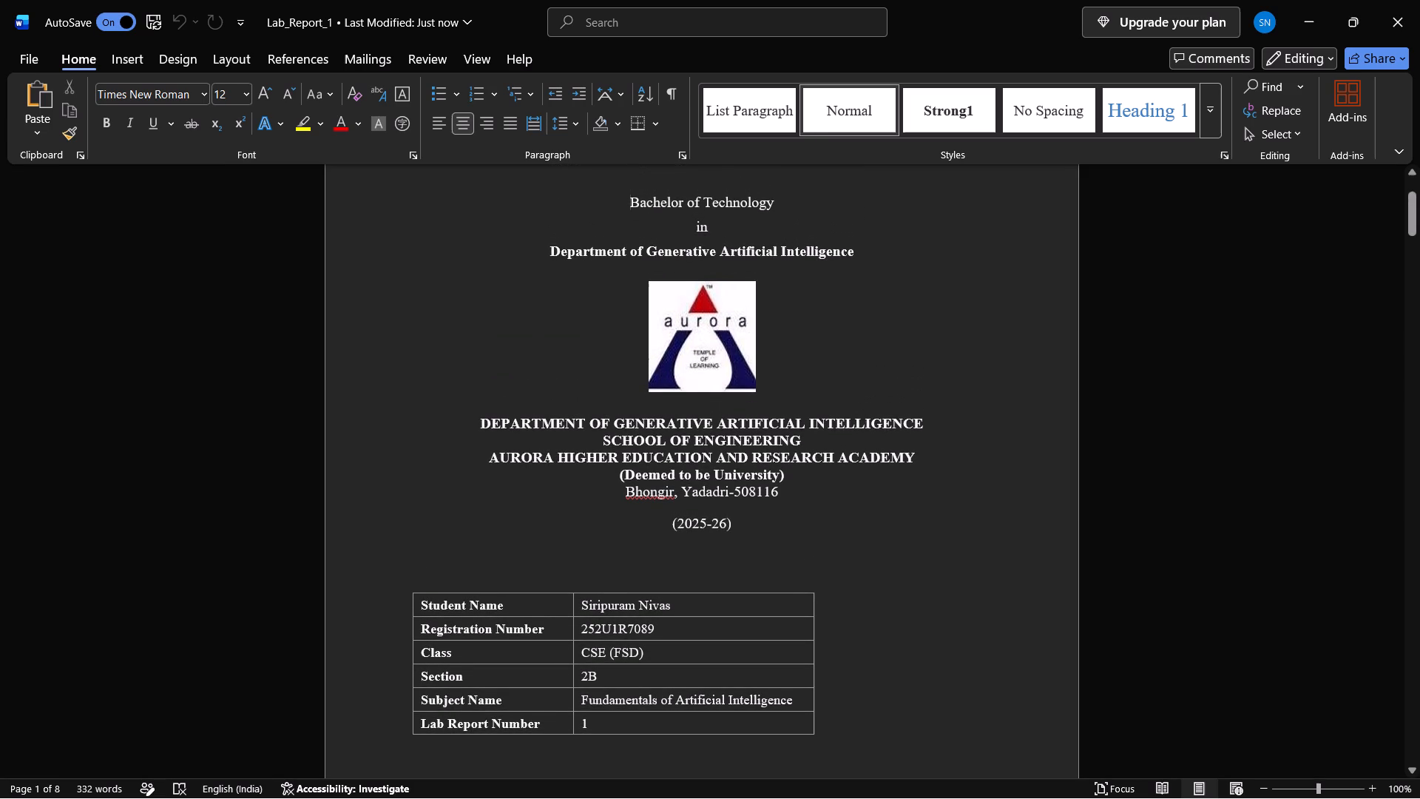
pyautogui.scroll(1, 912, 373)
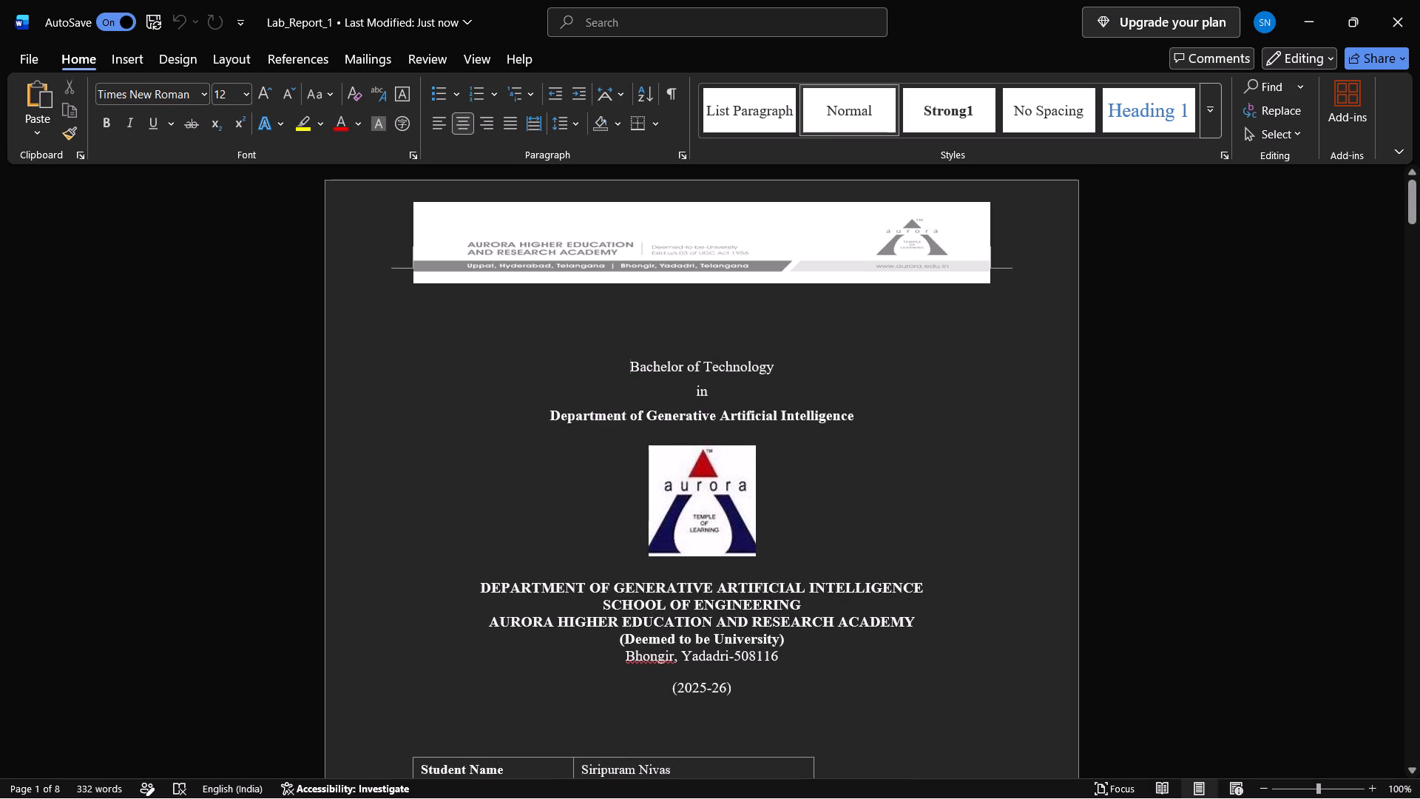
# With the cover's department line selected, copy "Full Stack Development" from the Aurora University dashboard in Chrome and return to the Word report.
pyautogui.moveTo(548, 414); pyautogui.dragTo(816, 417)
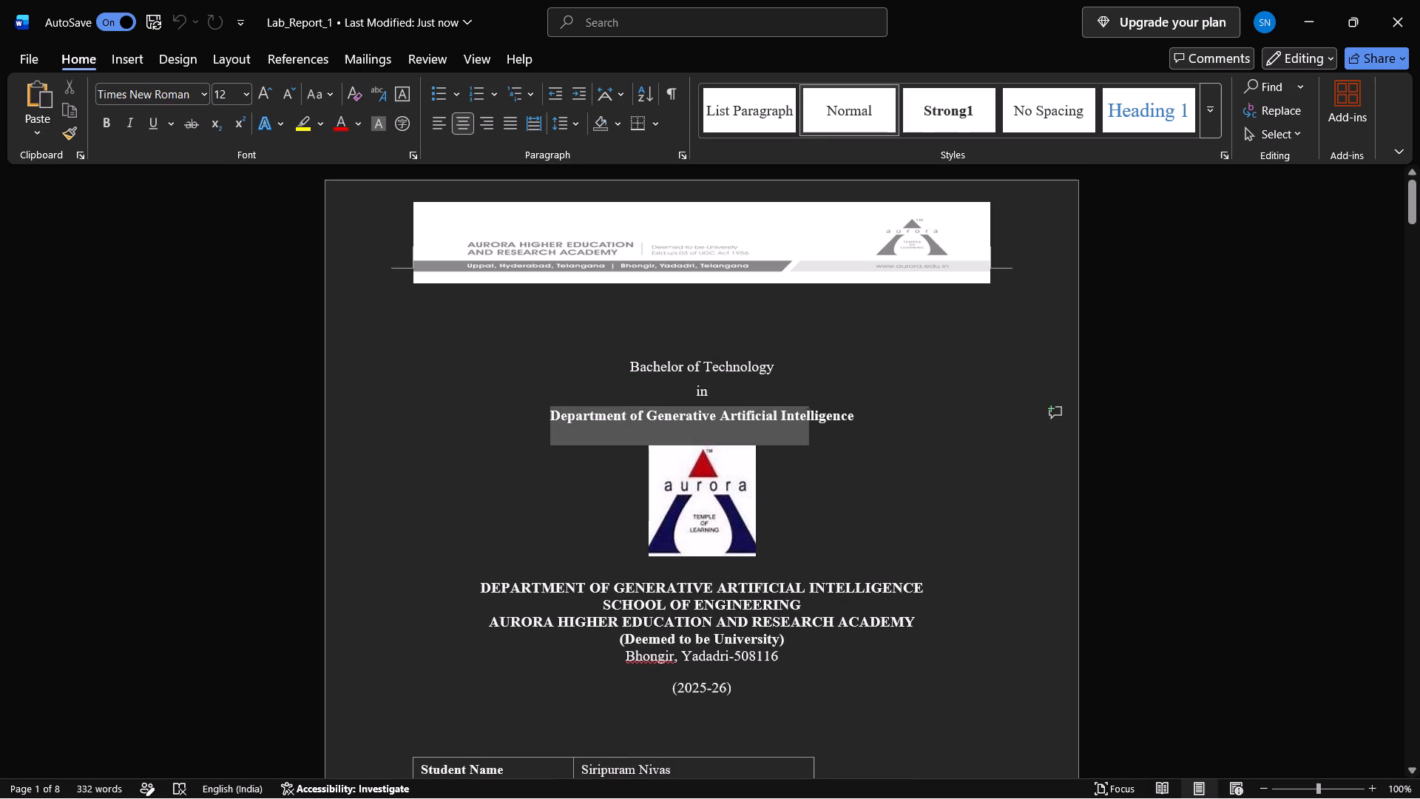
pyautogui.moveTo(816, 417); pyautogui.dragTo(855, 422)
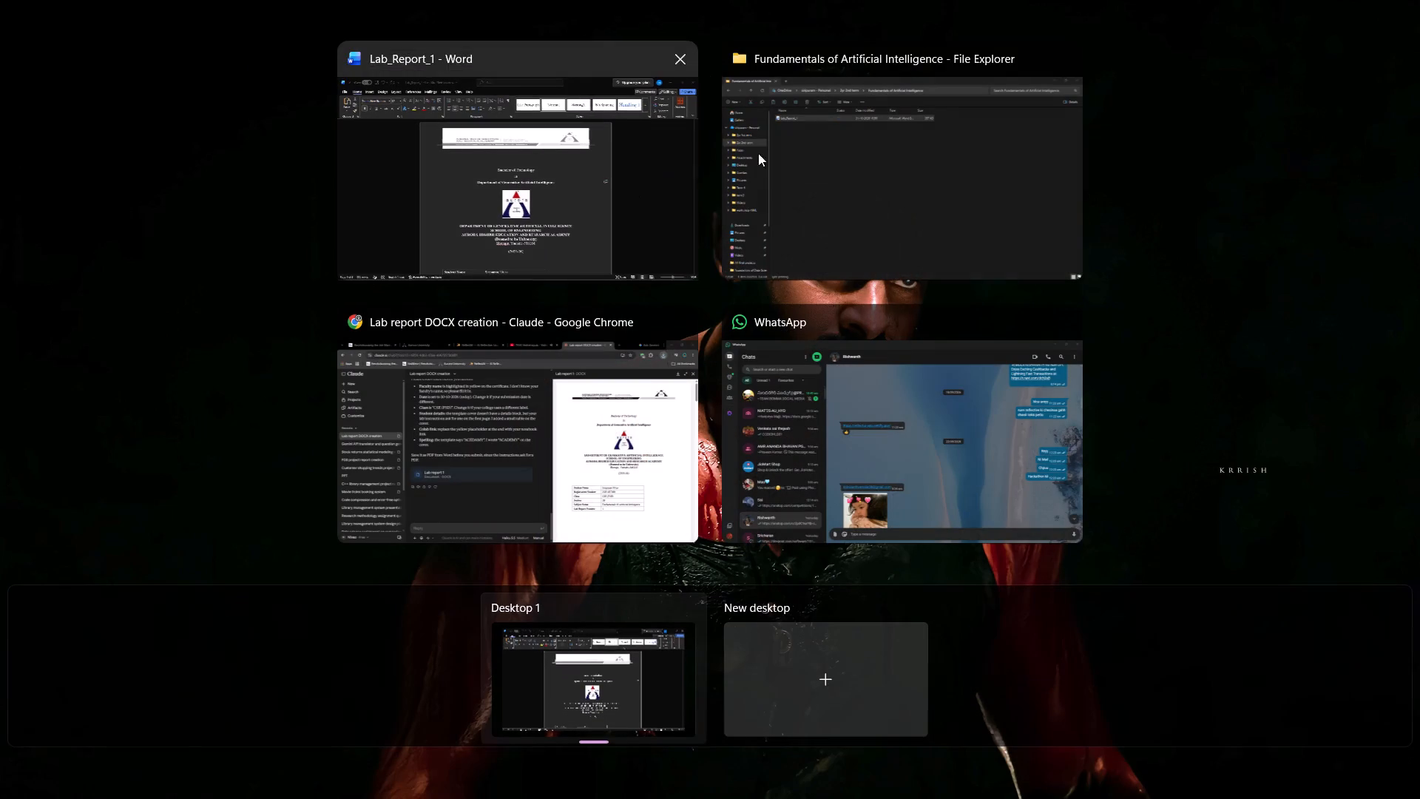
pyautogui.click(531, 453)
pyautogui.click(319, 10)
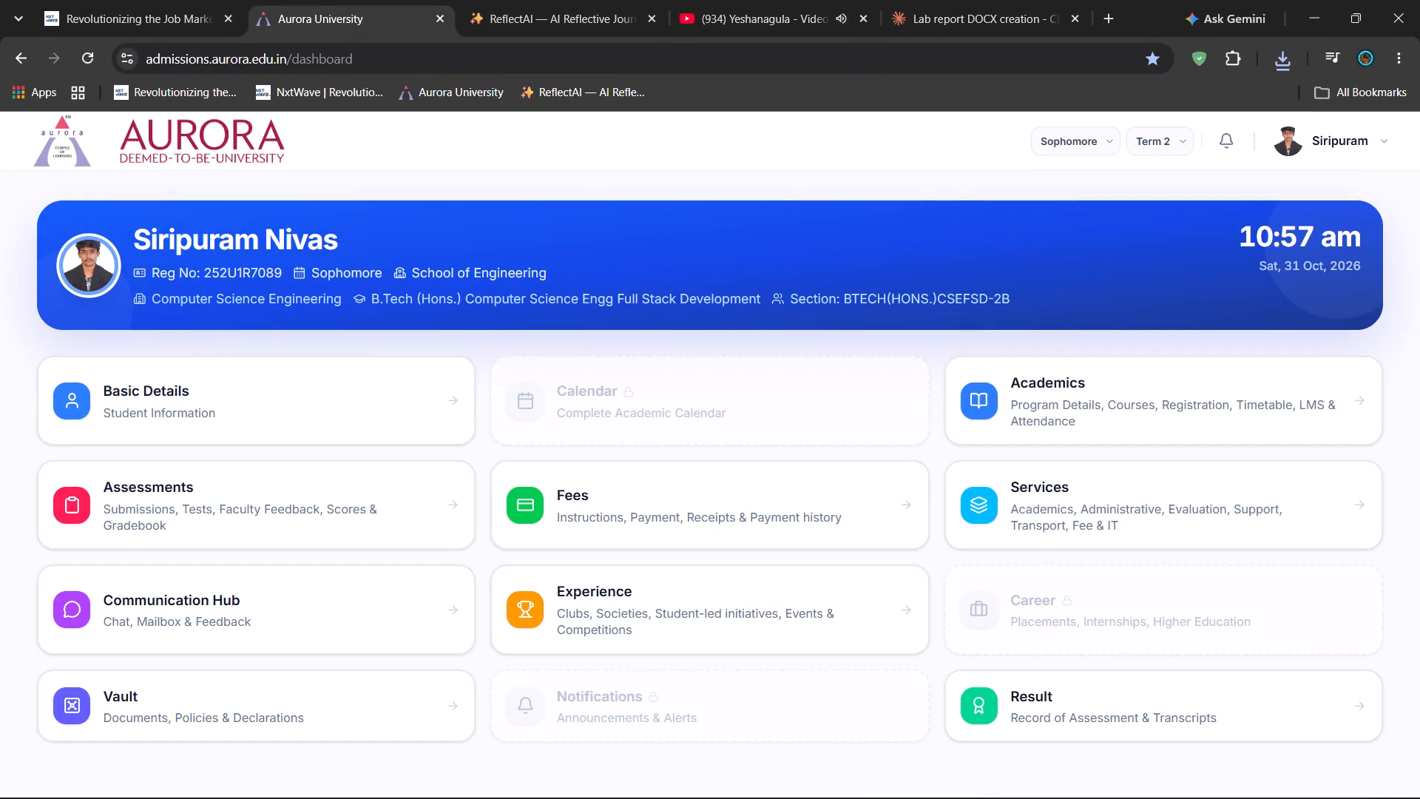
pyautogui.moveTo(617, 295); pyautogui.dragTo(763, 297)
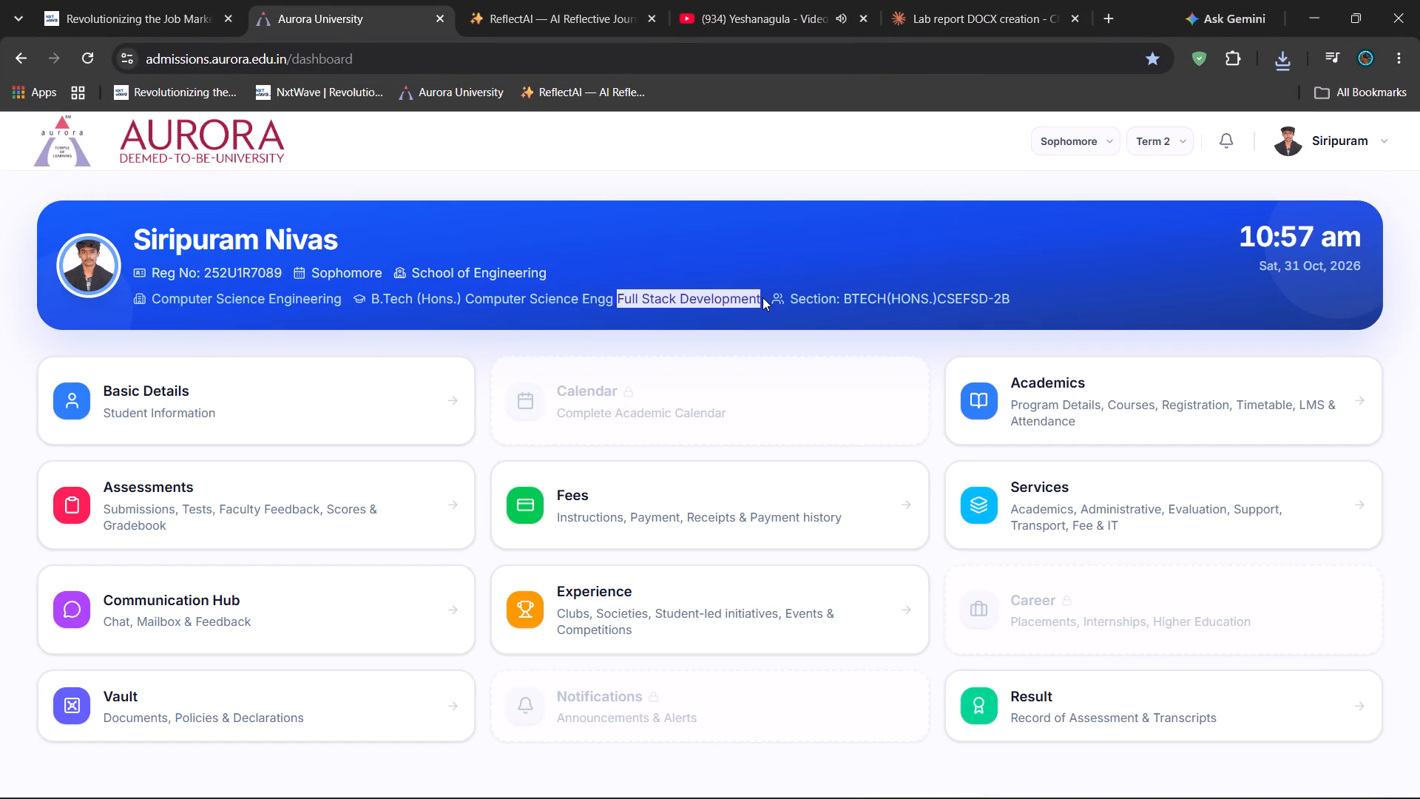
pyautogui.hotkey('ctrl', 'c')
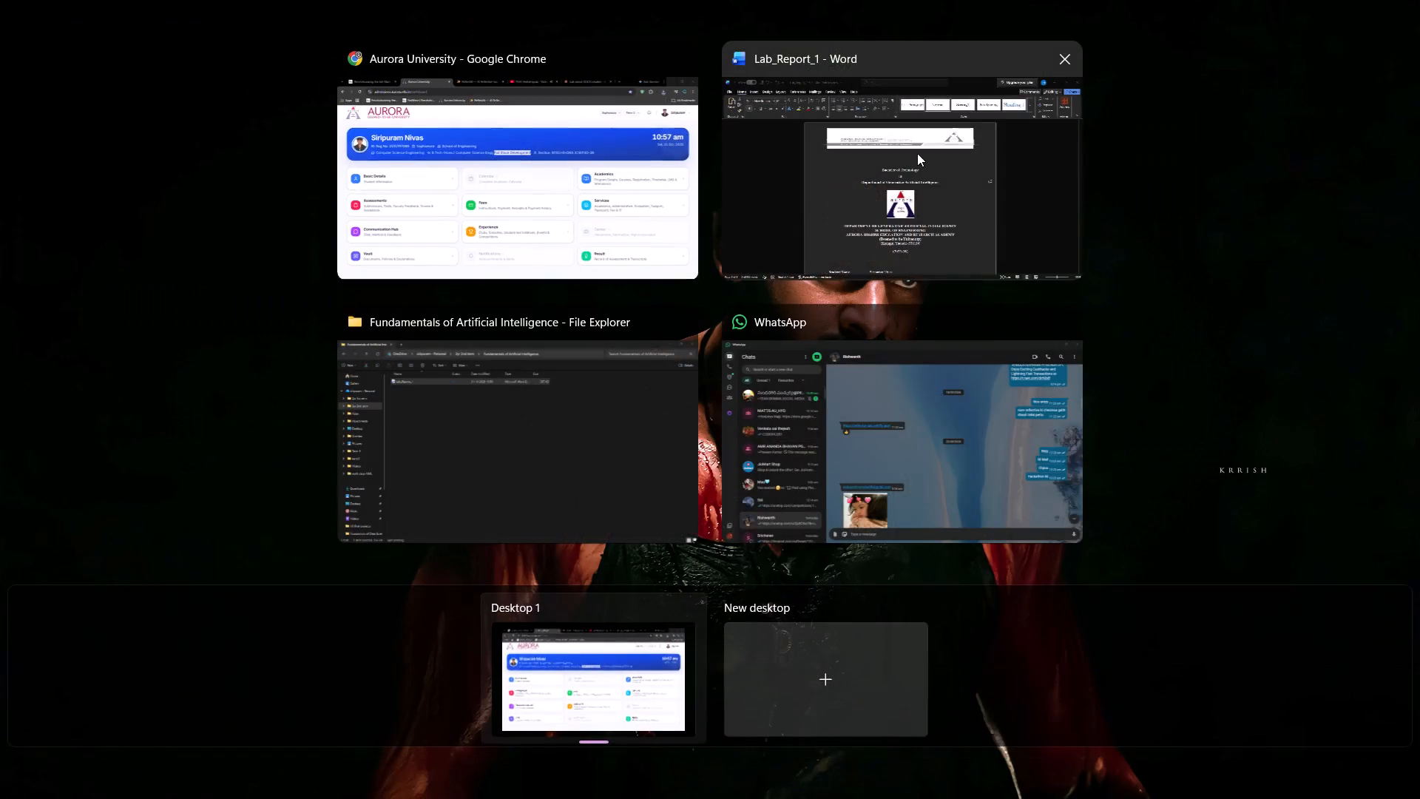
pyautogui.click(917, 154)
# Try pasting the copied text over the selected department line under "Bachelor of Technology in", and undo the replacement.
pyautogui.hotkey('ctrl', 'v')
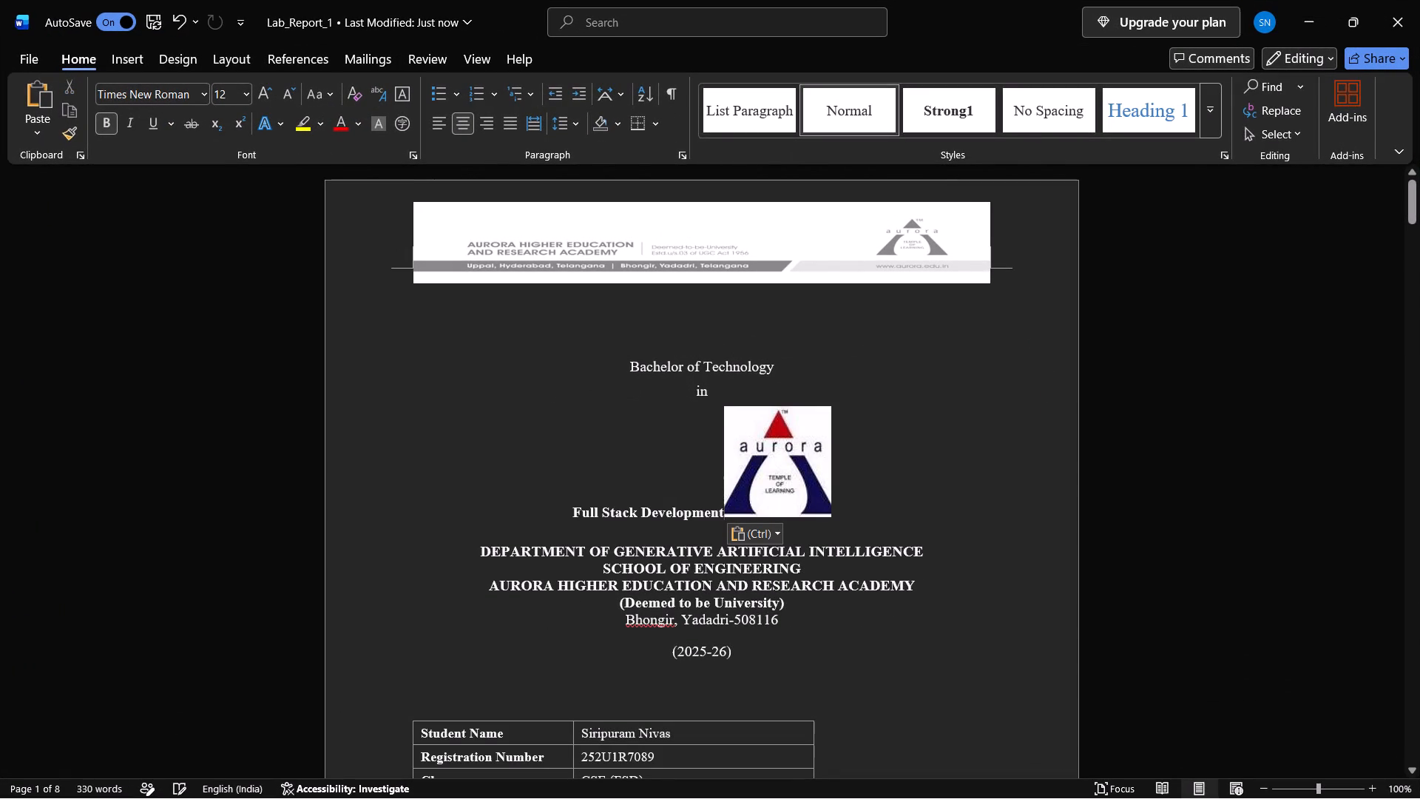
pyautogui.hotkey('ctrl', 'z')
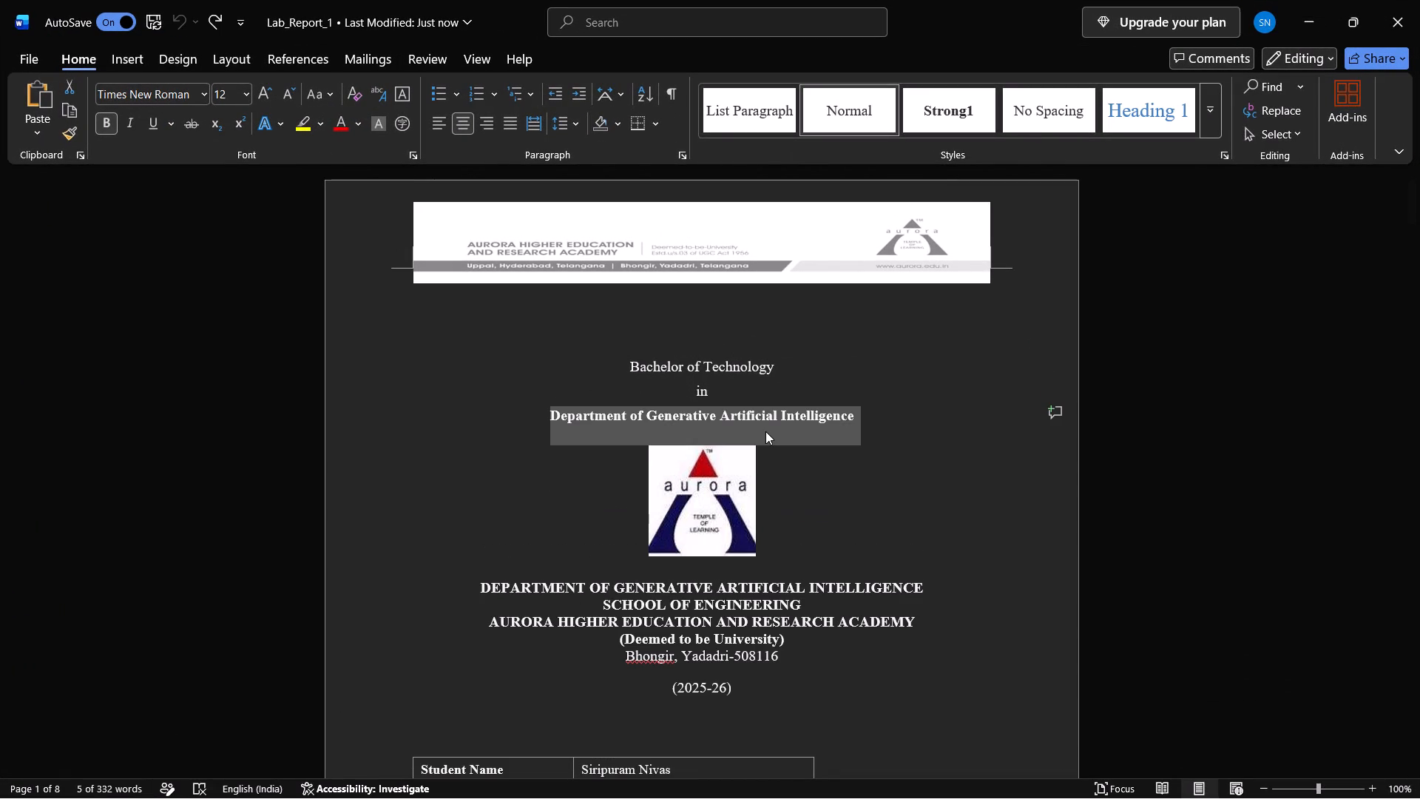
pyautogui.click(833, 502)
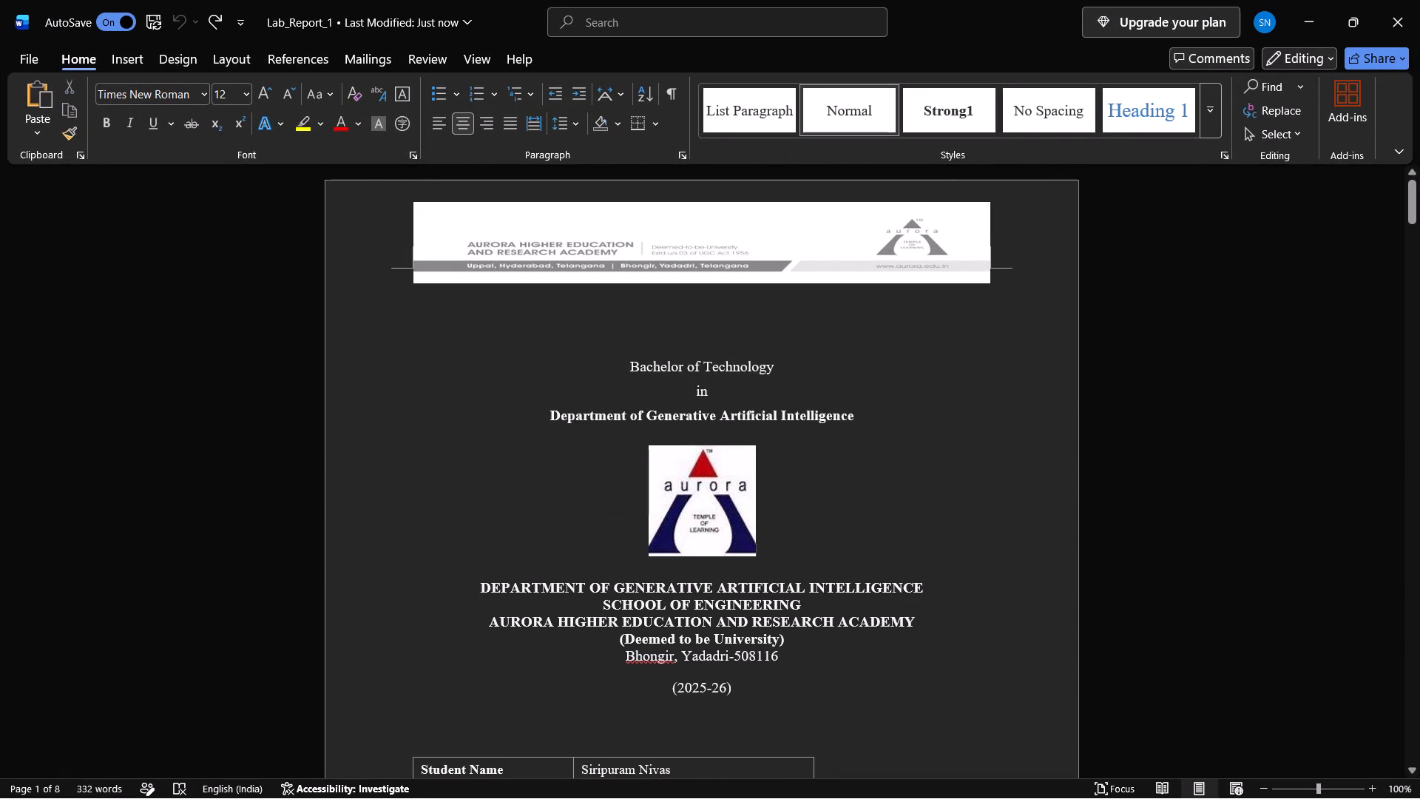
# Replace "Department of Generative Artificial Intelligence" under "Bachelor of Technology in" with the copied "Full Stack Development", on its own line above the logo.
pyautogui.doubleClick(862, 417)
pyautogui.press('BackSpace')
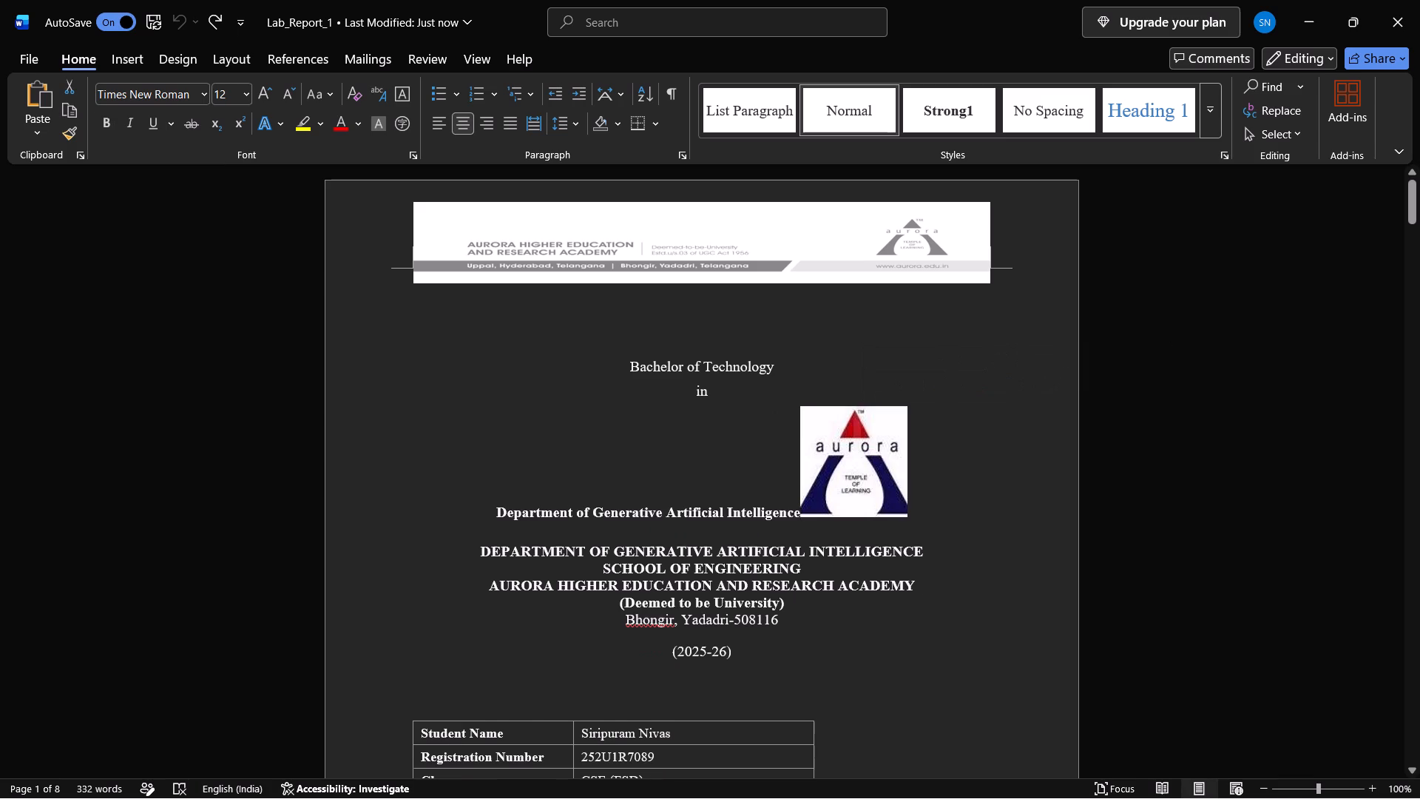
pyautogui.press('BackSpace')
pyautogui.press('BackSpace')
pyautogui.press('BackSpace')
pyautogui.press('BackSpace')
pyautogui.press('BackSpace')
pyautogui.press('BackSpace')
pyautogui.press('BackSpace')
pyautogui.press('BackSpace')
pyautogui.press('BackSpace')
pyautogui.press('BackSpace')
pyautogui.press('BackSpace')
pyautogui.press('BackSpace')
pyautogui.press('BackSpace')
pyautogui.press('BackSpace')
pyautogui.press('BackSpace')
pyautogui.press('BackSpace')
pyautogui.press('BackSpace')
pyautogui.press('BackSpace')
pyautogui.press('BackSpace')
pyautogui.press('BackSpace')
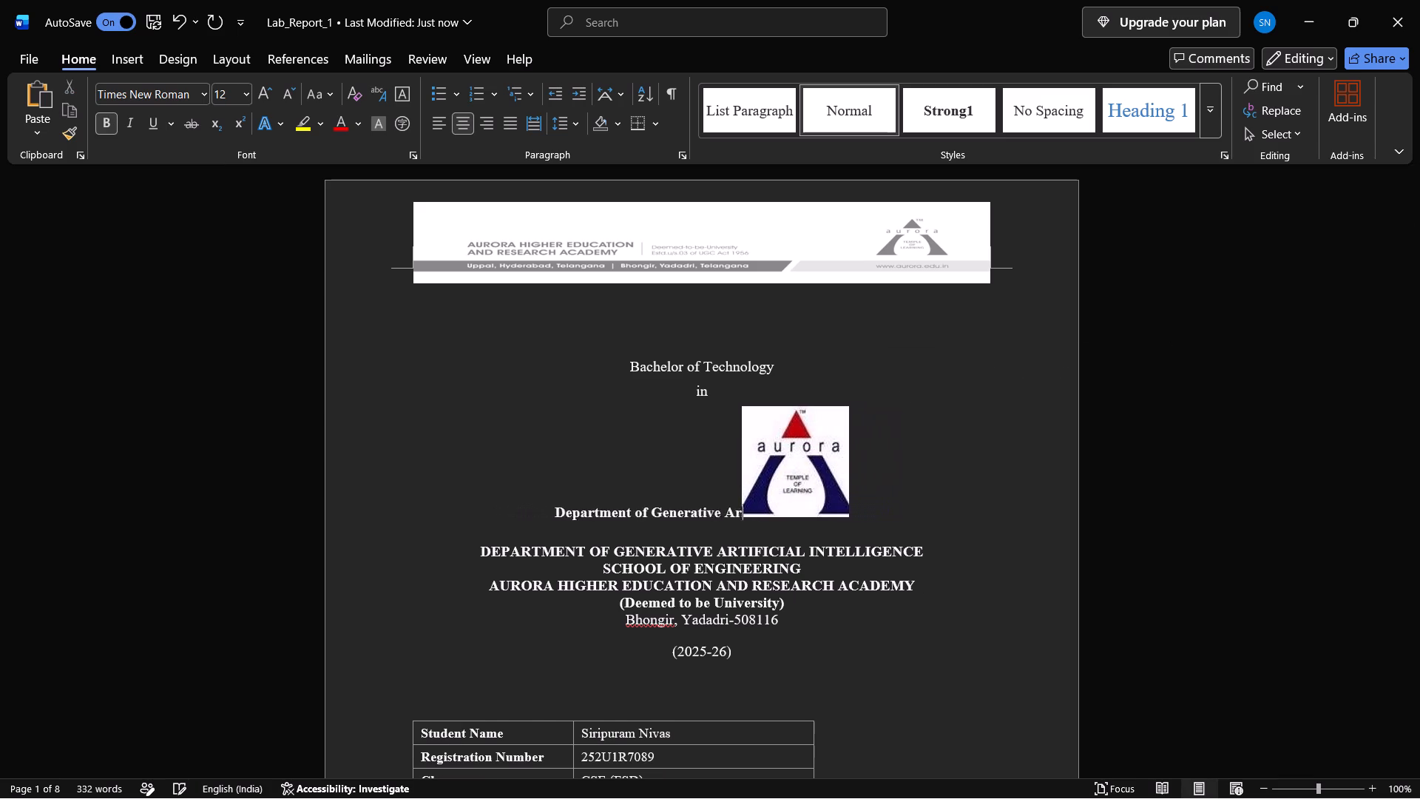
pyautogui.press('BackSpace')
pyautogui.press('BackSpace')
pyautogui.press('BackSpace')
pyautogui.press('BackSpace')
pyautogui.press('BackSpace')
pyautogui.press('BackSpace')
pyautogui.press('BackSpace')
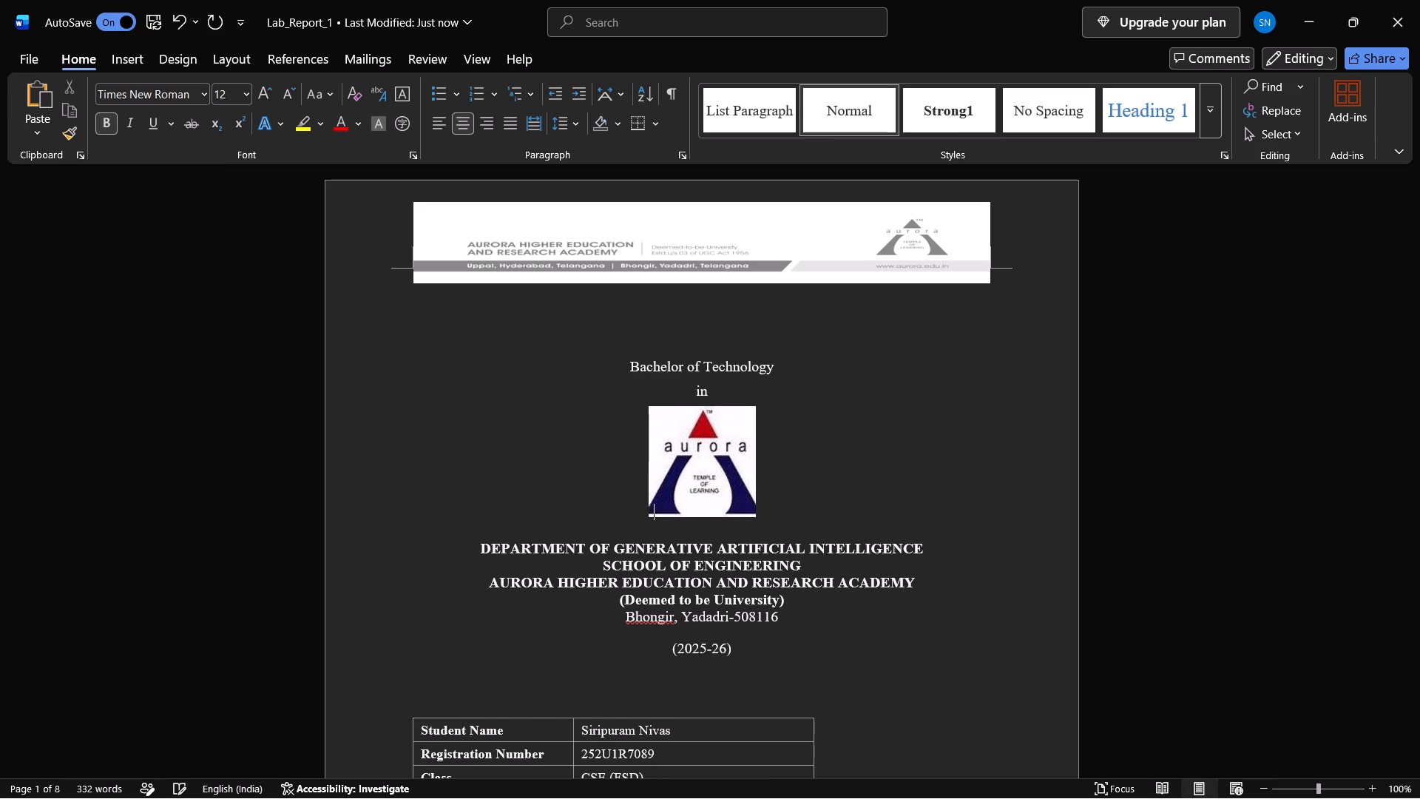
pyautogui.hotkey('ctrl', 'v')
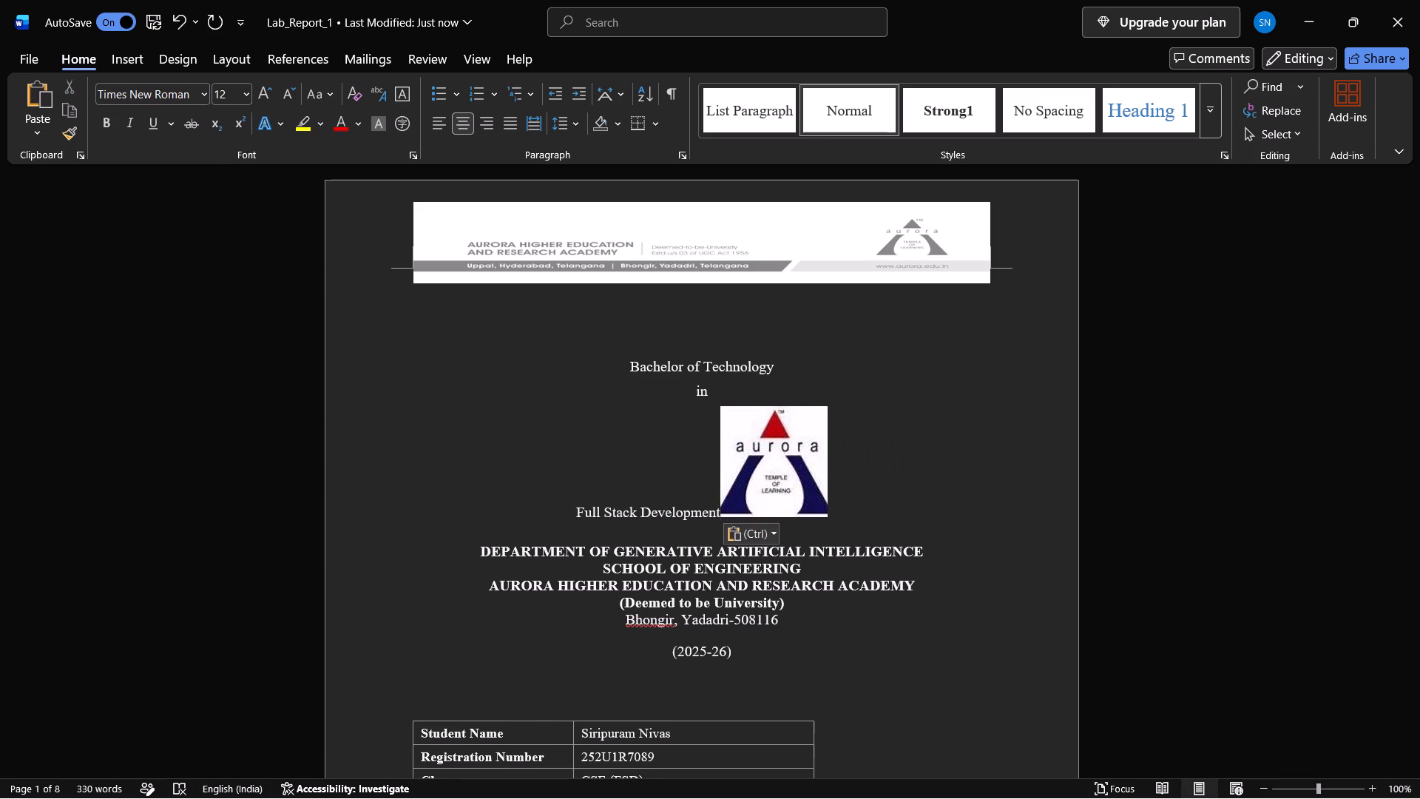
pyautogui.press('Return')
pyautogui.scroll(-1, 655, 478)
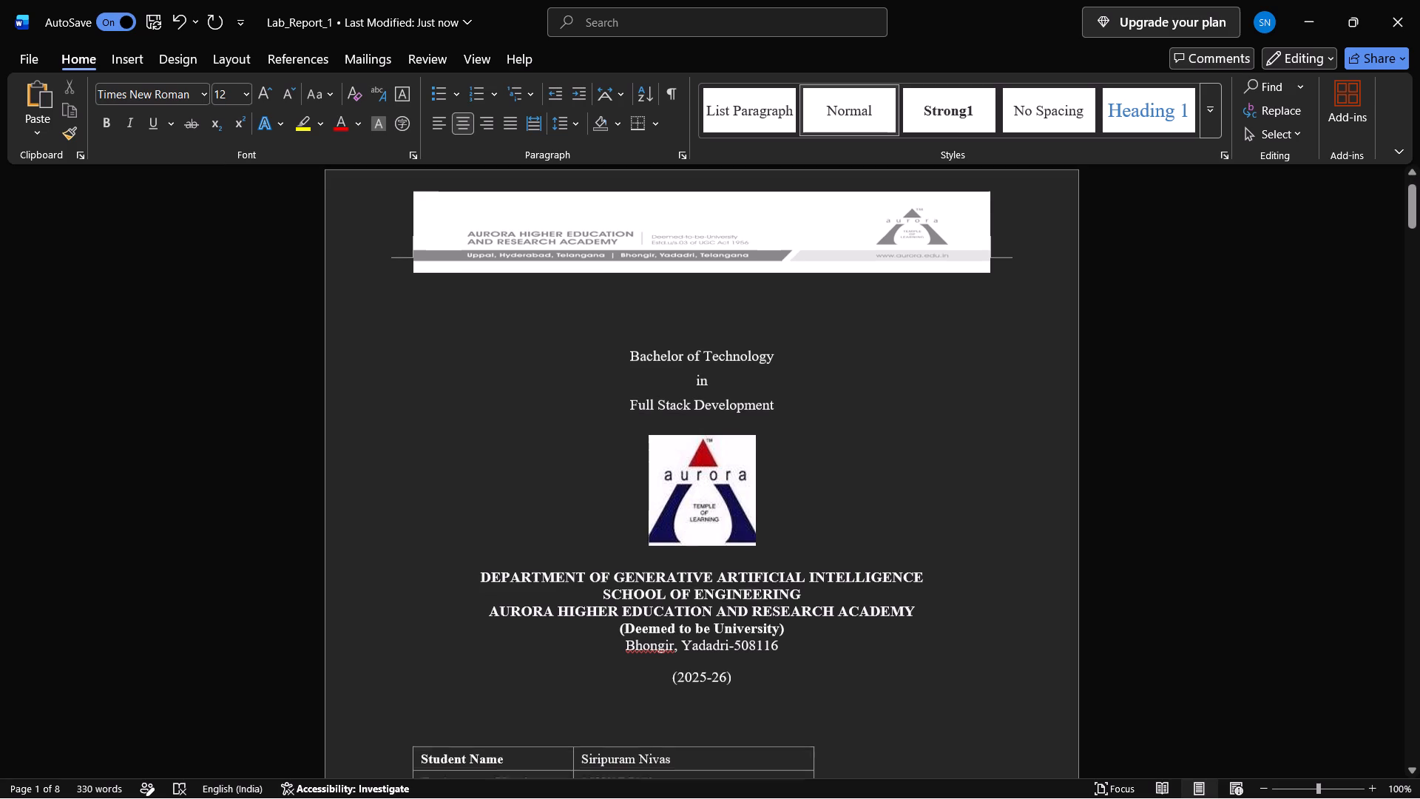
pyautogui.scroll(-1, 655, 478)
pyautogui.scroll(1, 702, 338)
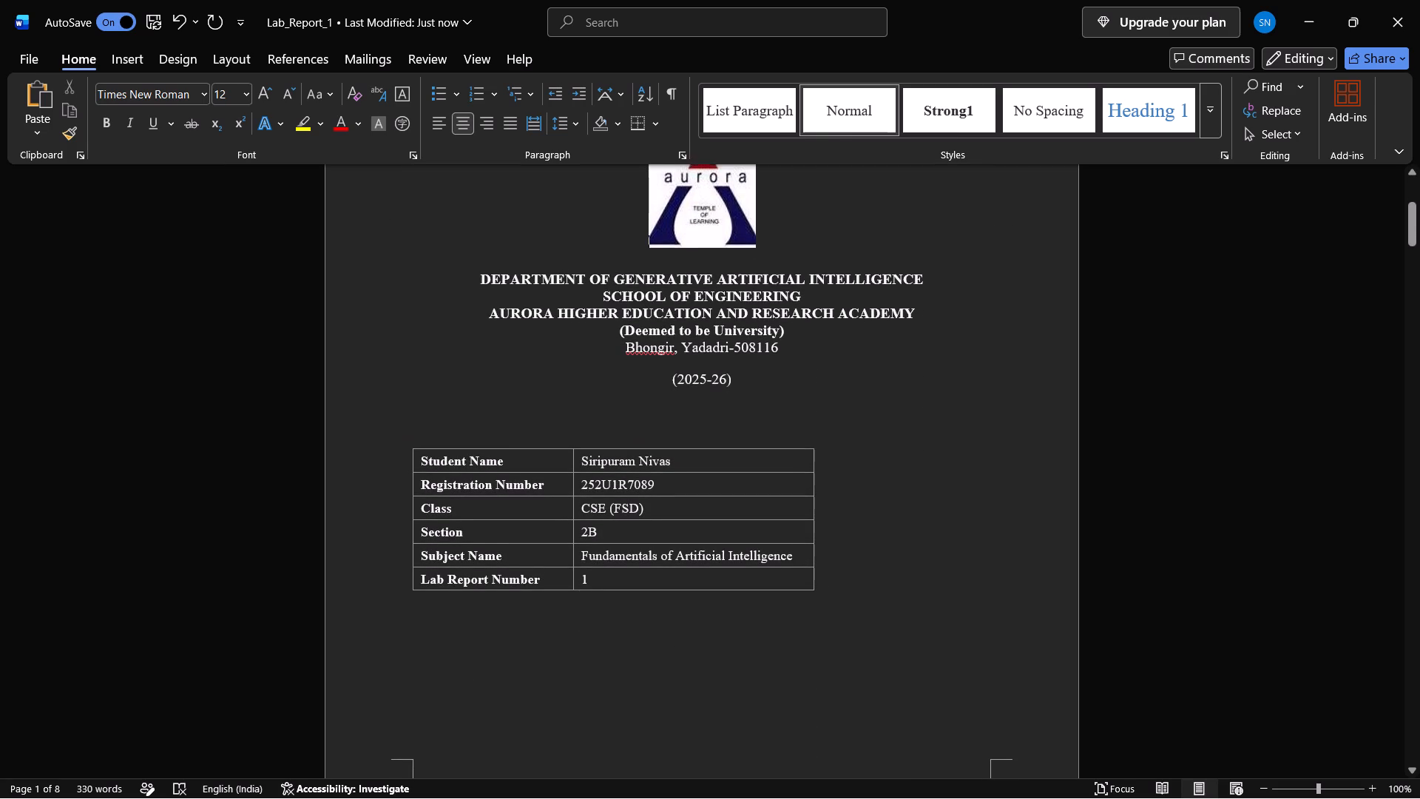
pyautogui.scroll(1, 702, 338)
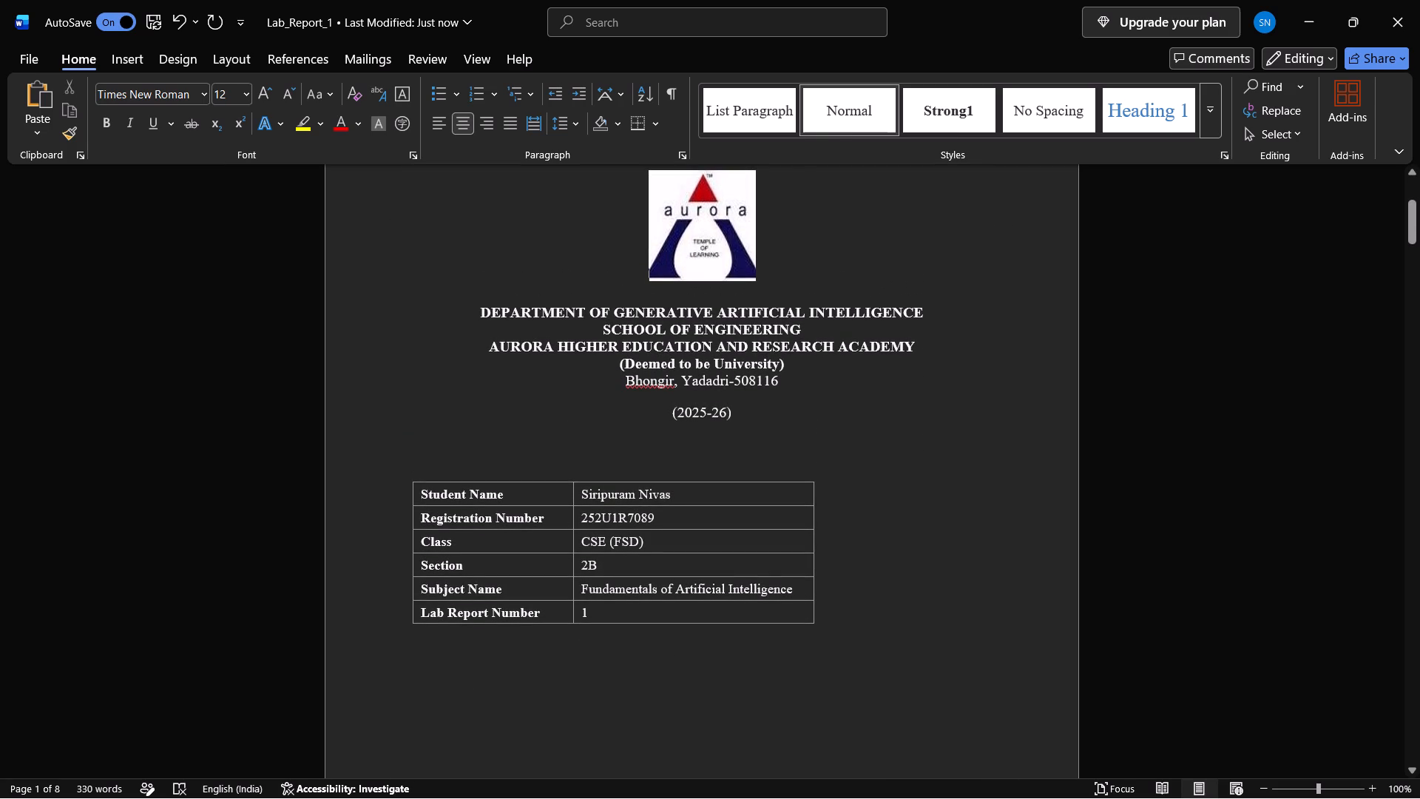
# Replace "of Generative Artificial Intelligence" in the department heading below the logo with the copied "Full Stack Development".
pyautogui.moveTo(612, 311); pyautogui.dragTo(877, 311)
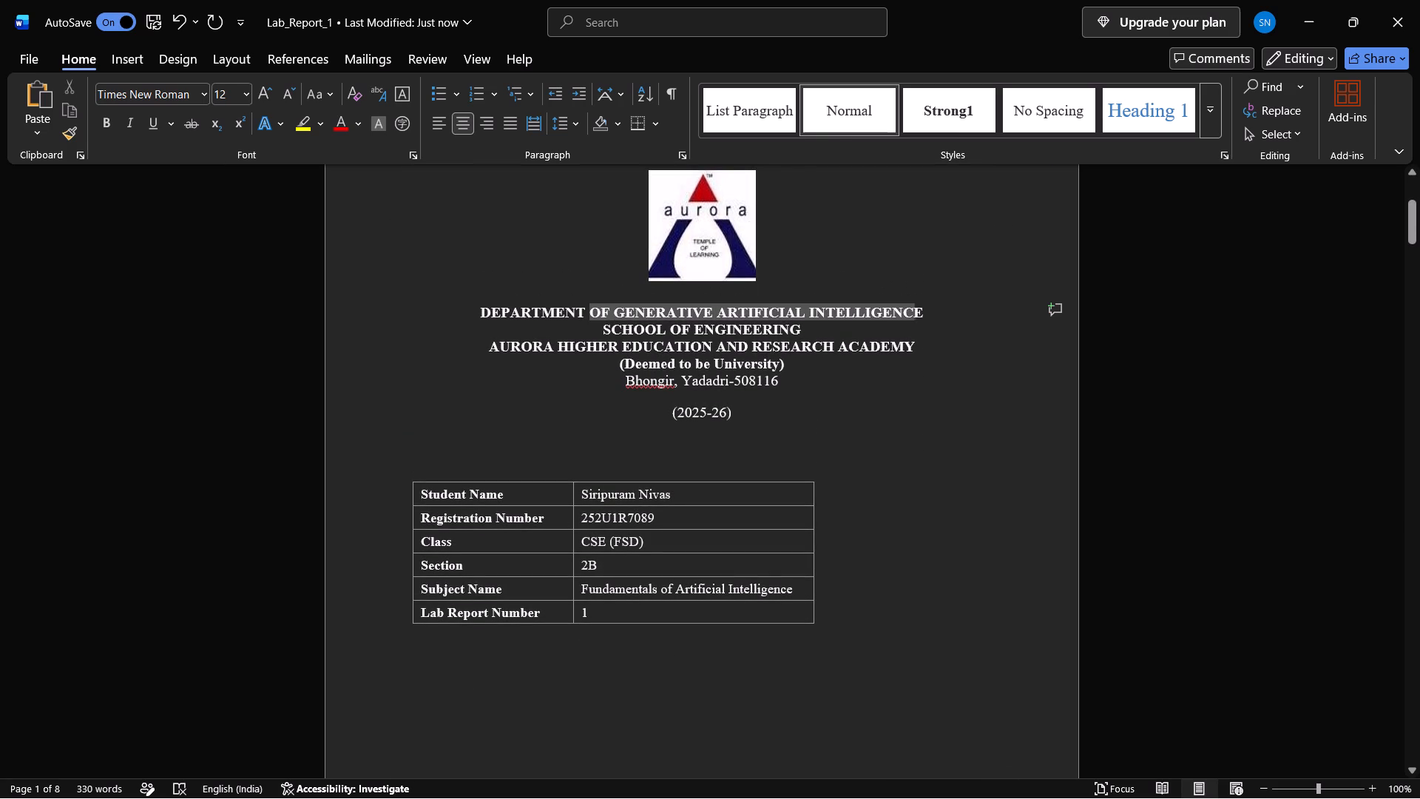
pyautogui.moveTo(877, 311); pyautogui.dragTo(885, 310)
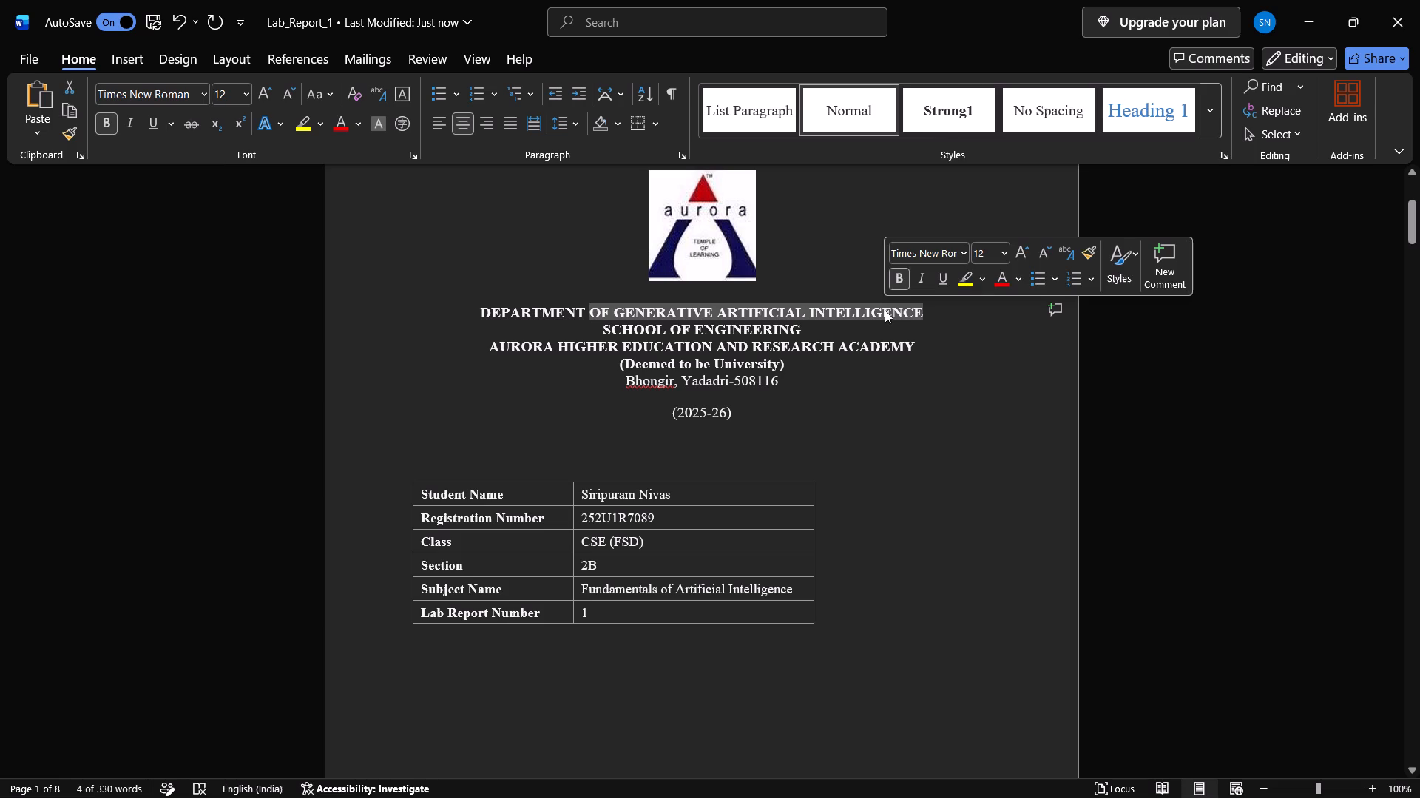
pyautogui.hotkey('ctrl', 'v')
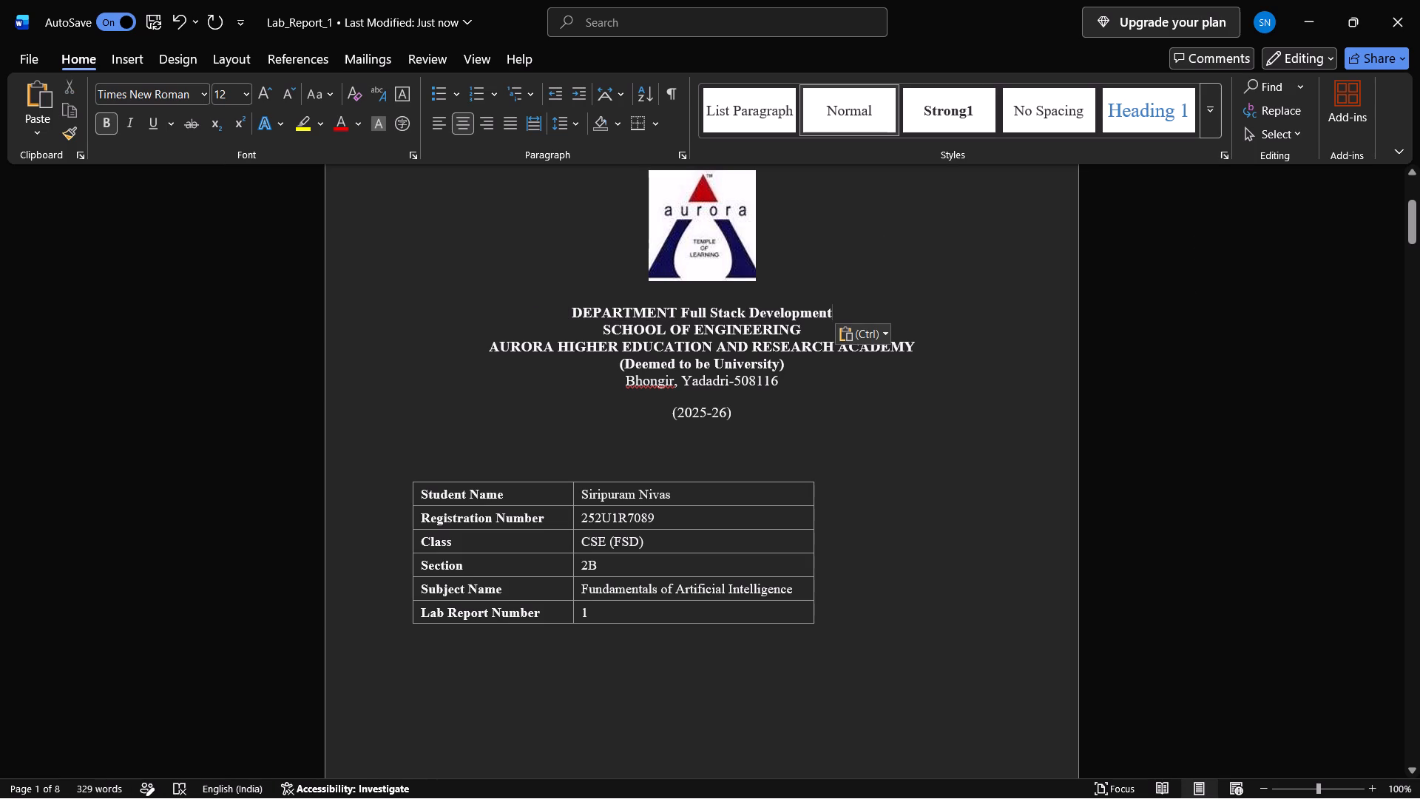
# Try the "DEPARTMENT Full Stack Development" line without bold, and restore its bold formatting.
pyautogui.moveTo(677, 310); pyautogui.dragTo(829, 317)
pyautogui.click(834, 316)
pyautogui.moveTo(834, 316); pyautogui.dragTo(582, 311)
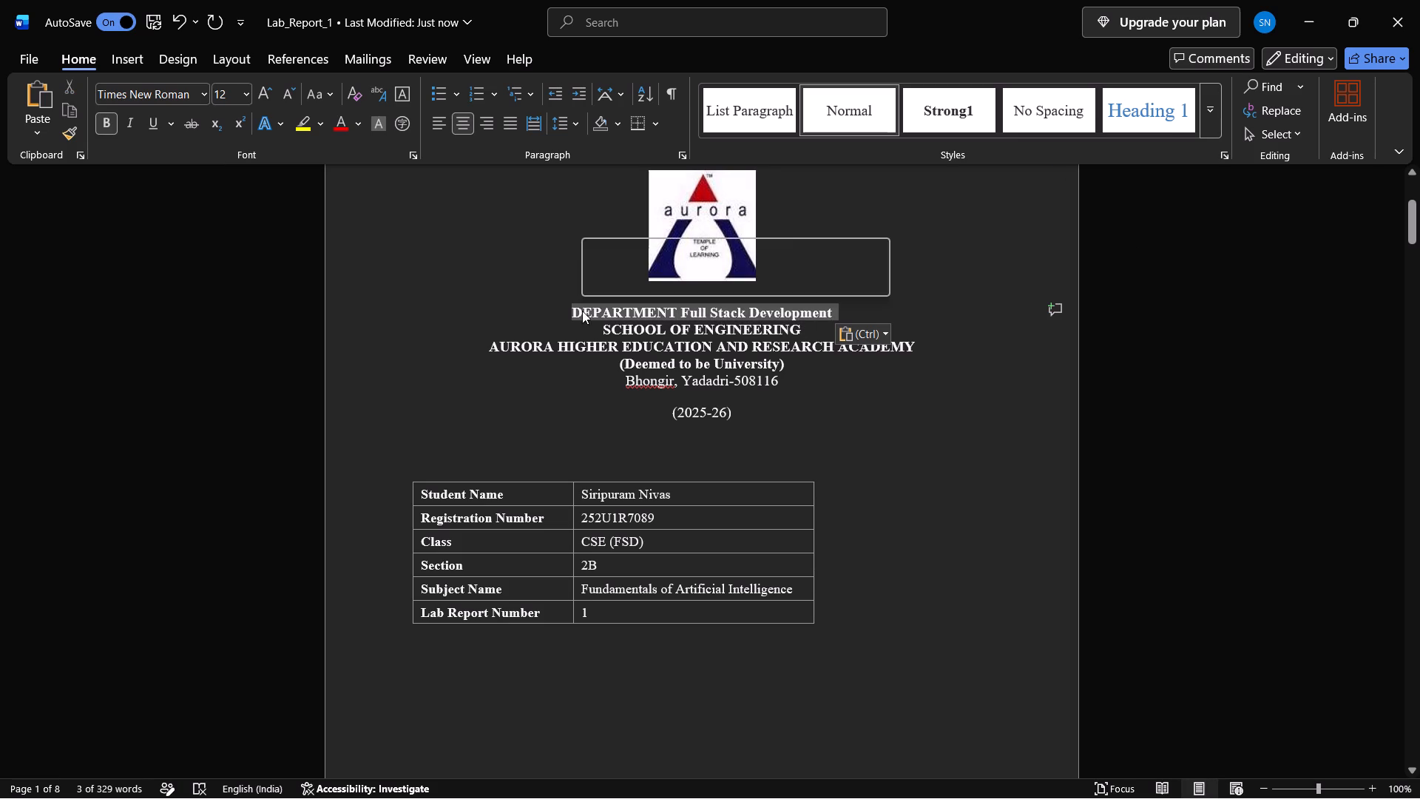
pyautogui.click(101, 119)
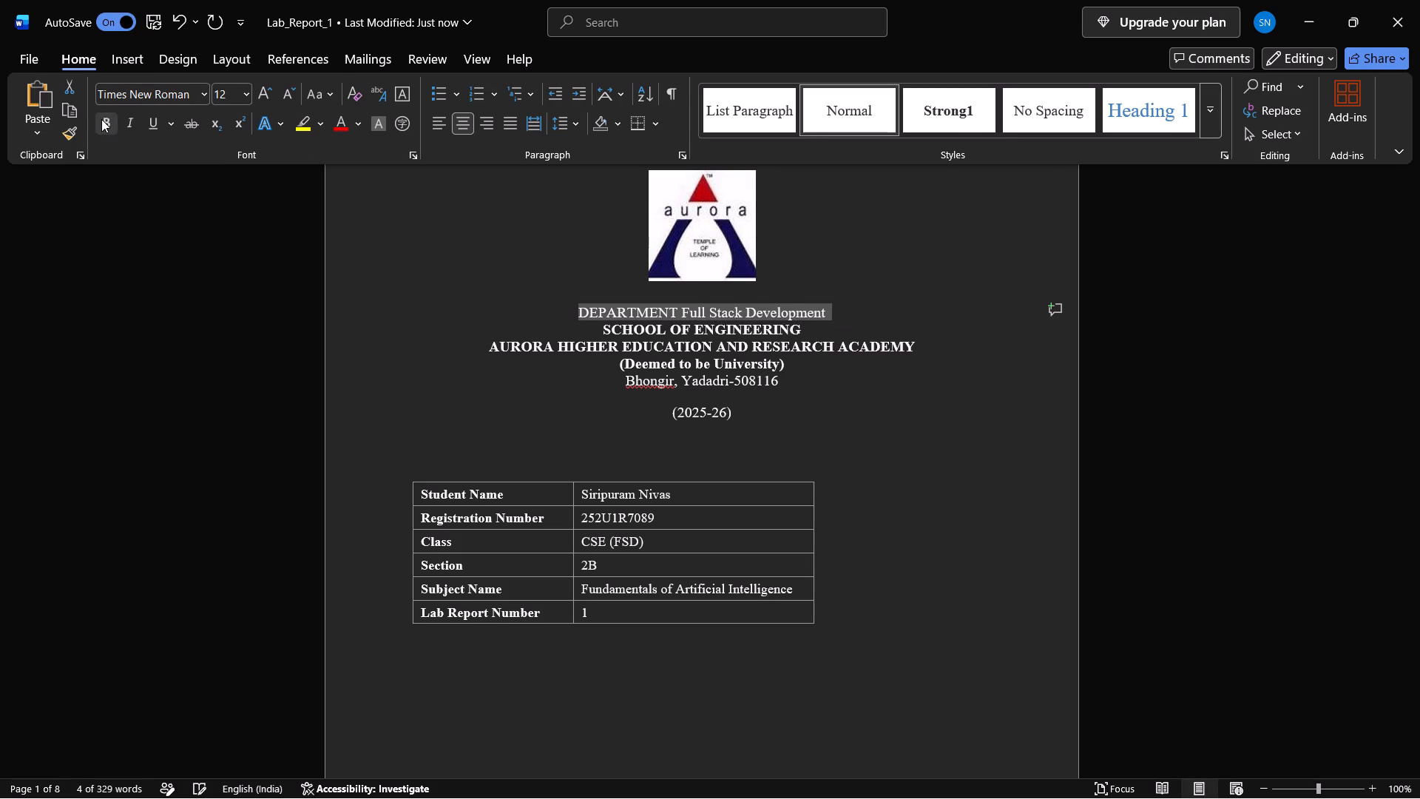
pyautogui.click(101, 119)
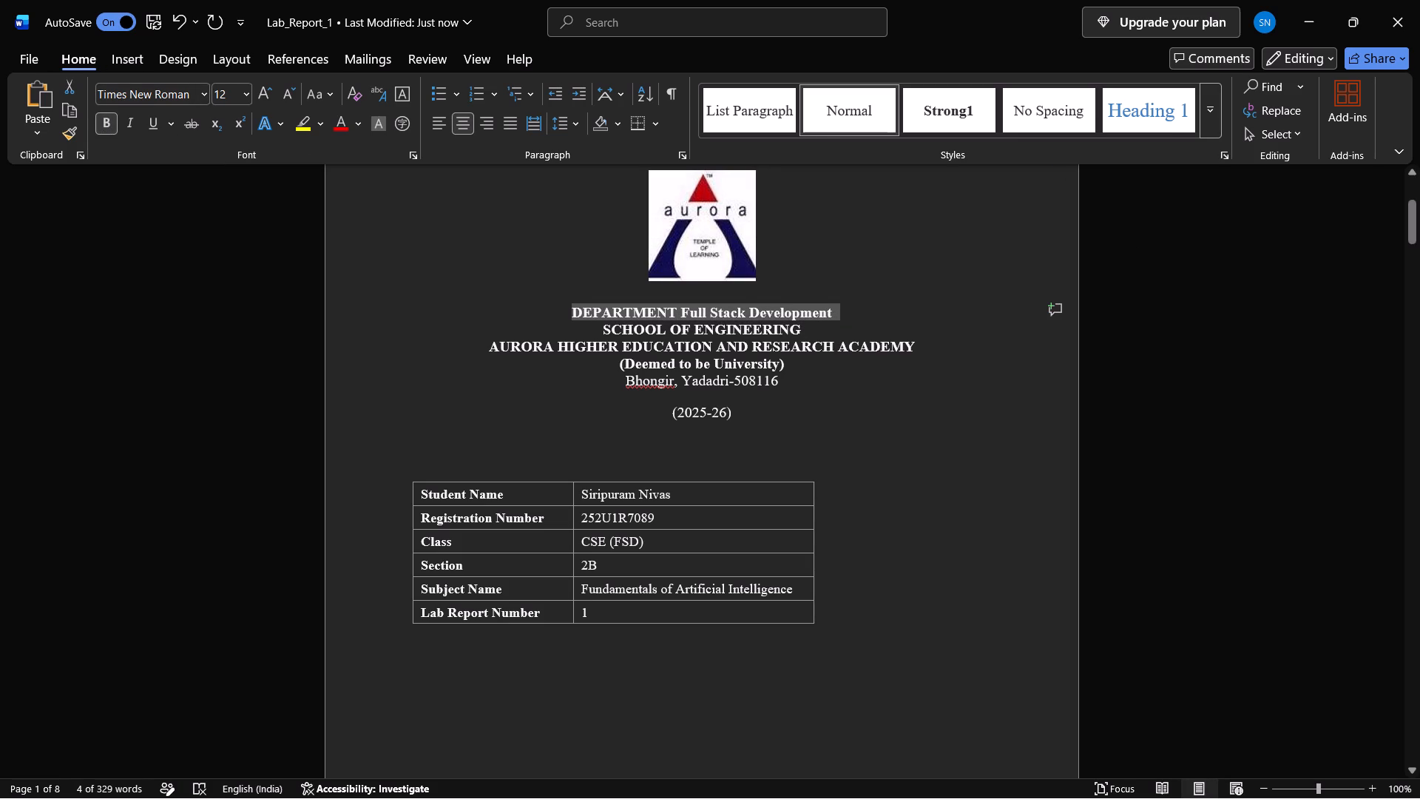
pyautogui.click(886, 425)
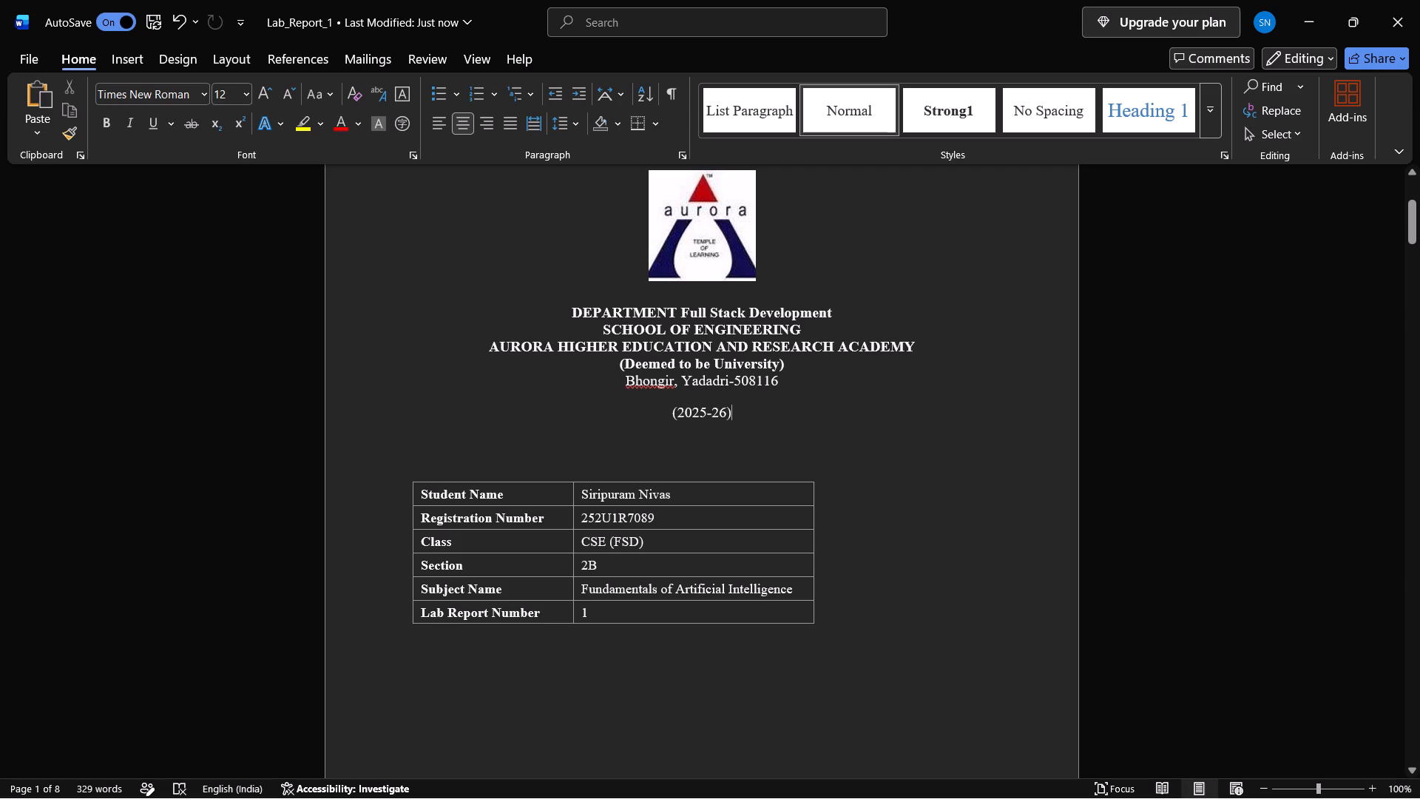
# Replace the Subject Name value in the student details table with the copied "Full Stack Development".
pyautogui.scroll(-1, 769, 428)
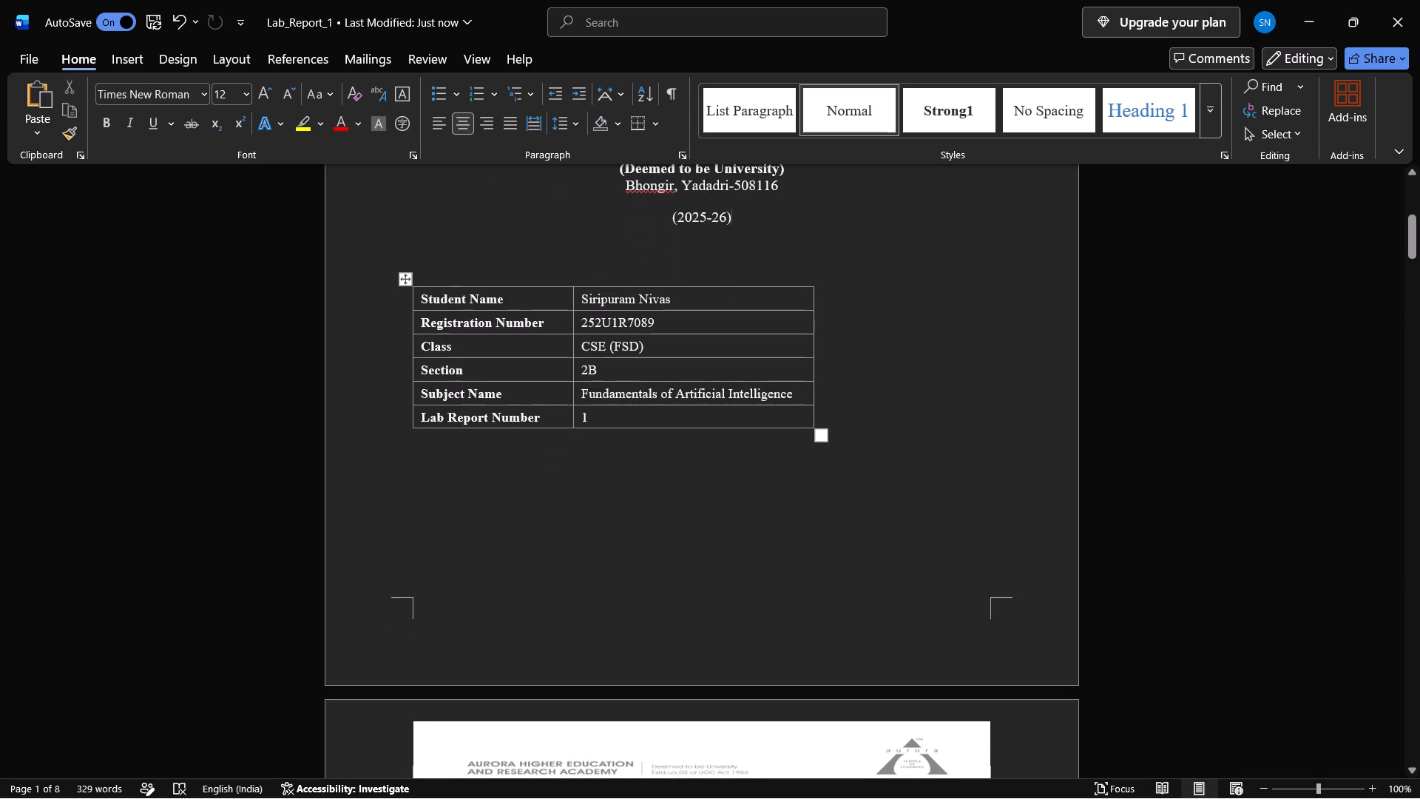
pyautogui.moveTo(797, 397); pyautogui.dragTo(676, 391)
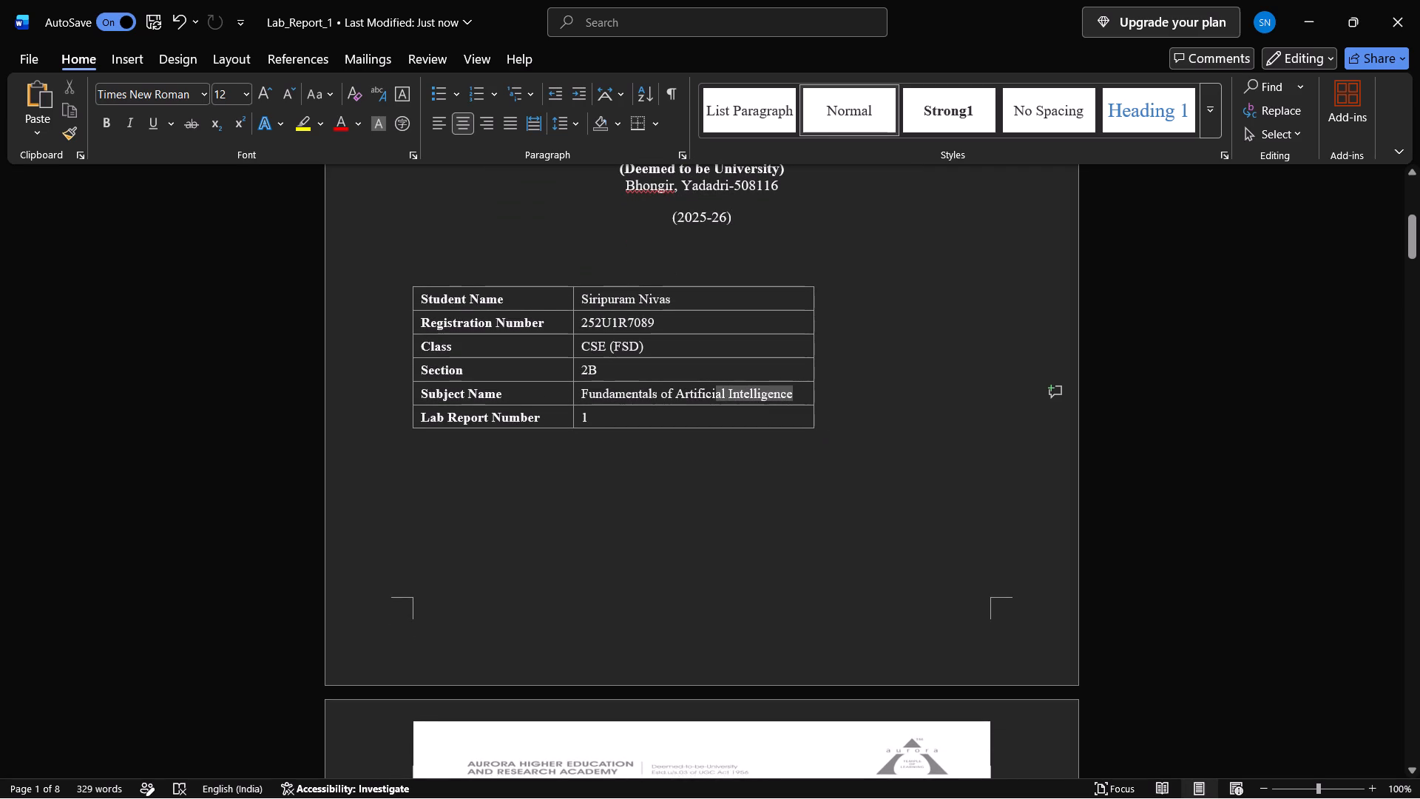
pyautogui.moveTo(676, 391); pyautogui.dragTo(586, 391)
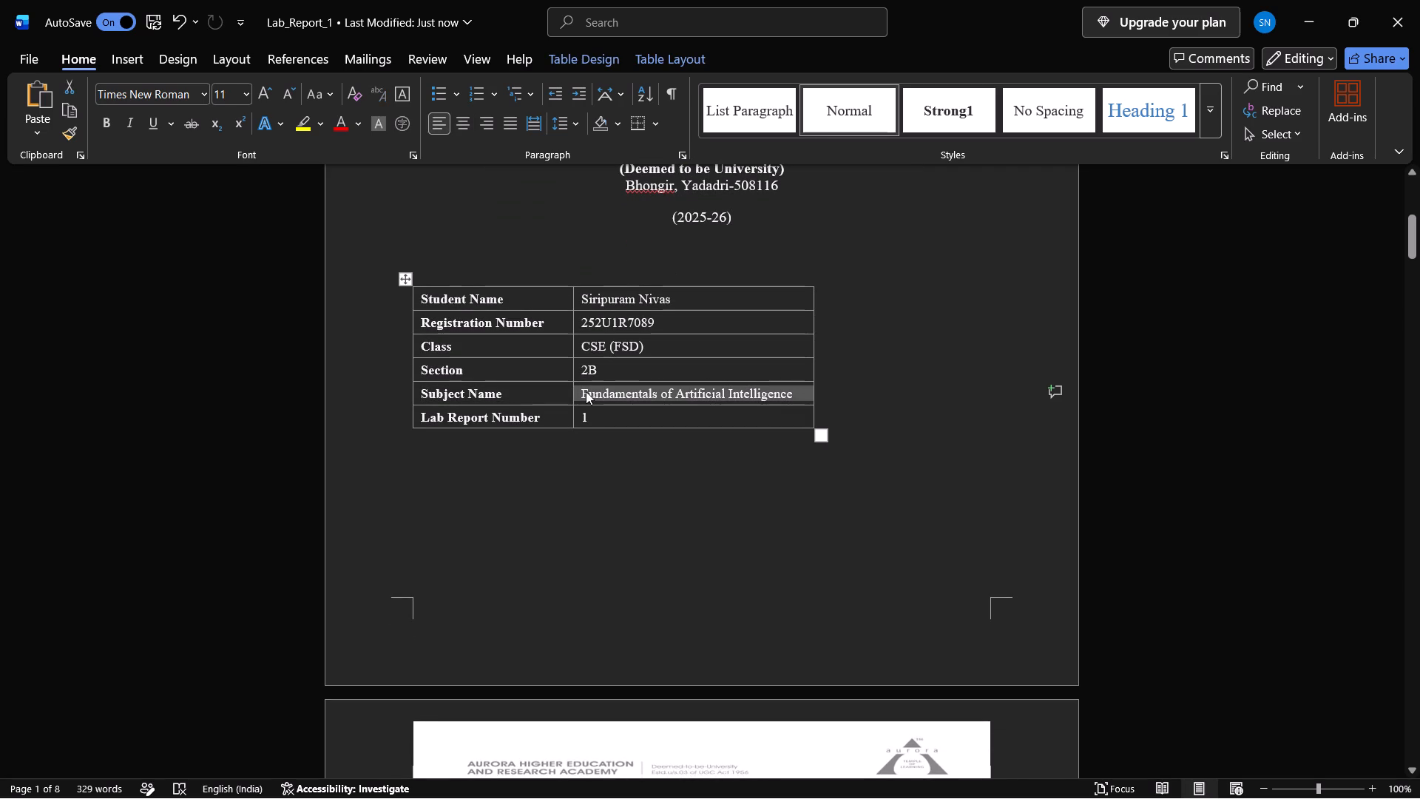
pyautogui.hotkey('ctrl', 'v')
pyautogui.click(904, 387)
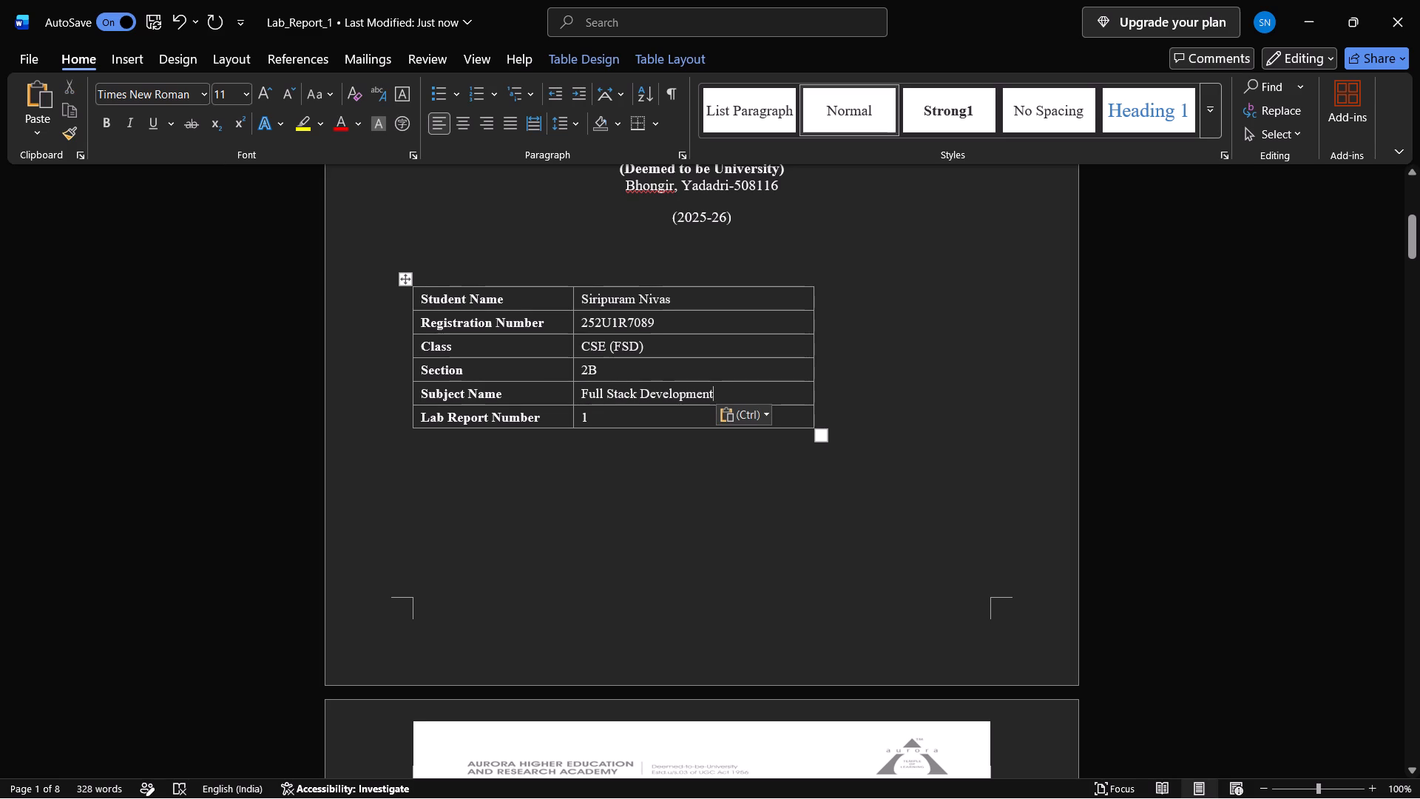
# In the certificate paragraph, replace "Fundamentals of Artificial Intelligence" with the copied "Full Stack Development", followed by a space before "Laboratory".
pyautogui.scroll(-4, 685, 497)
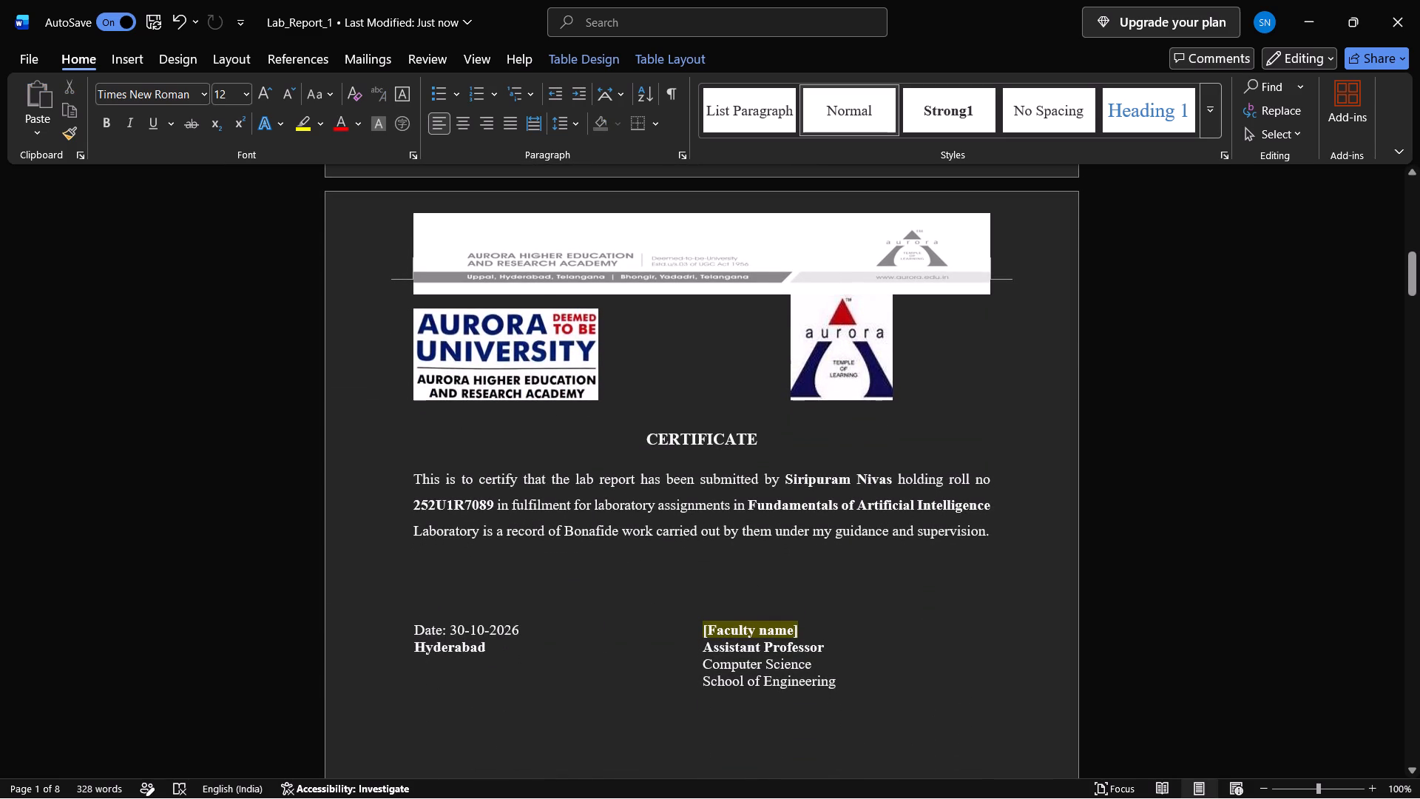
pyautogui.moveTo(748, 504); pyautogui.dragTo(981, 514)
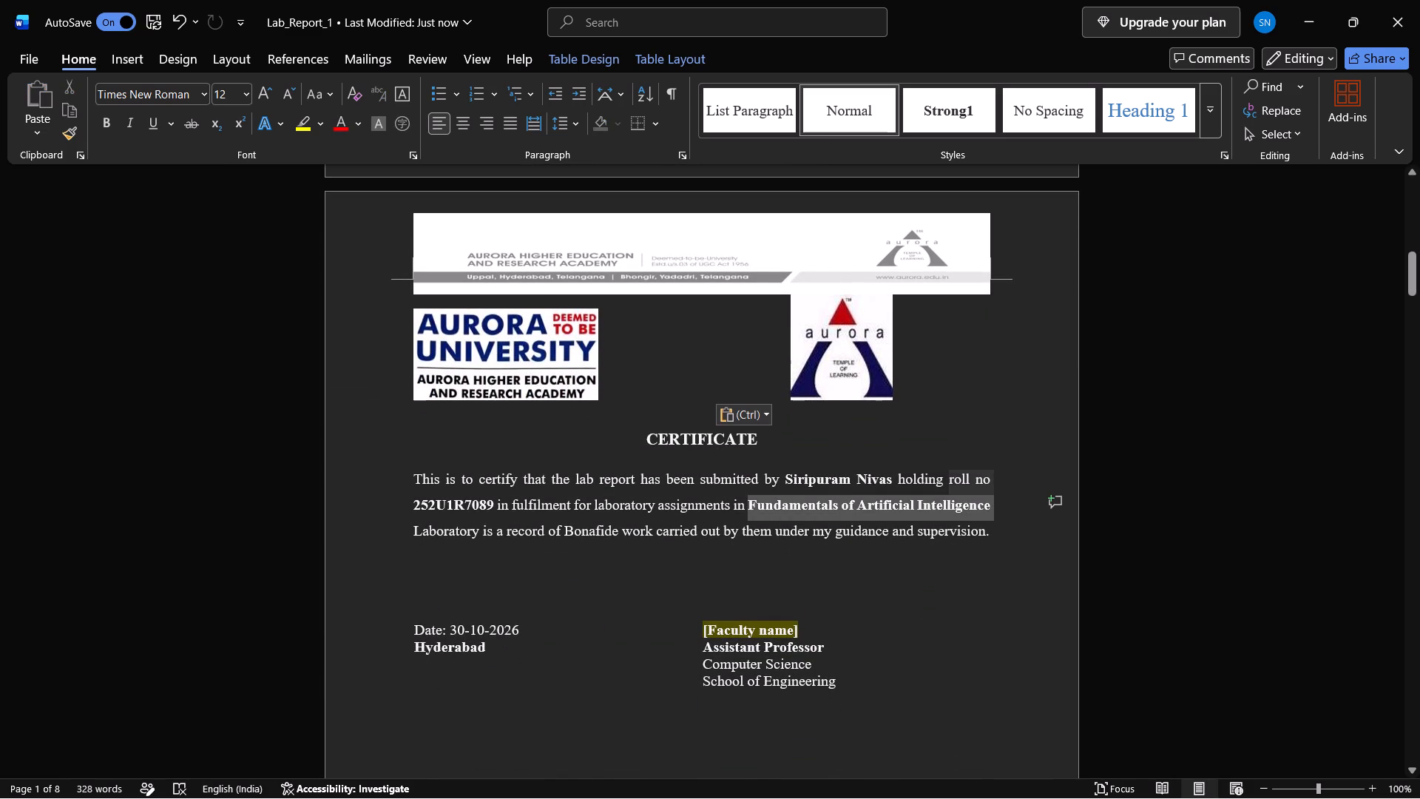
pyautogui.moveTo(981, 514); pyautogui.dragTo(980, 514)
pyautogui.hotkey('ctrl', 'v')
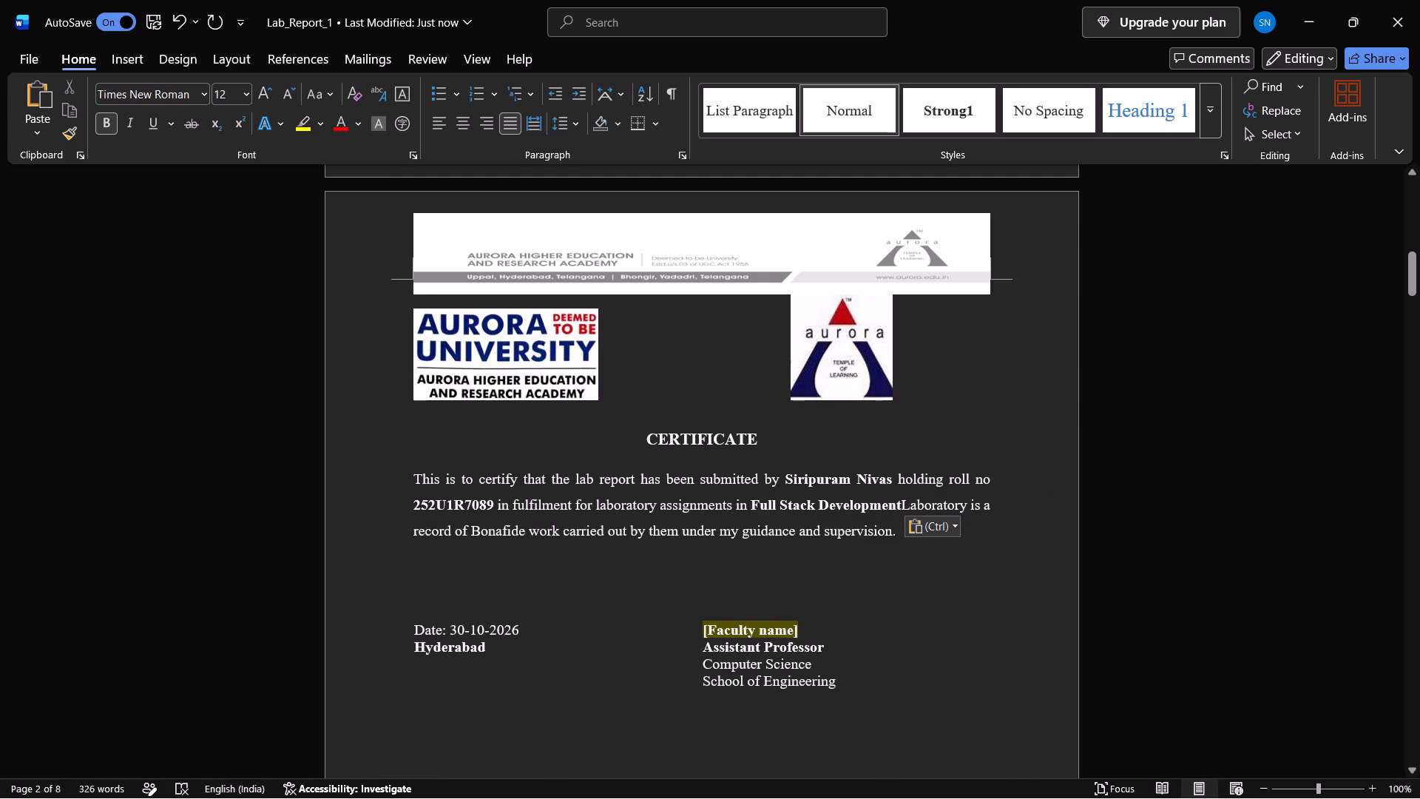
pyautogui.press('space')
# For the certificate's faculty placeholder, copy the Introduction to Artificial Intelligence teacher's name, without title, from the Aurora University Communication Hub in Chrome.
pyautogui.scroll(-1, 820, 547)
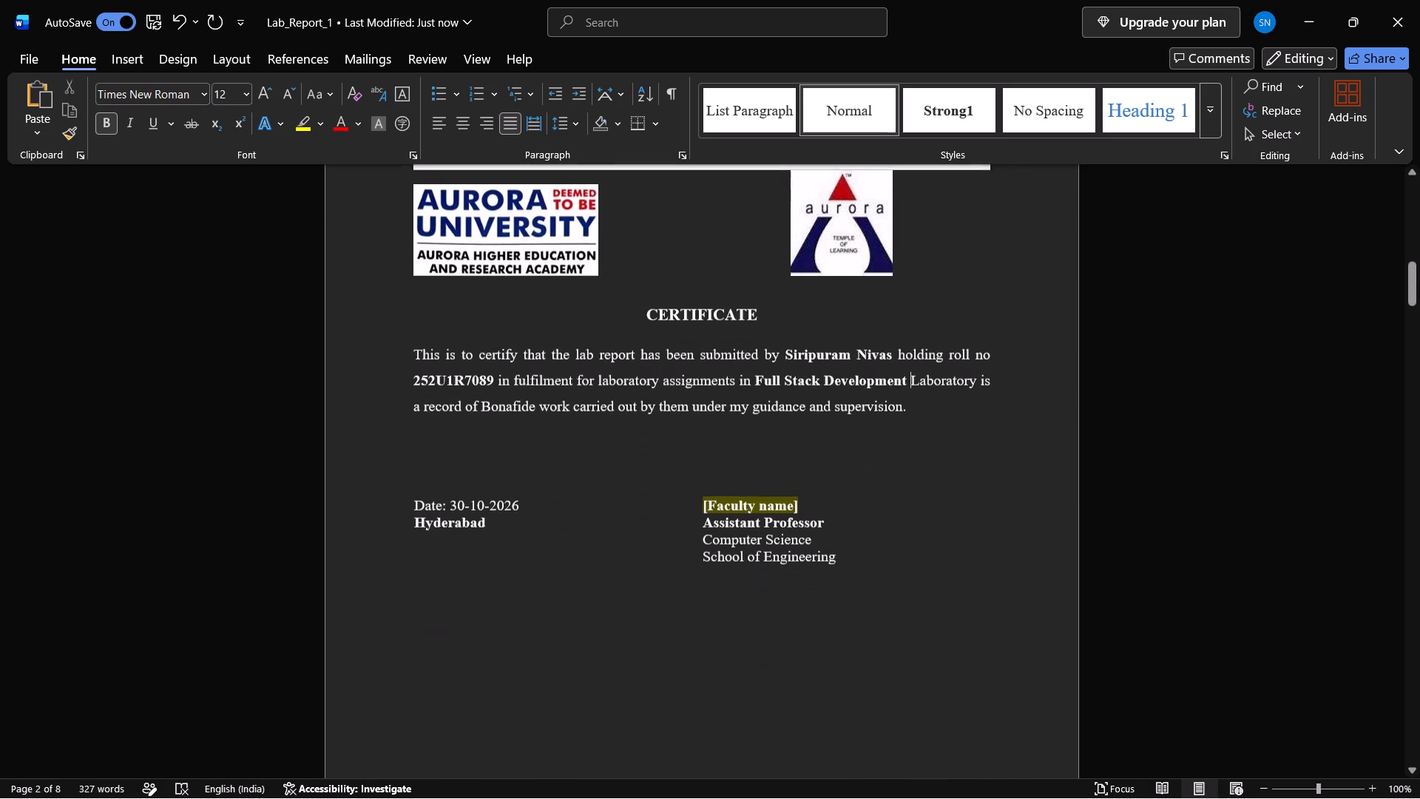
pyautogui.scroll(-1, 820, 547)
pyautogui.click(808, 487)
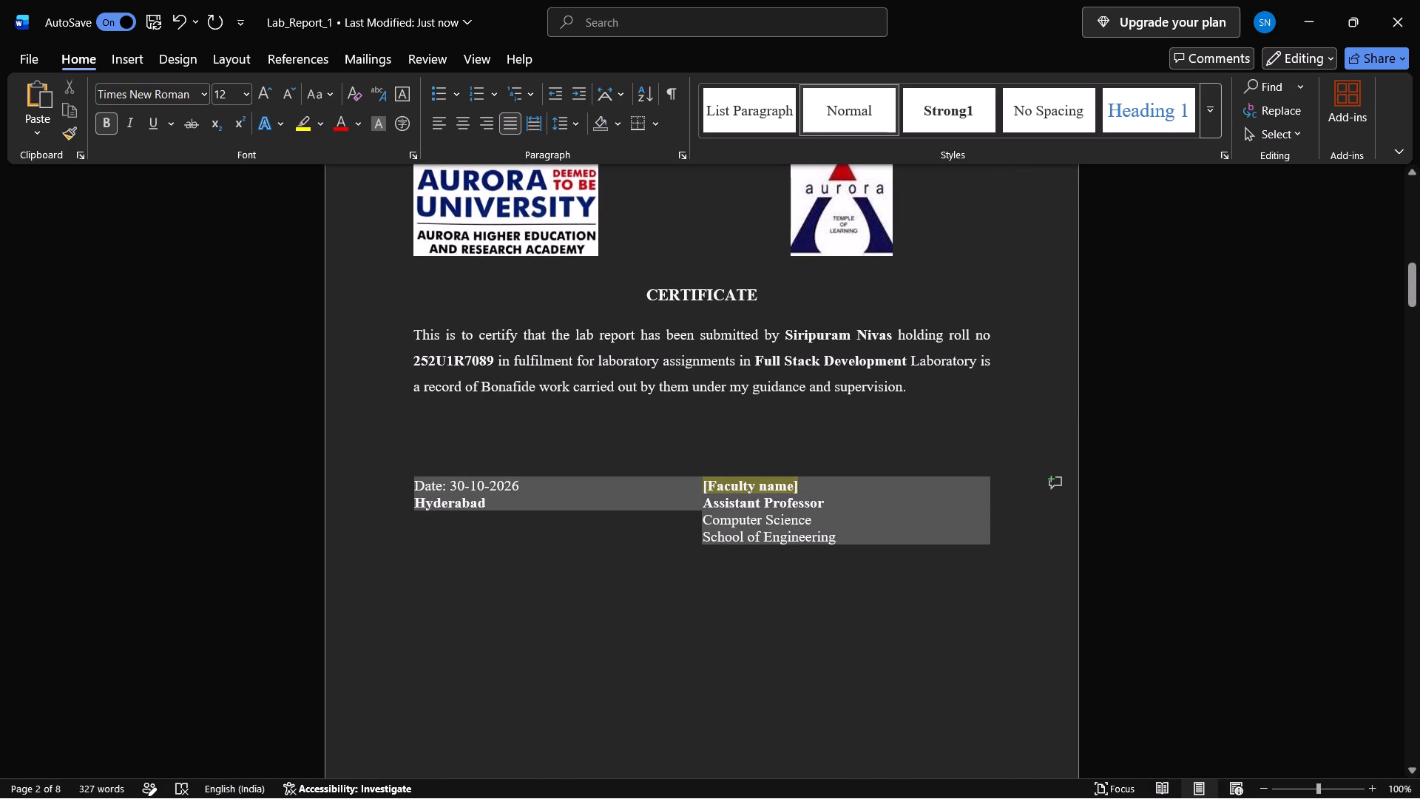
pyautogui.click(805, 487)
pyautogui.click(739, 162)
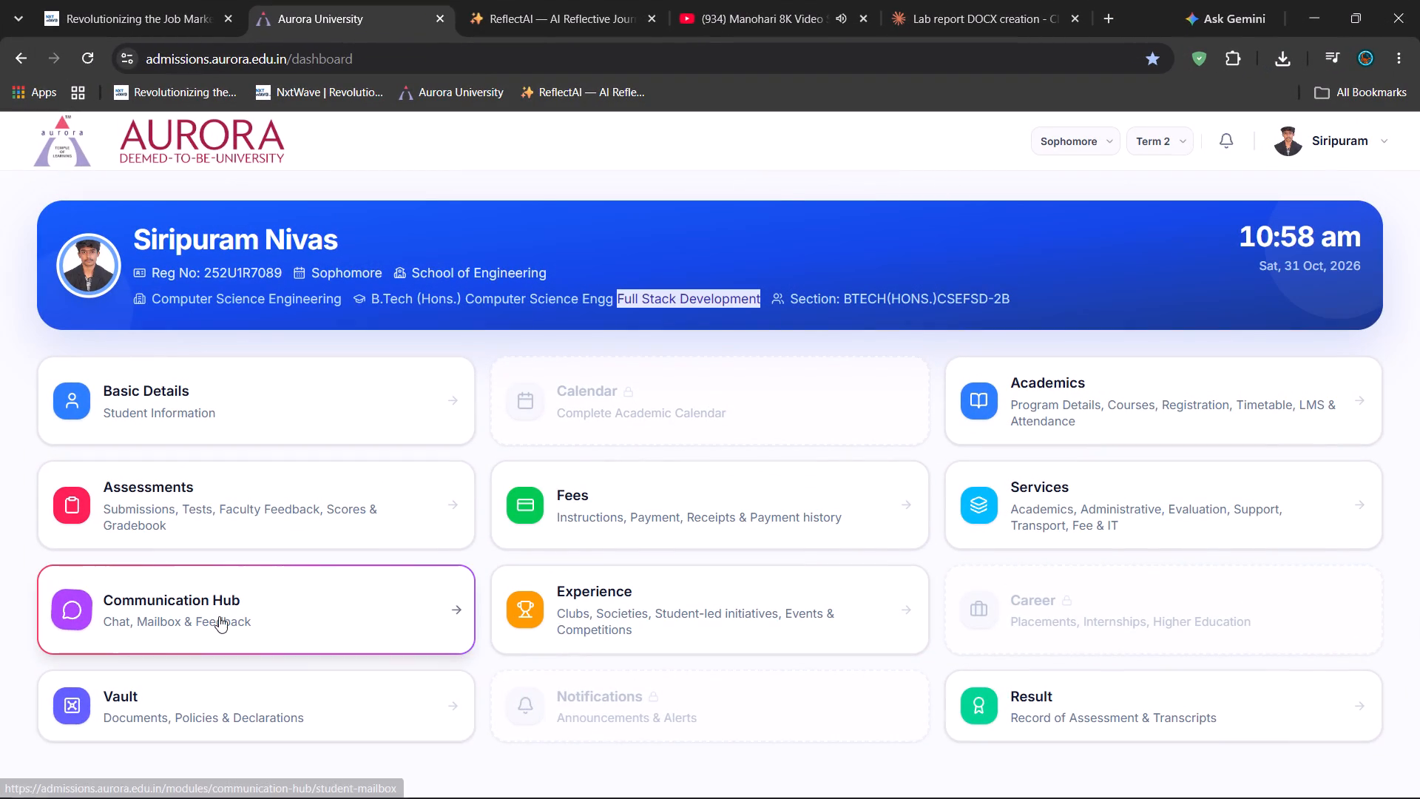
pyautogui.click(219, 616)
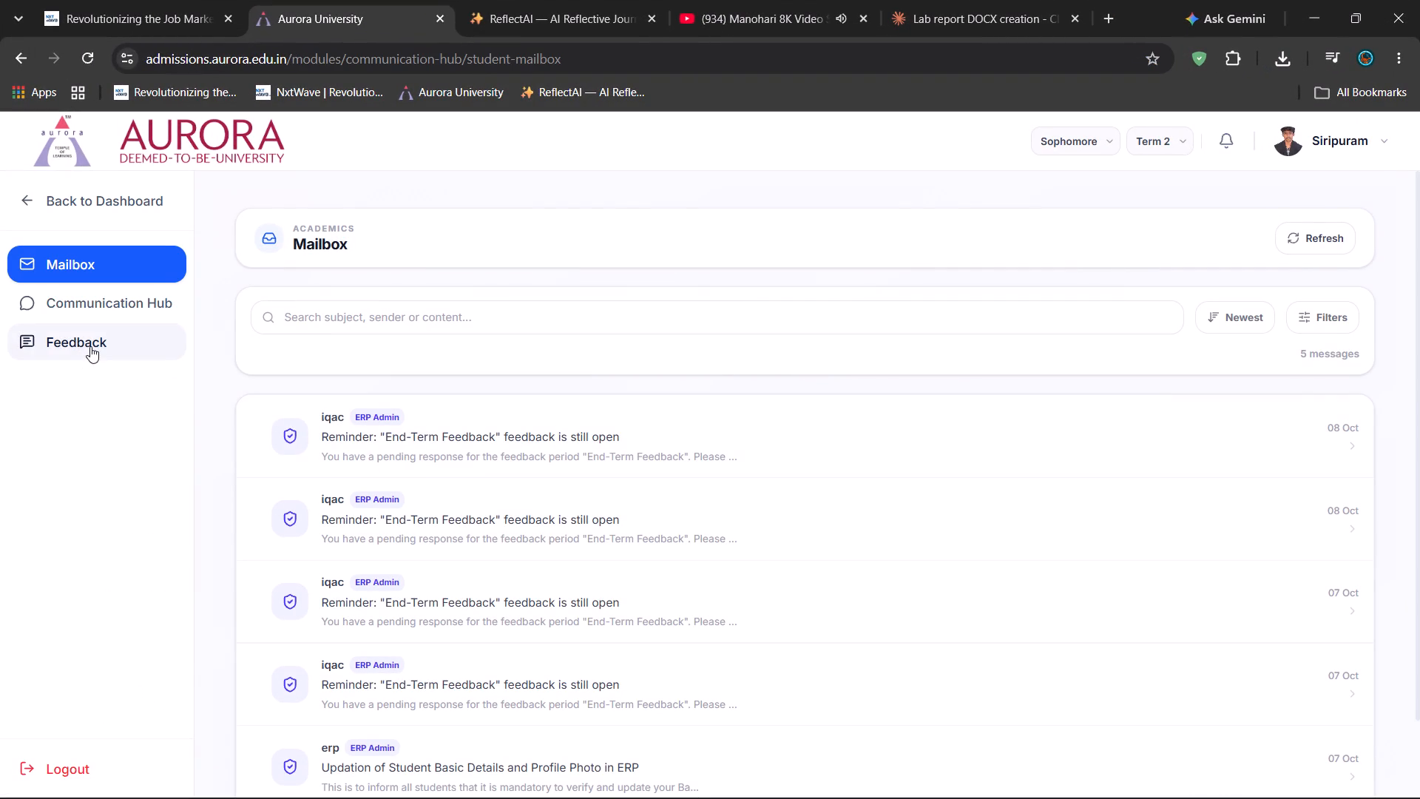
pyautogui.click(97, 317)
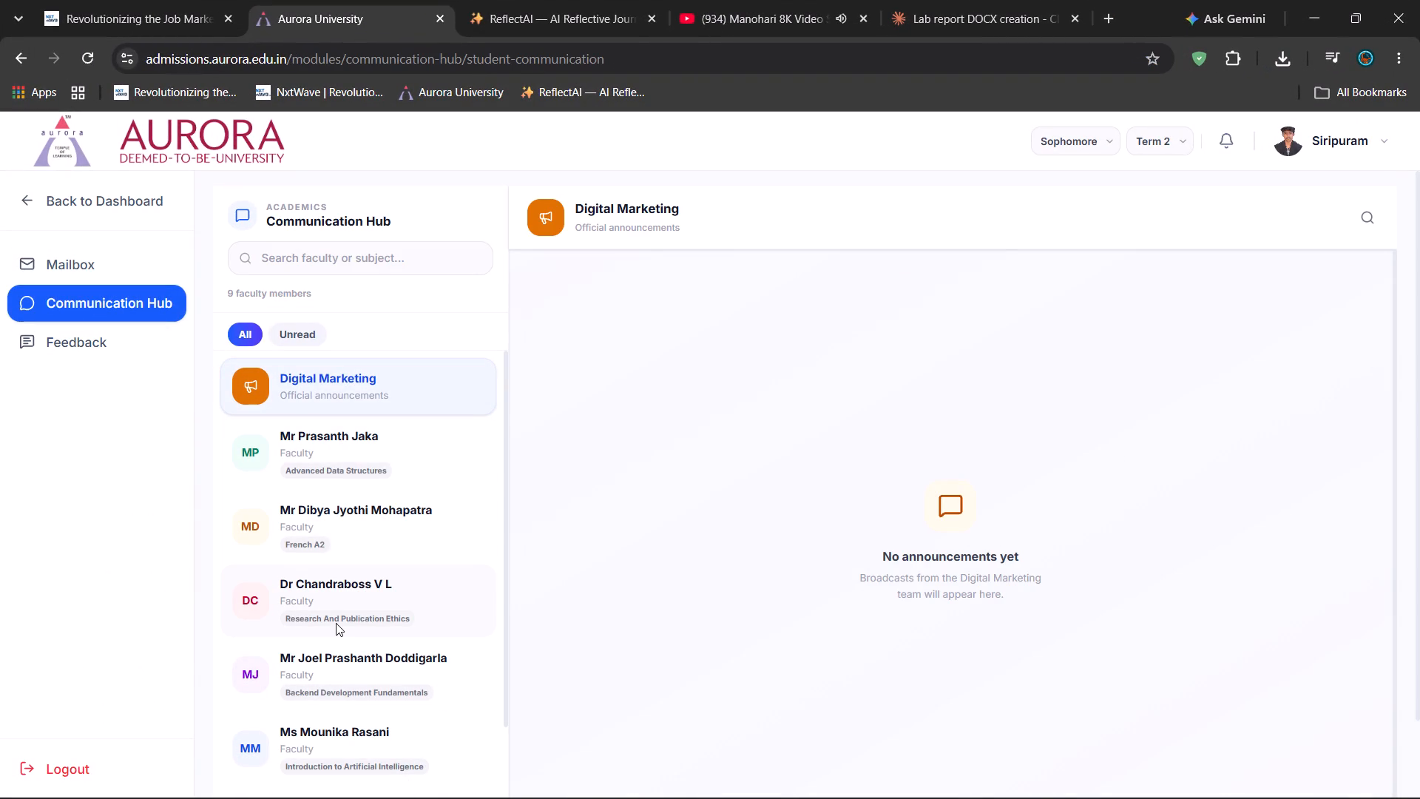
pyautogui.scroll(-1, 336, 623)
pyautogui.click(337, 680)
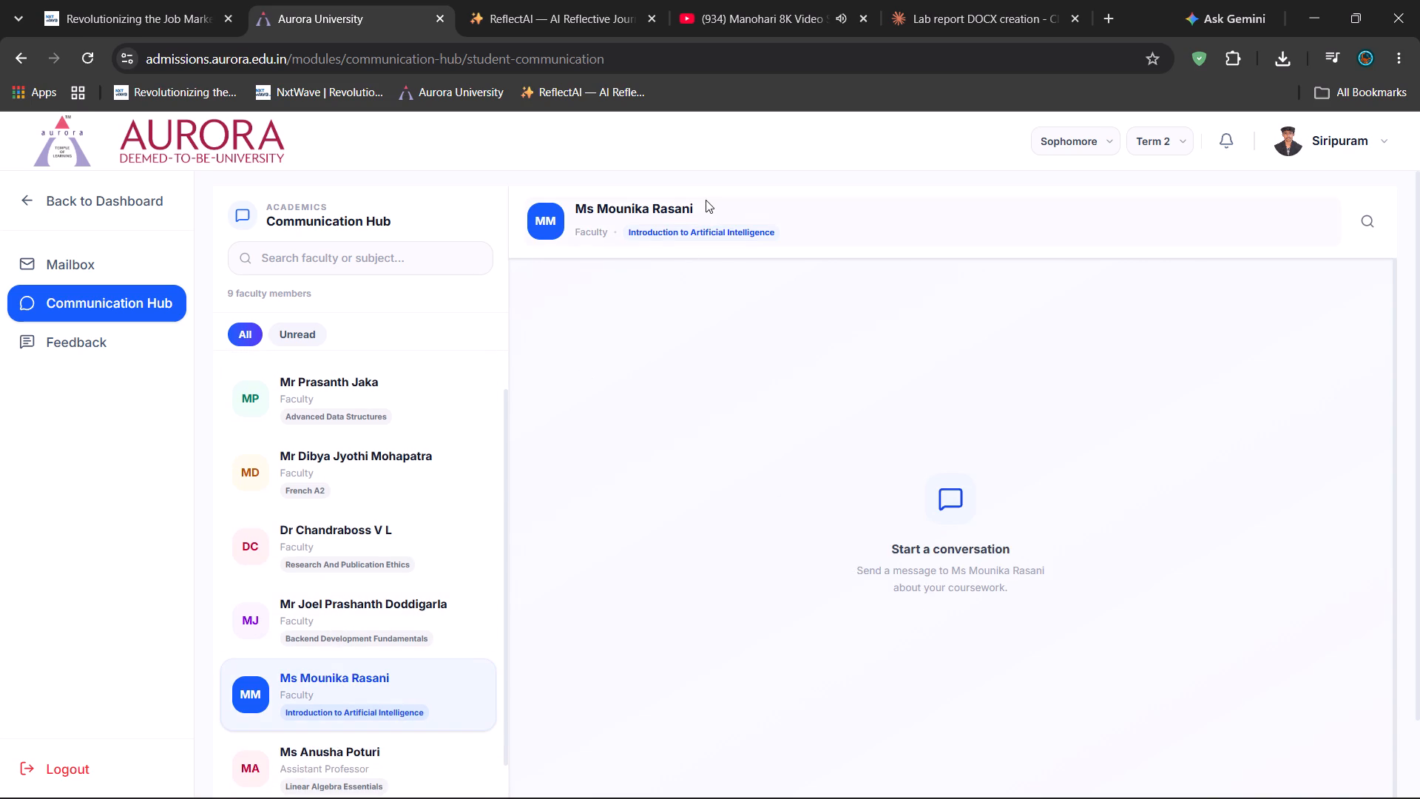
pyautogui.moveTo(698, 206); pyautogui.dragTo(601, 209)
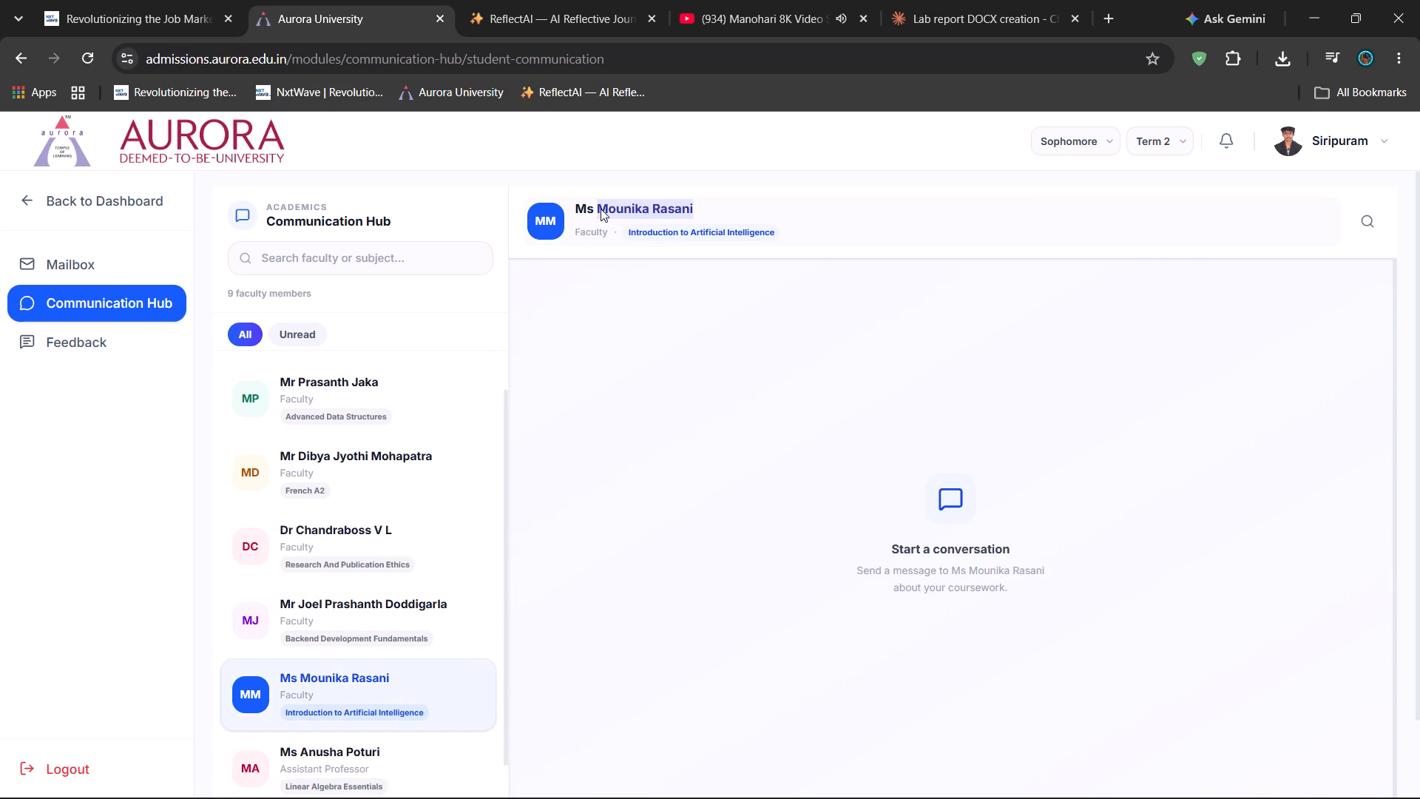
pyautogui.moveTo(601, 209); pyautogui.dragTo(600, 209)
pyautogui.hotkey('ctrl', 'c')
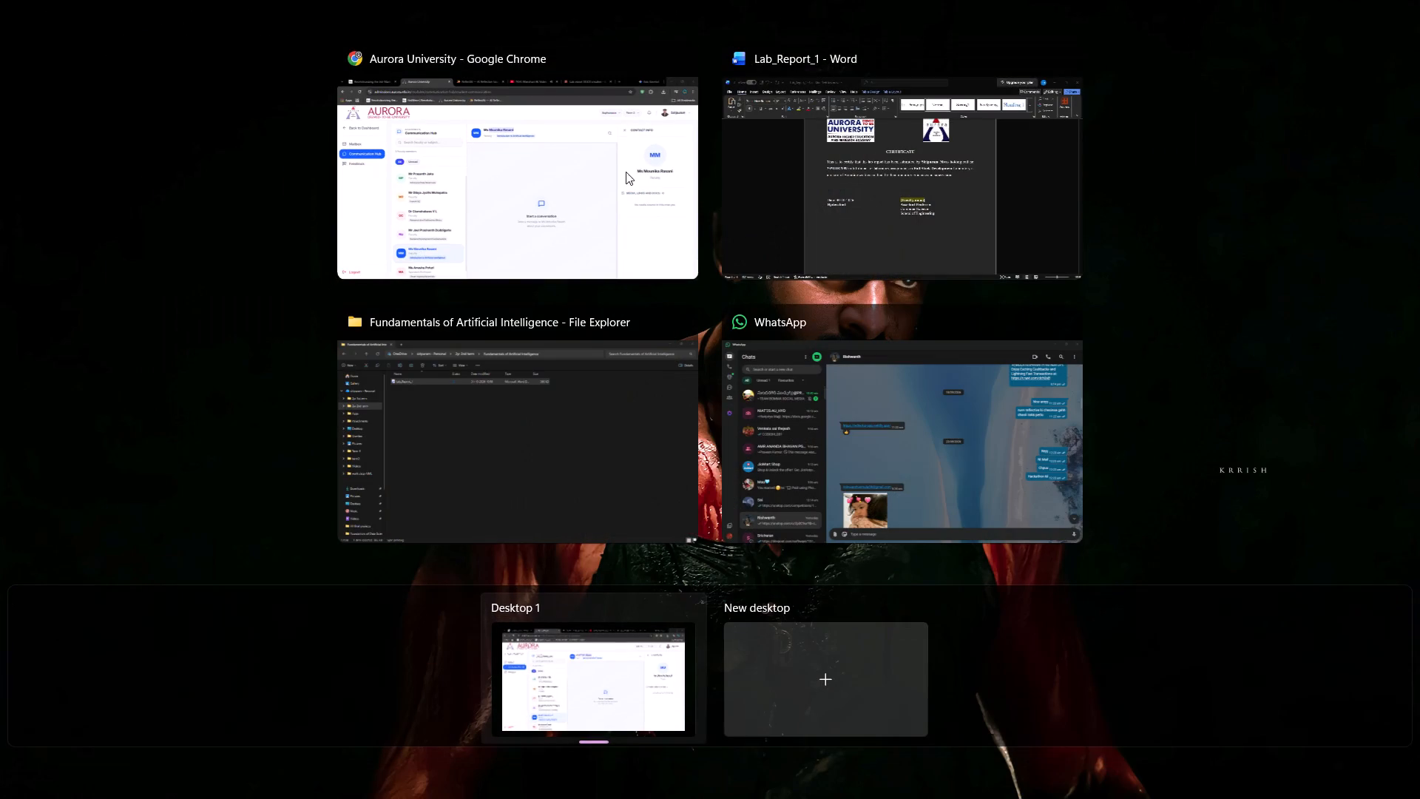
# Back in the Word report, replace the "[Faculty name]" placeholder with the copied teacher's name, on its own line above "Assistant Professor".
pyautogui.click(832, 182)
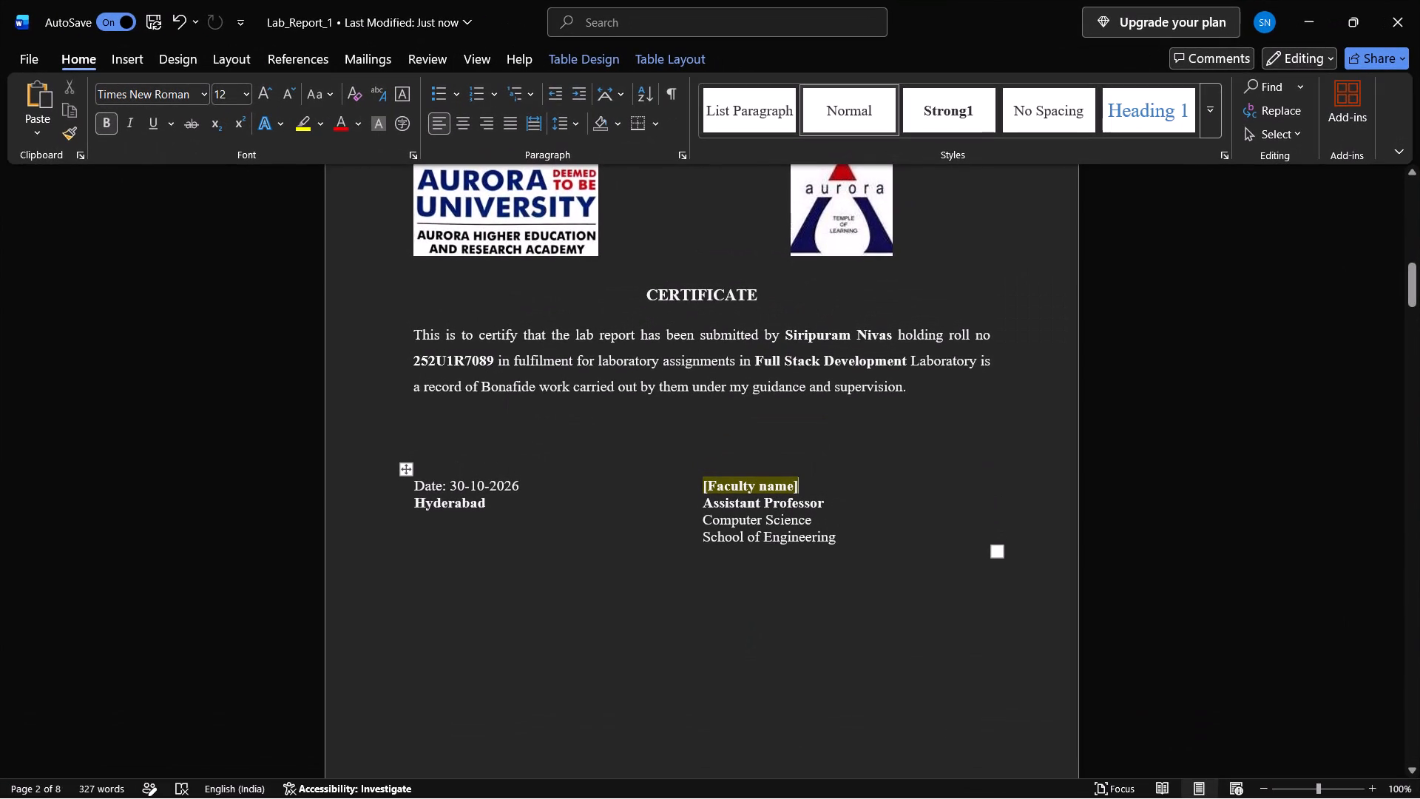
pyautogui.moveTo(799, 487); pyautogui.dragTo(711, 478)
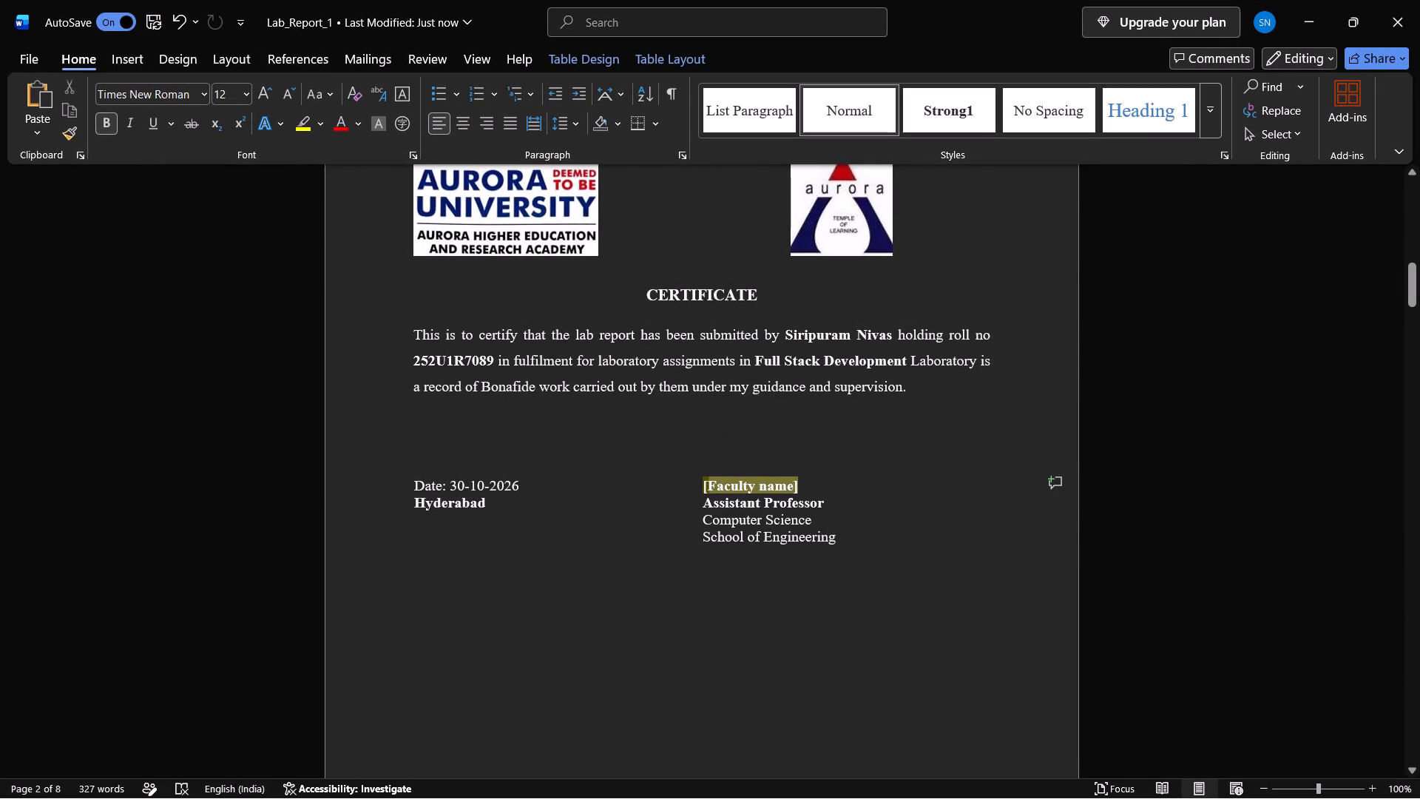
pyautogui.moveTo(711, 478); pyautogui.dragTo(735, 481)
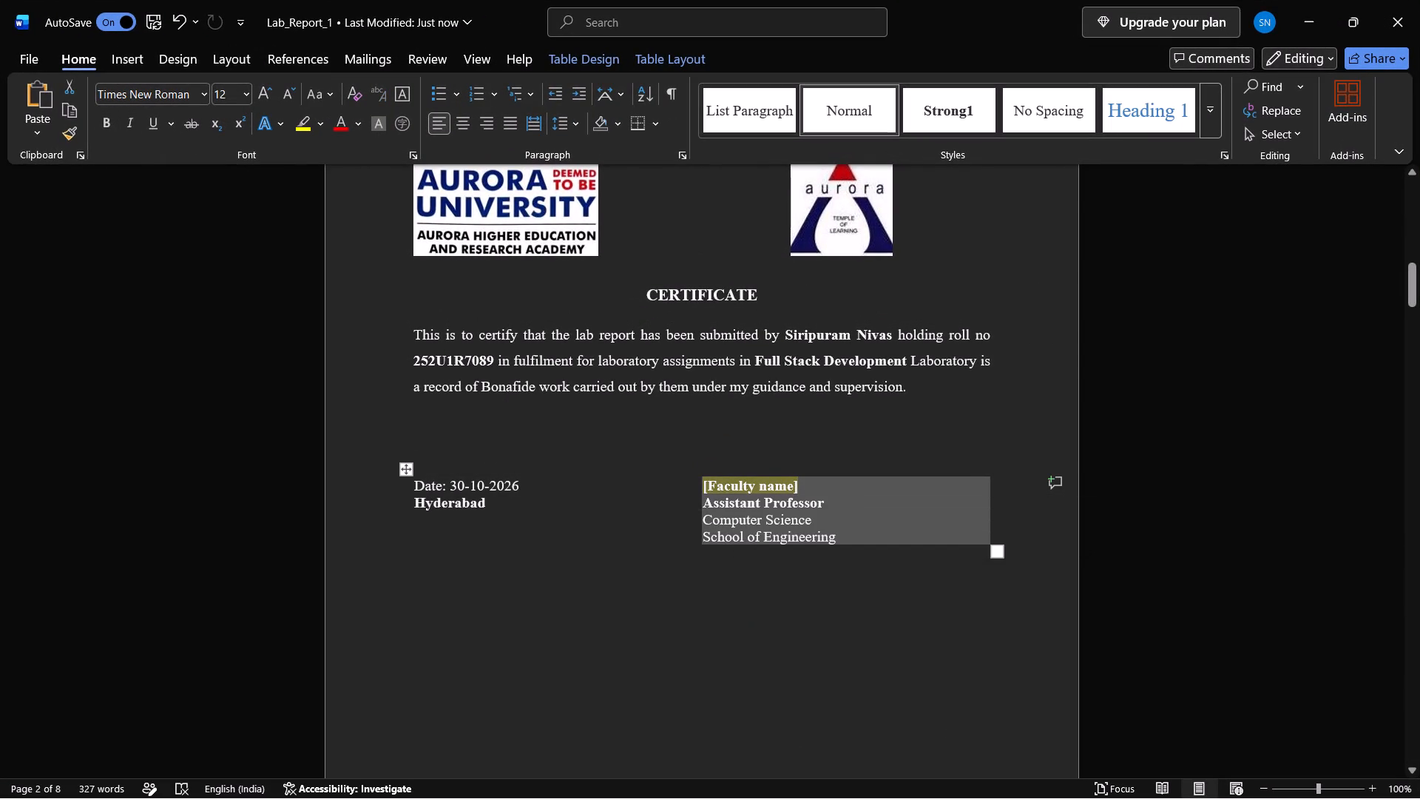
pyautogui.click(797, 476)
pyautogui.click(807, 482)
pyautogui.moveTo(802, 482); pyautogui.dragTo(724, 476)
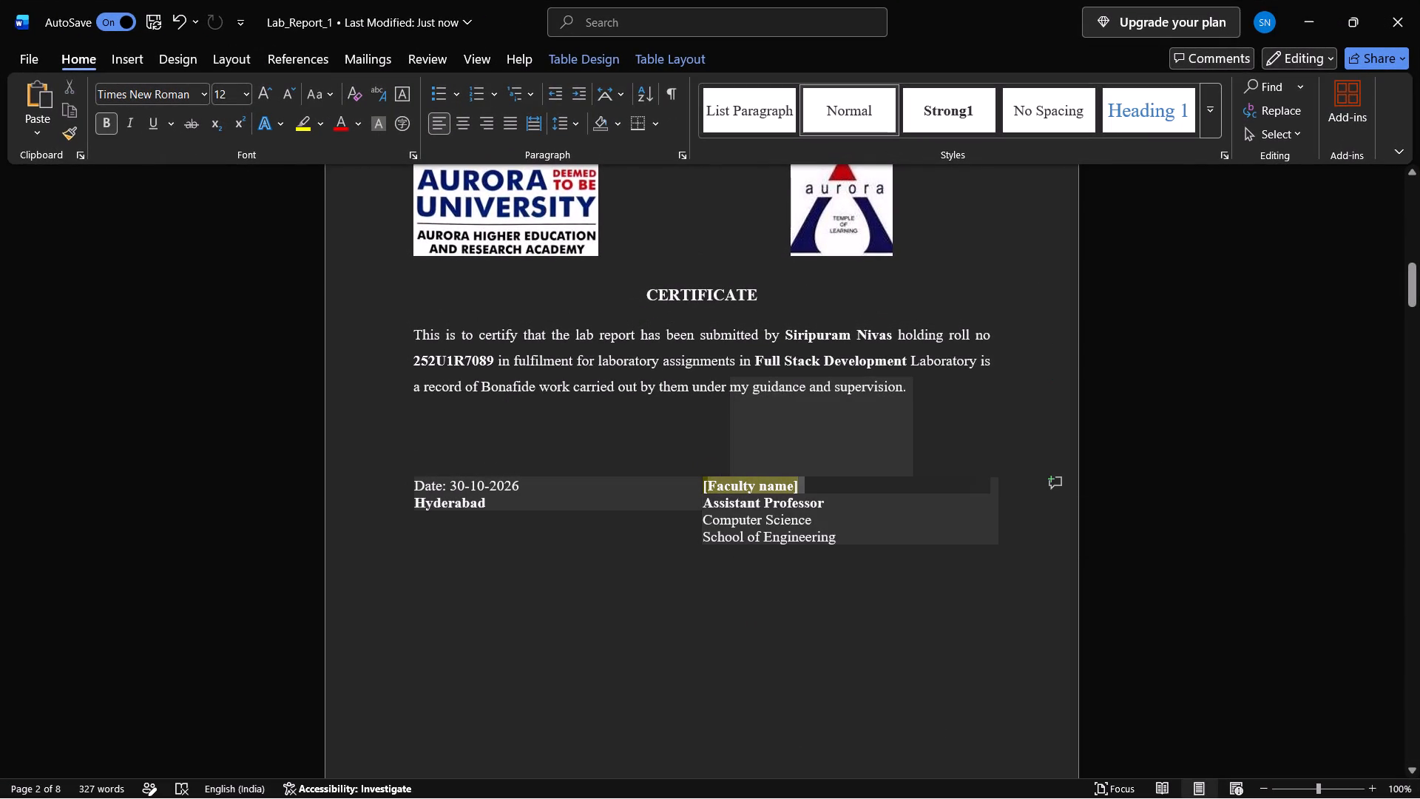
pyautogui.moveTo(724, 476); pyautogui.dragTo(729, 479)
pyautogui.press('BackSpace')
pyautogui.press('BackSpace')
pyautogui.press('BackSpace')
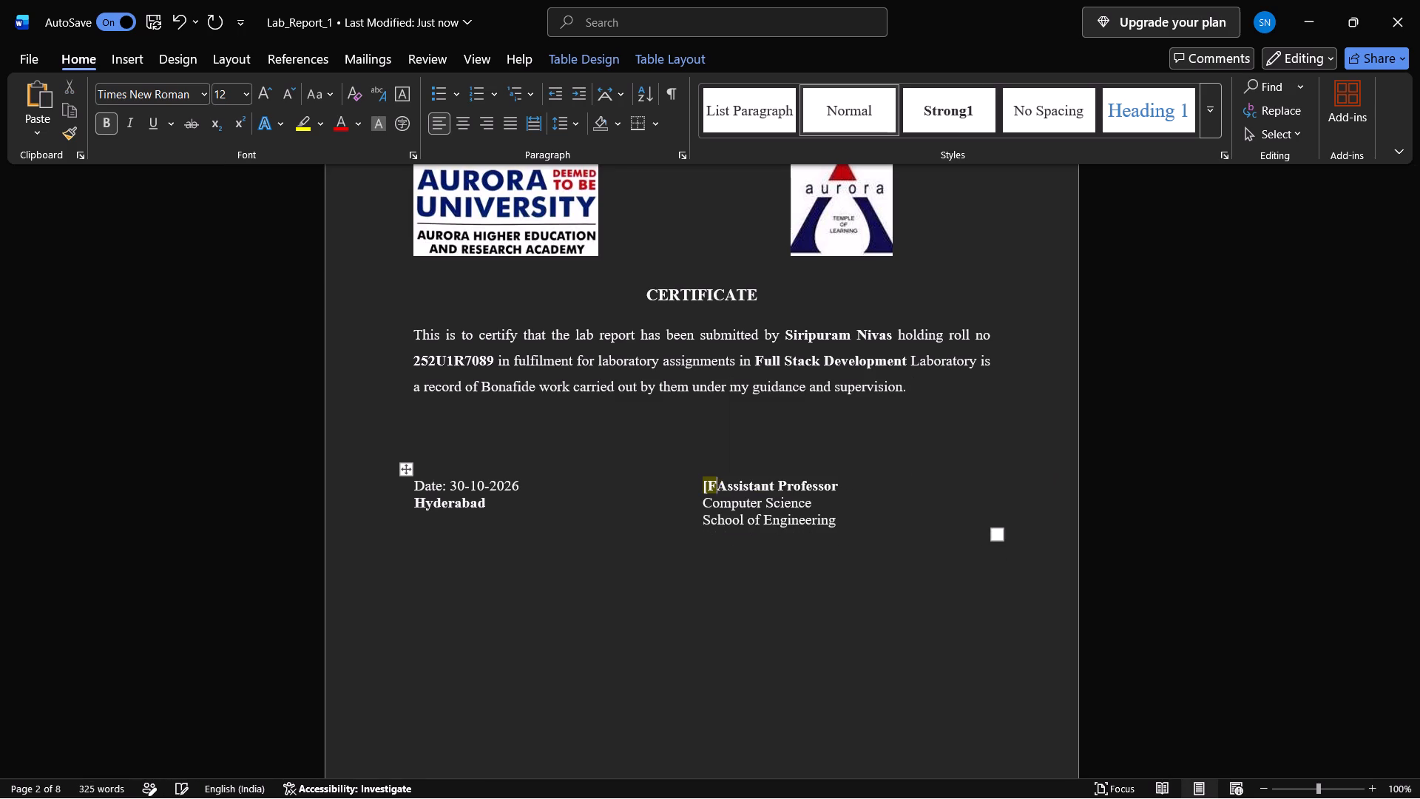
pyautogui.press('BackSpace')
pyautogui.press('BackSpace')
pyautogui.hotkey('ctrl', 'v')
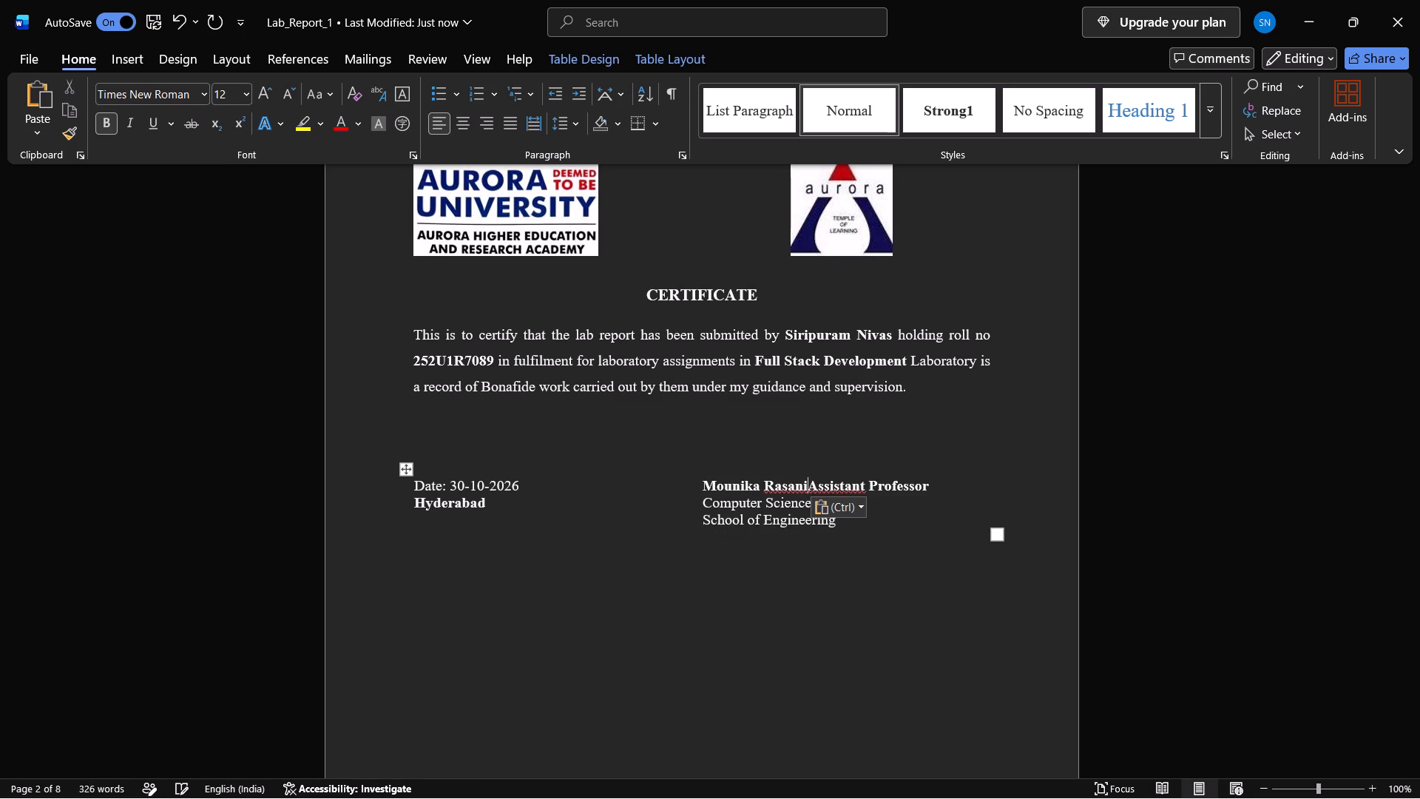
pyautogui.hotkey('shift', 'Return')
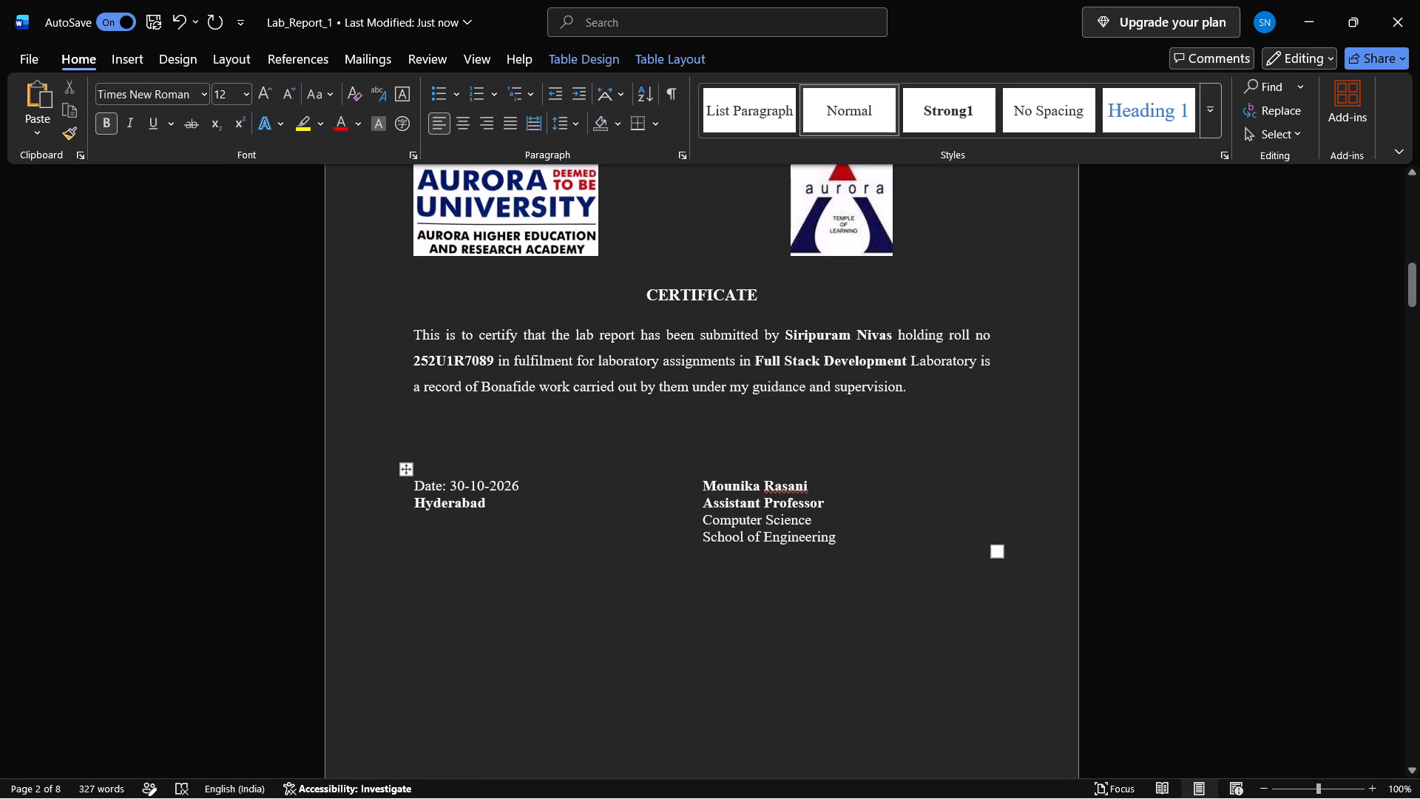
pyautogui.click(831, 484)
# Center the text in both cells of the certificate's signature block, covering the date and place and the faculty details.
pyautogui.moveTo(691, 485); pyautogui.dragTo(876, 538)
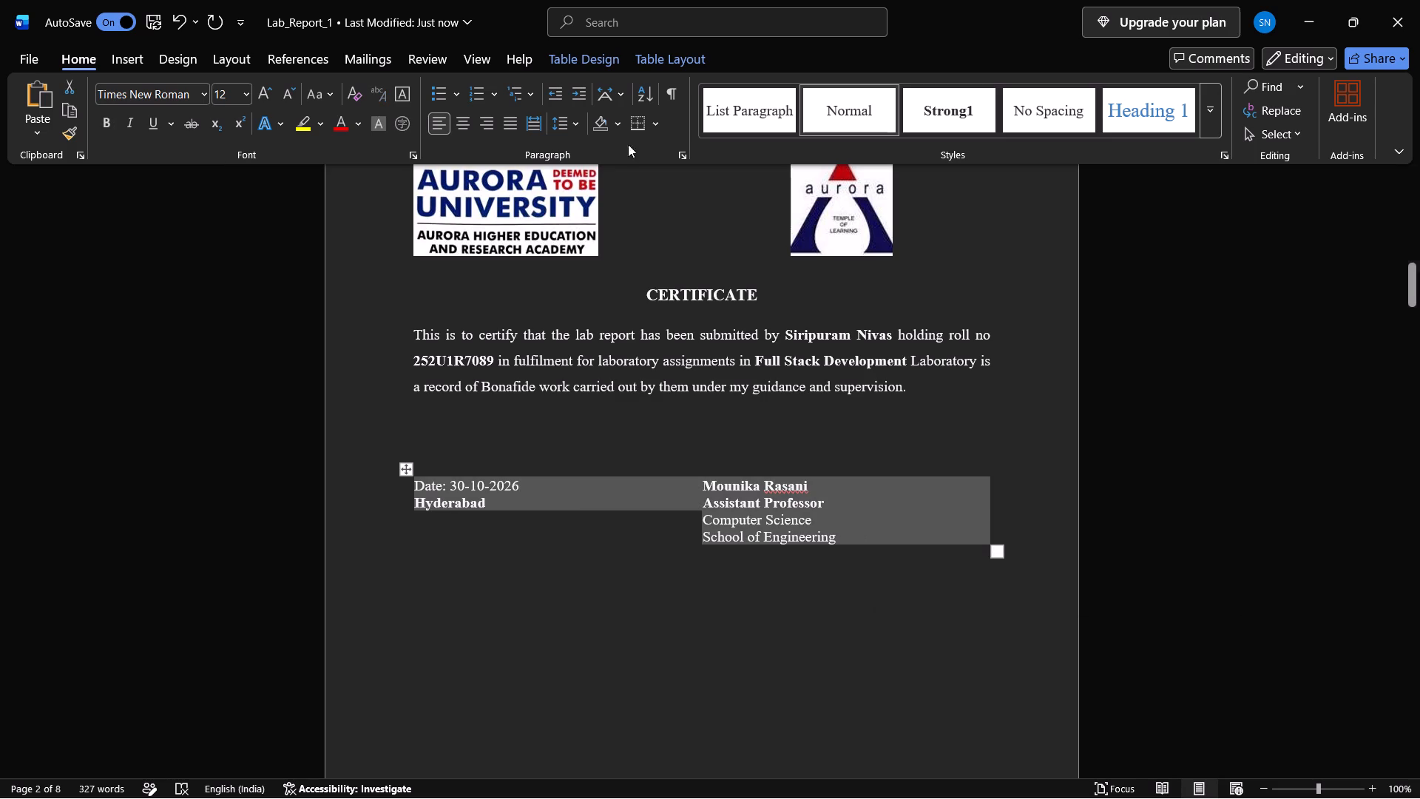
pyautogui.click(503, 126)
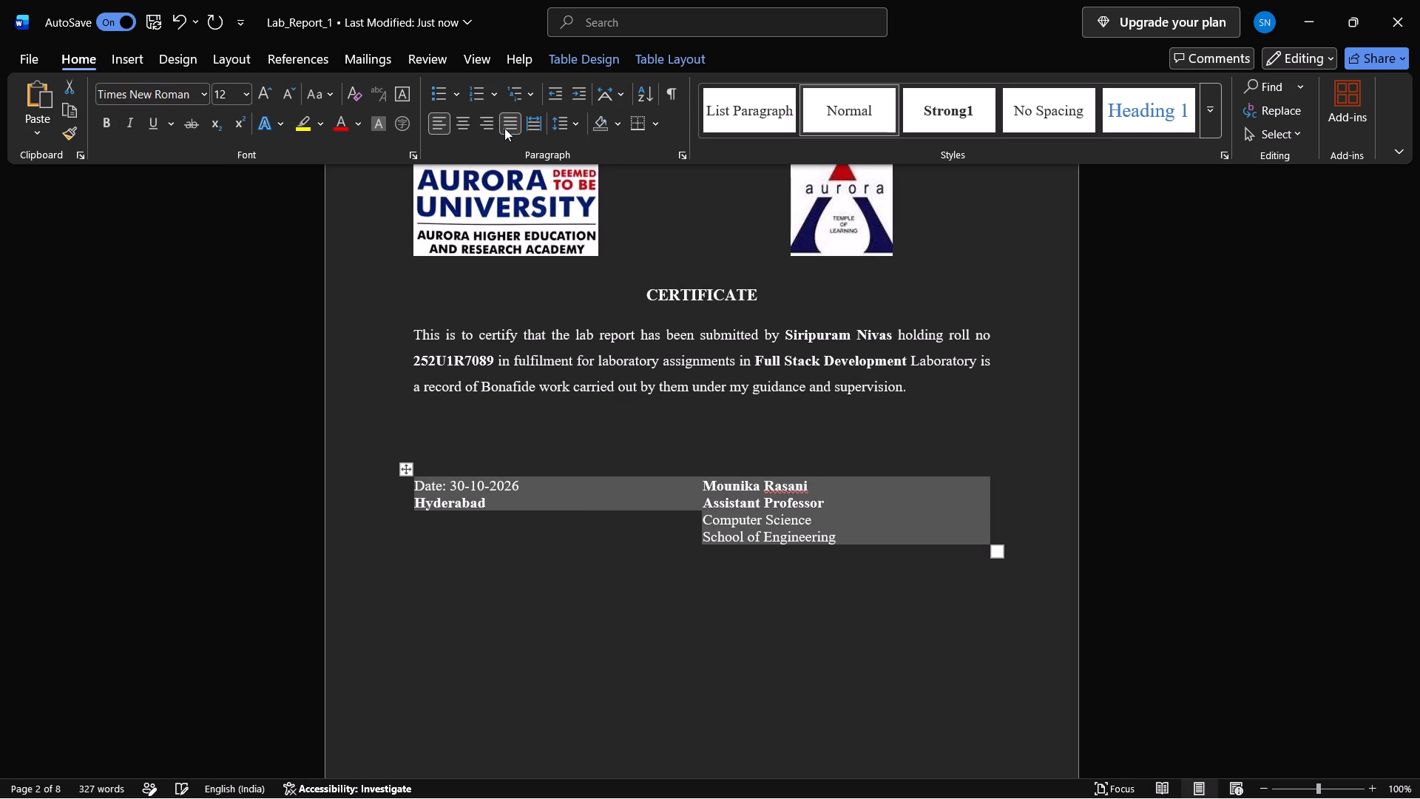
pyautogui.click(504, 128)
pyautogui.click(464, 124)
pyautogui.click(893, 434)
# Add two blank lines after the certificate paragraph, above the signature block.
pyautogui.click(922, 403)
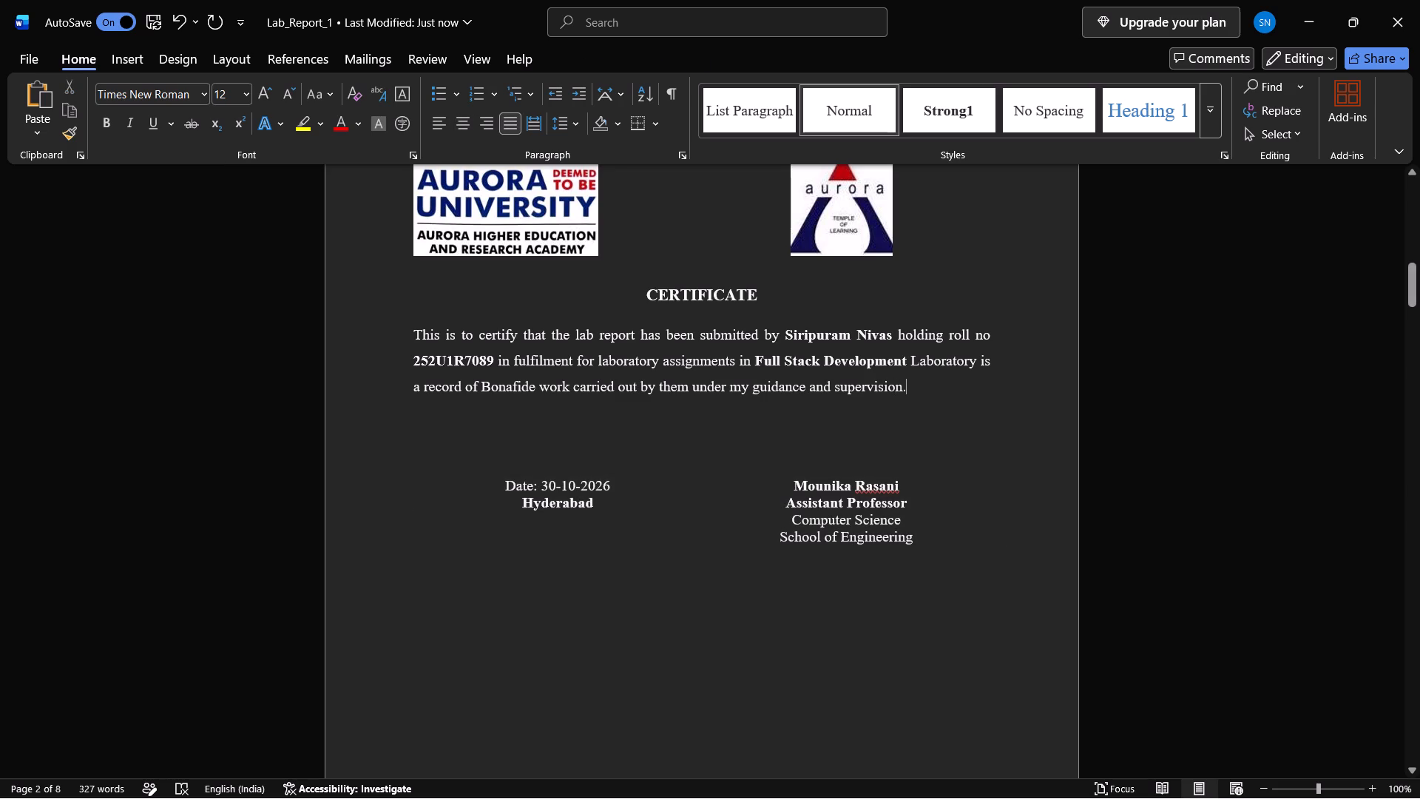
pyautogui.press('Return')
pyautogui.press('Return')
pyautogui.scroll(-6, 922, 402)
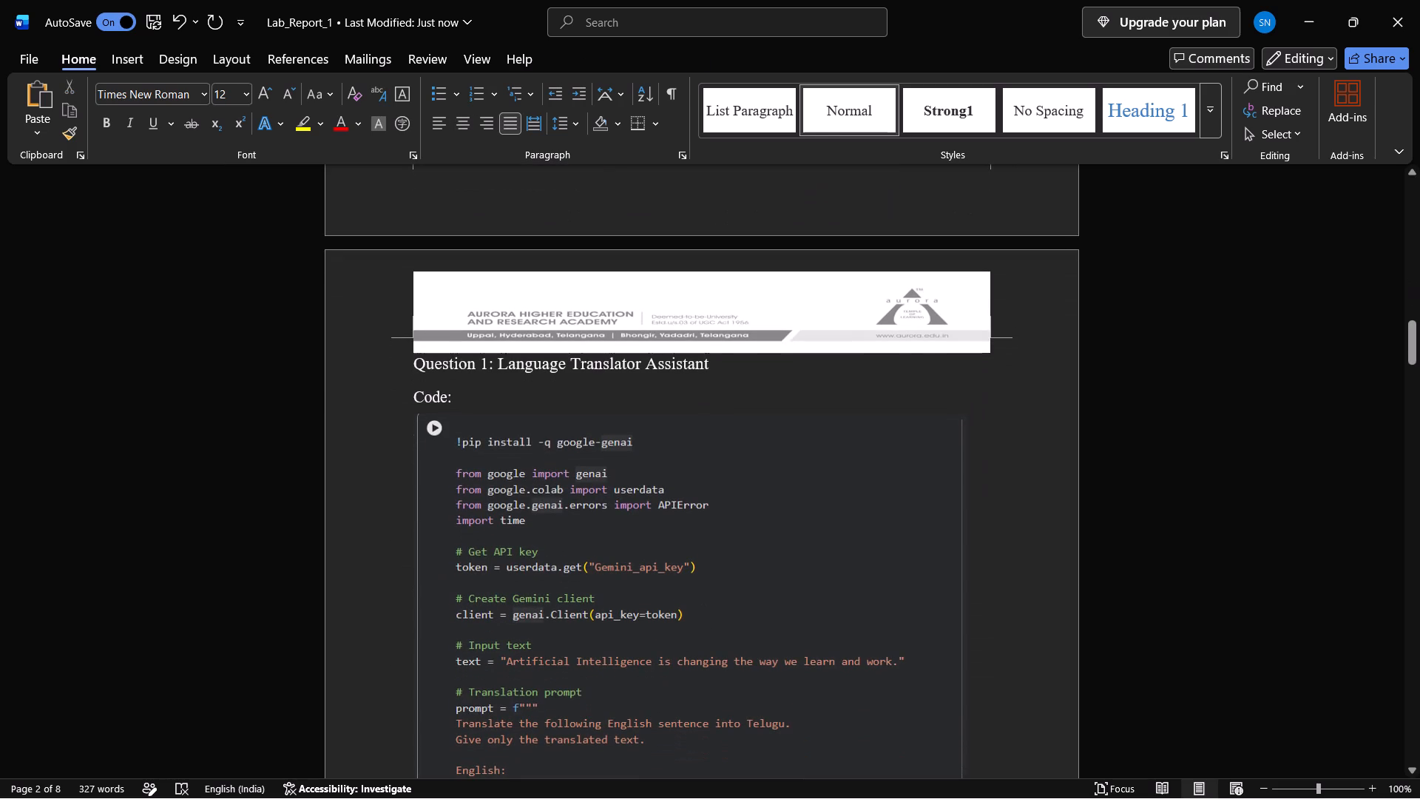
# Look through the Question 1 and Question 2 pages of the report, examining their code and output screenshots.
pyautogui.click(828, 601)
pyautogui.scroll(-2, 828, 601)
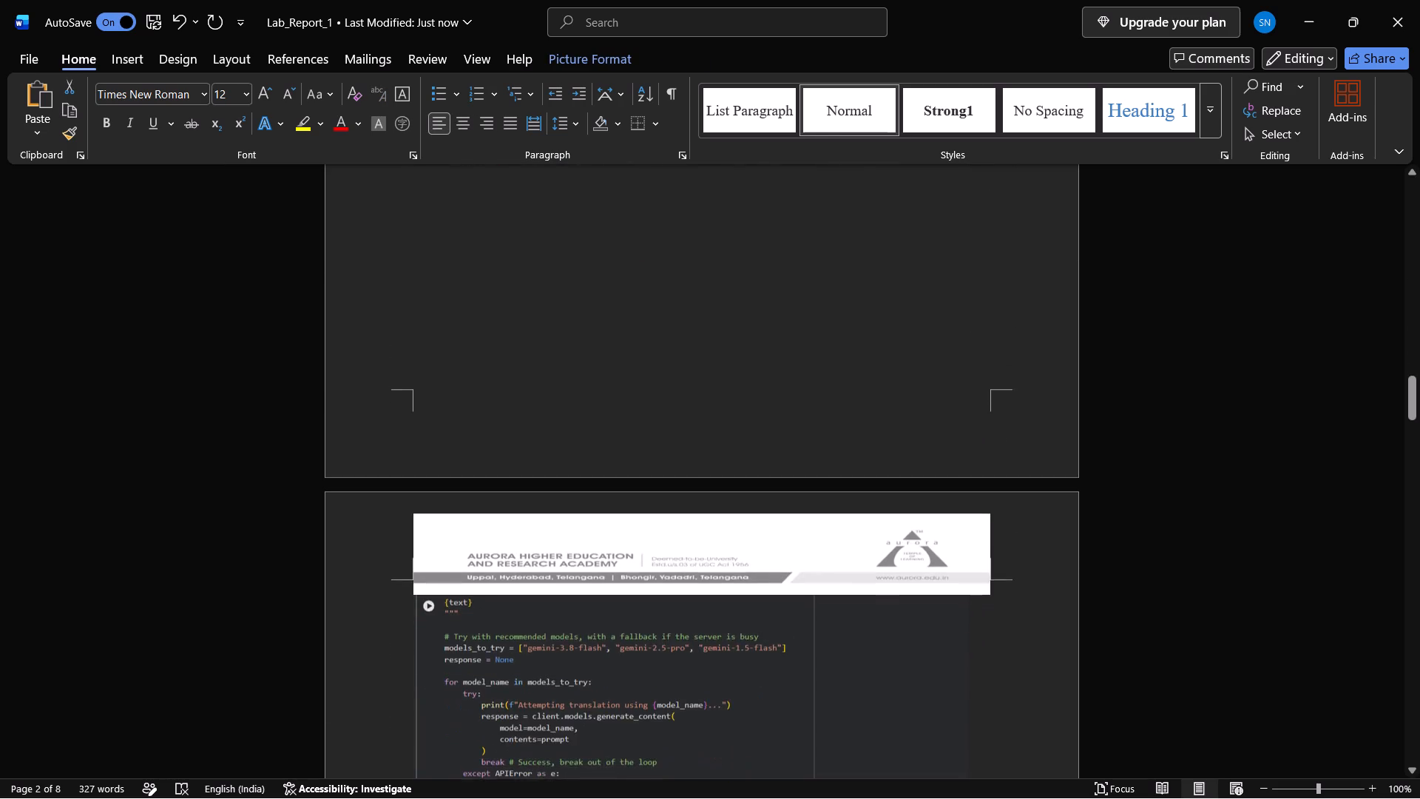
pyautogui.scroll(-2, 828, 601)
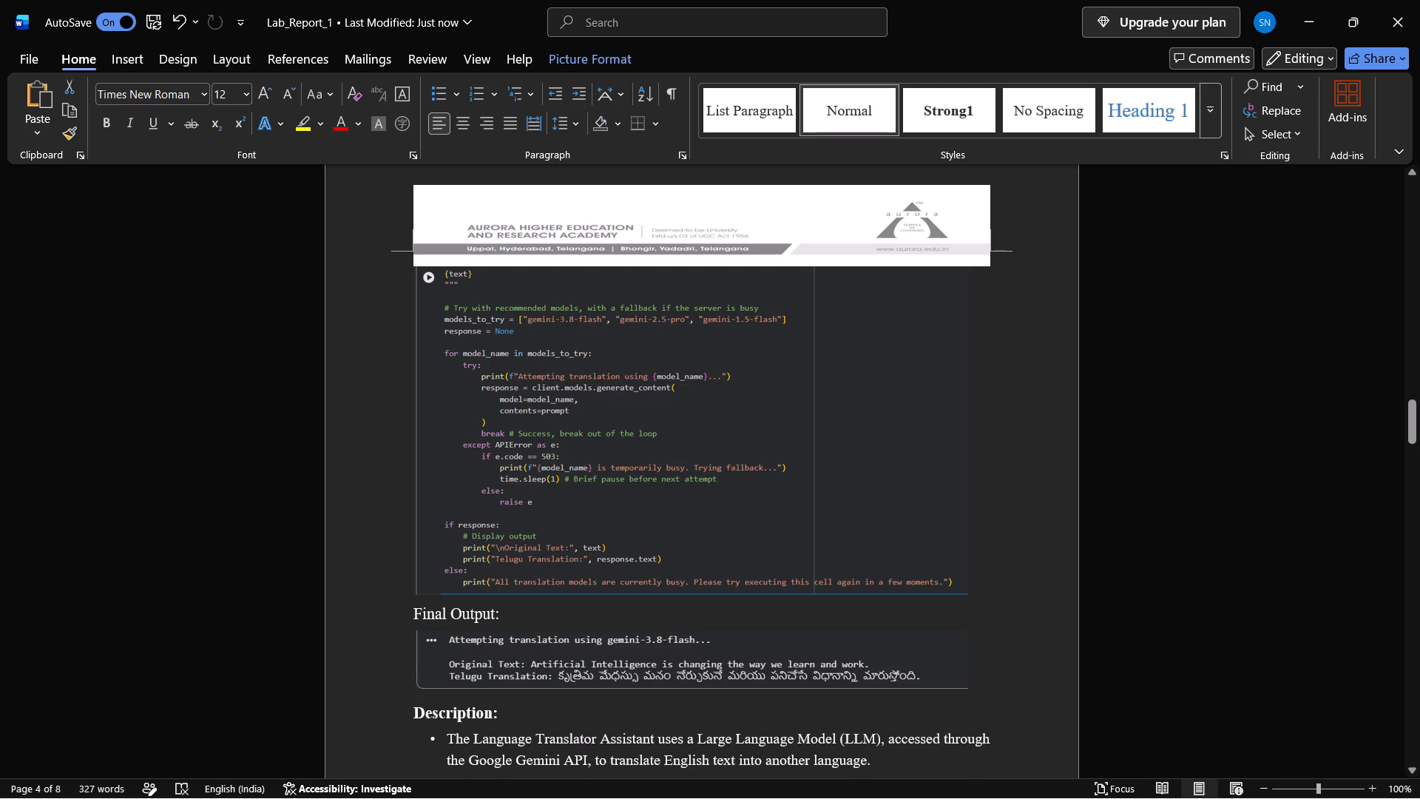
pyautogui.scroll(5, 801, 547)
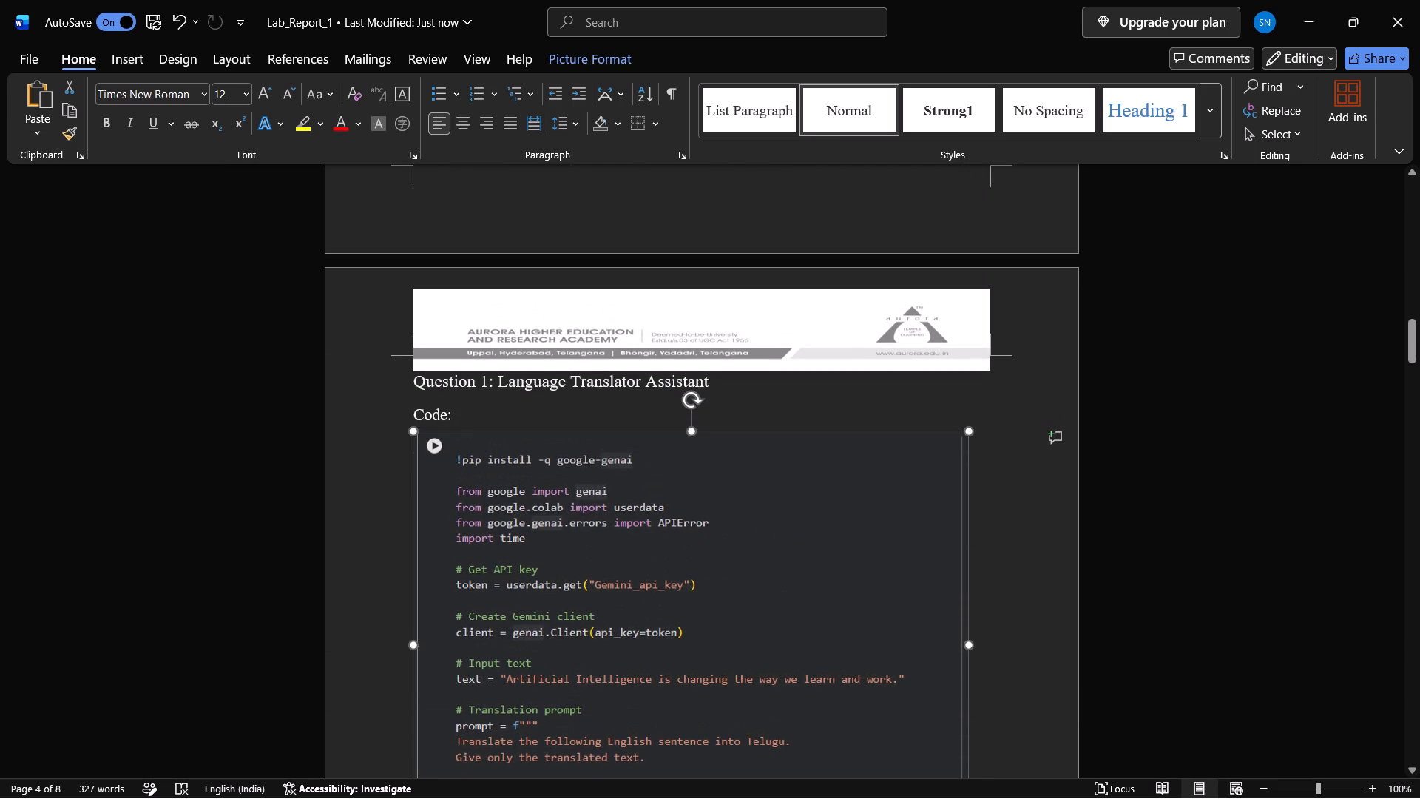
pyautogui.scroll(-5, 795, 573)
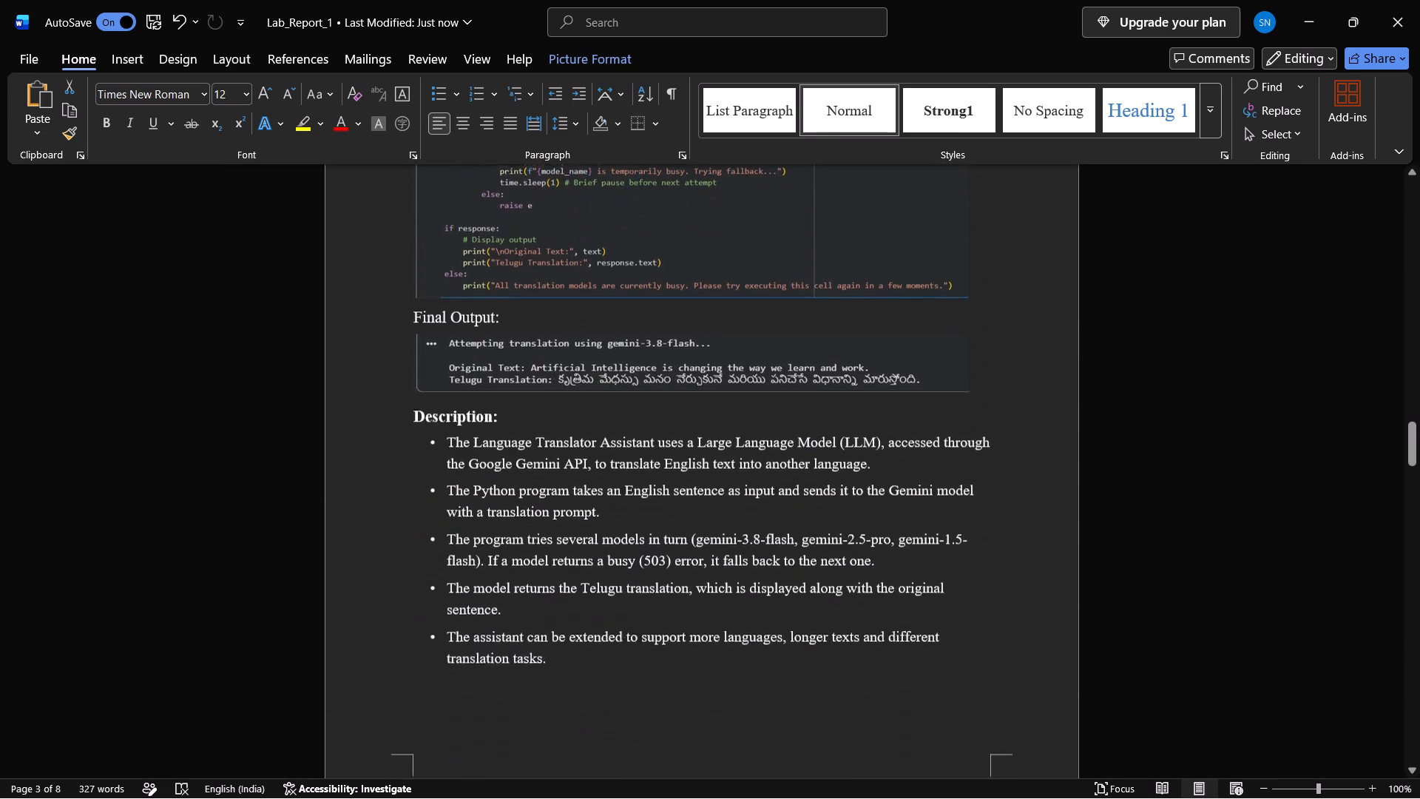
pyautogui.scroll(-7, 795, 573)
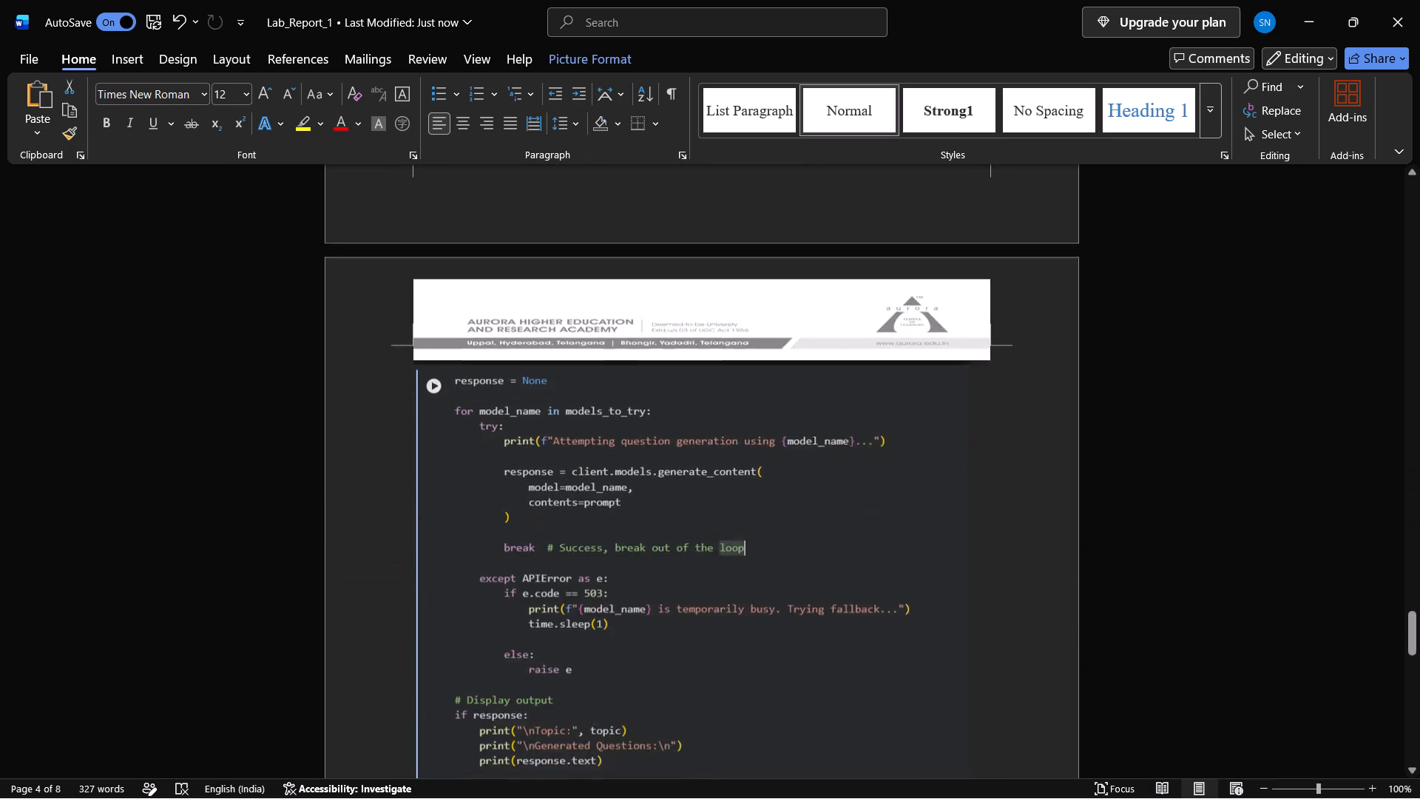
pyautogui.scroll(-5, 795, 573)
pyautogui.scroll(8, 795, 573)
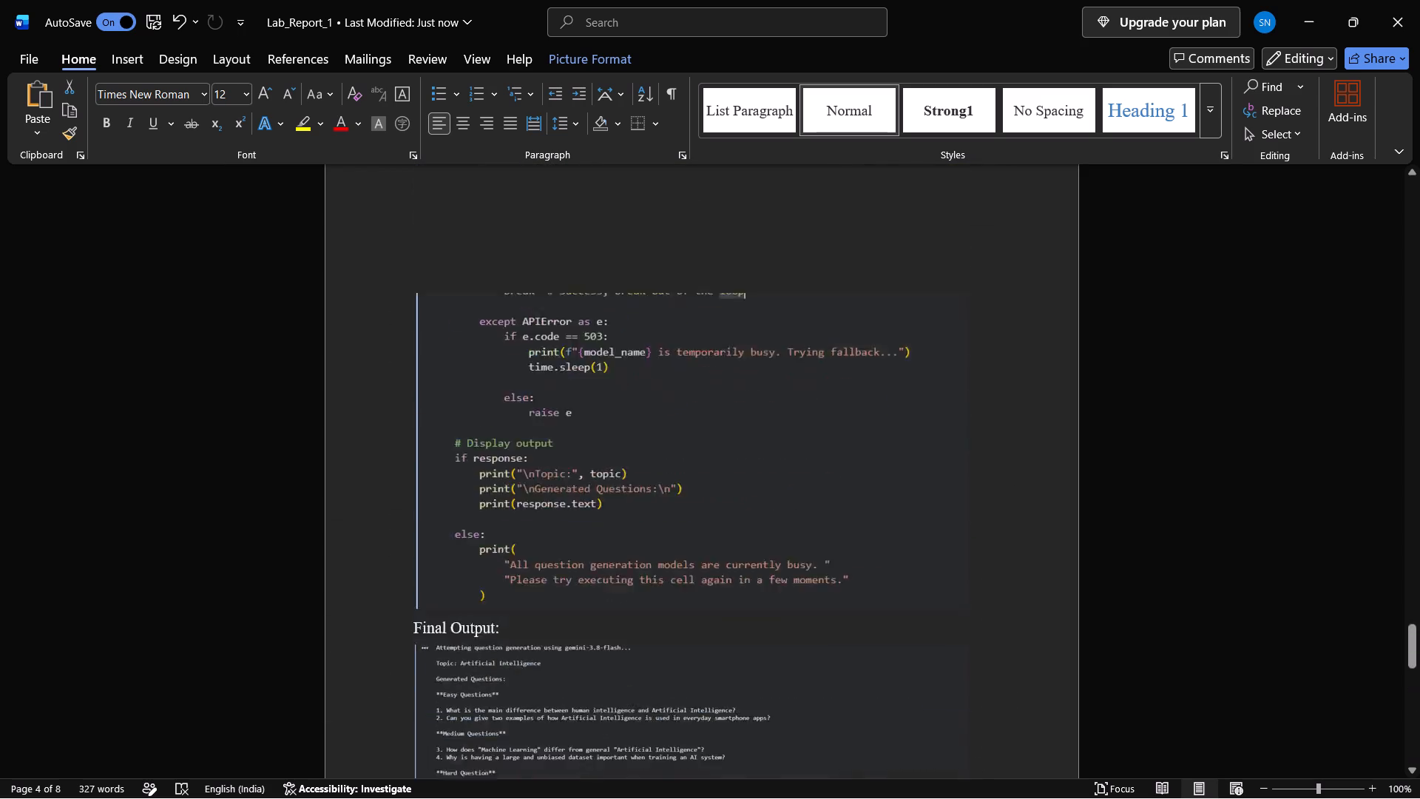
pyautogui.scroll(11, 795, 573)
pyautogui.scroll(-7, 795, 573)
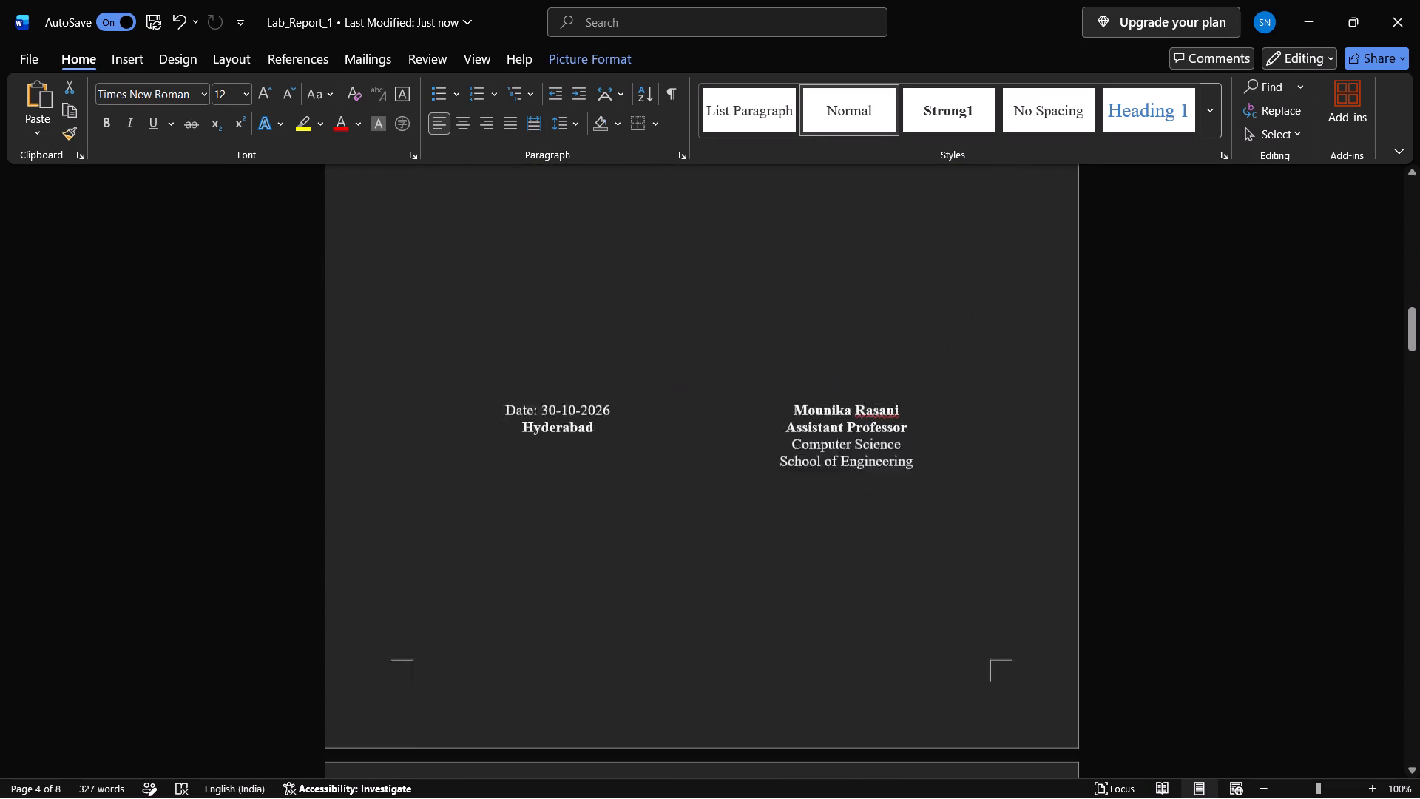
pyautogui.scroll(-2, 795, 573)
# Delete both code screenshots under the Code heading of Question 1: Language Translator Assistant.
pyautogui.click(813, 533)
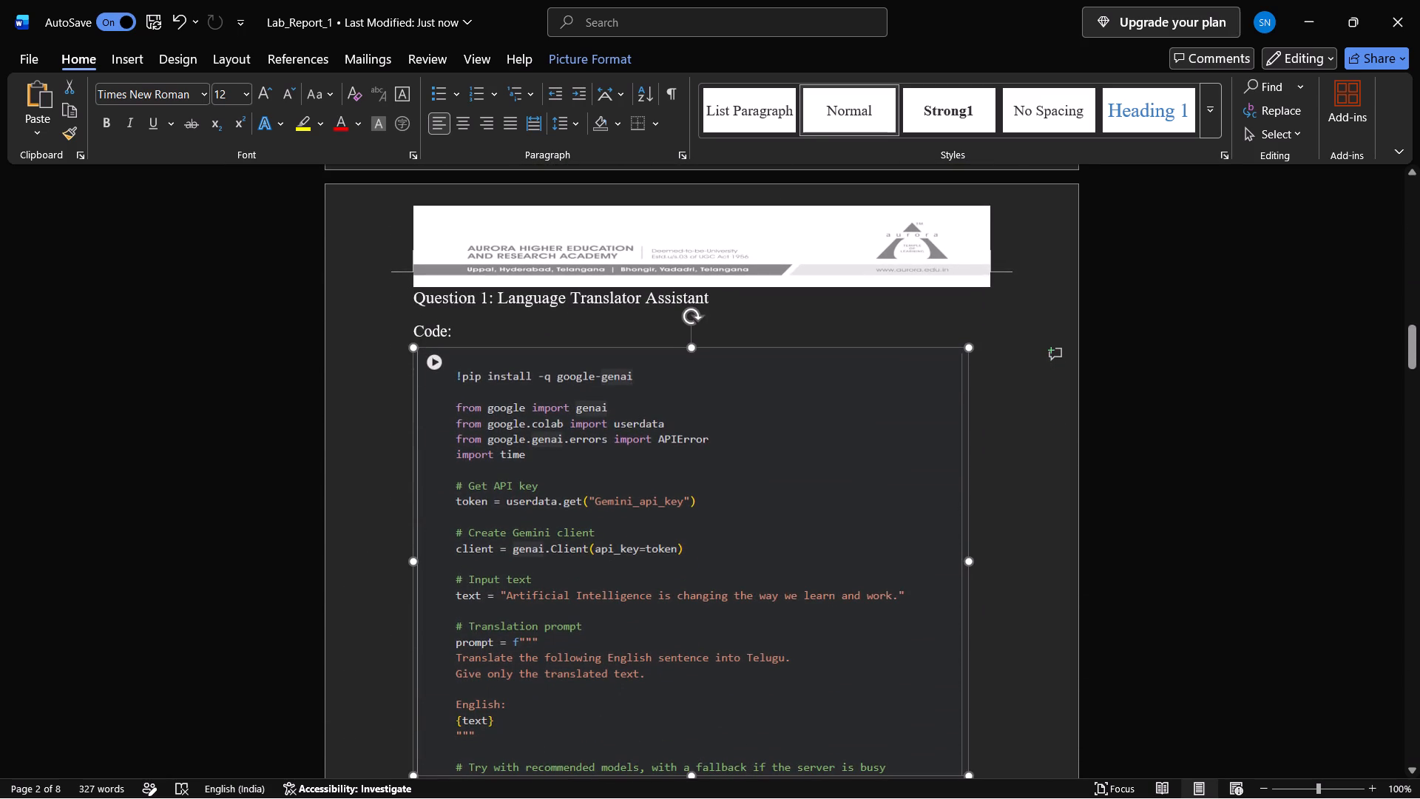
pyautogui.press('BackSpace')
pyautogui.click(688, 541)
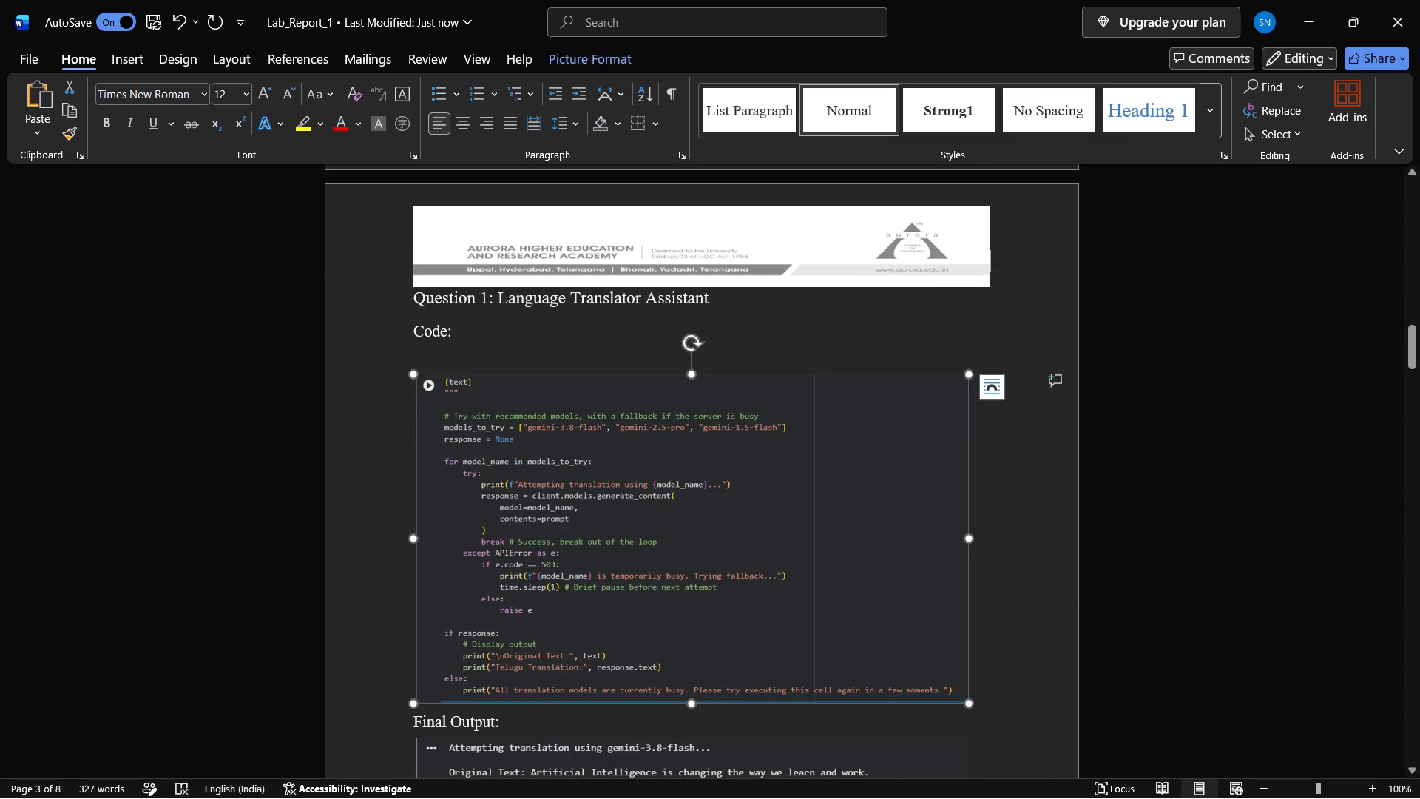
pyautogui.press('BackSpace')
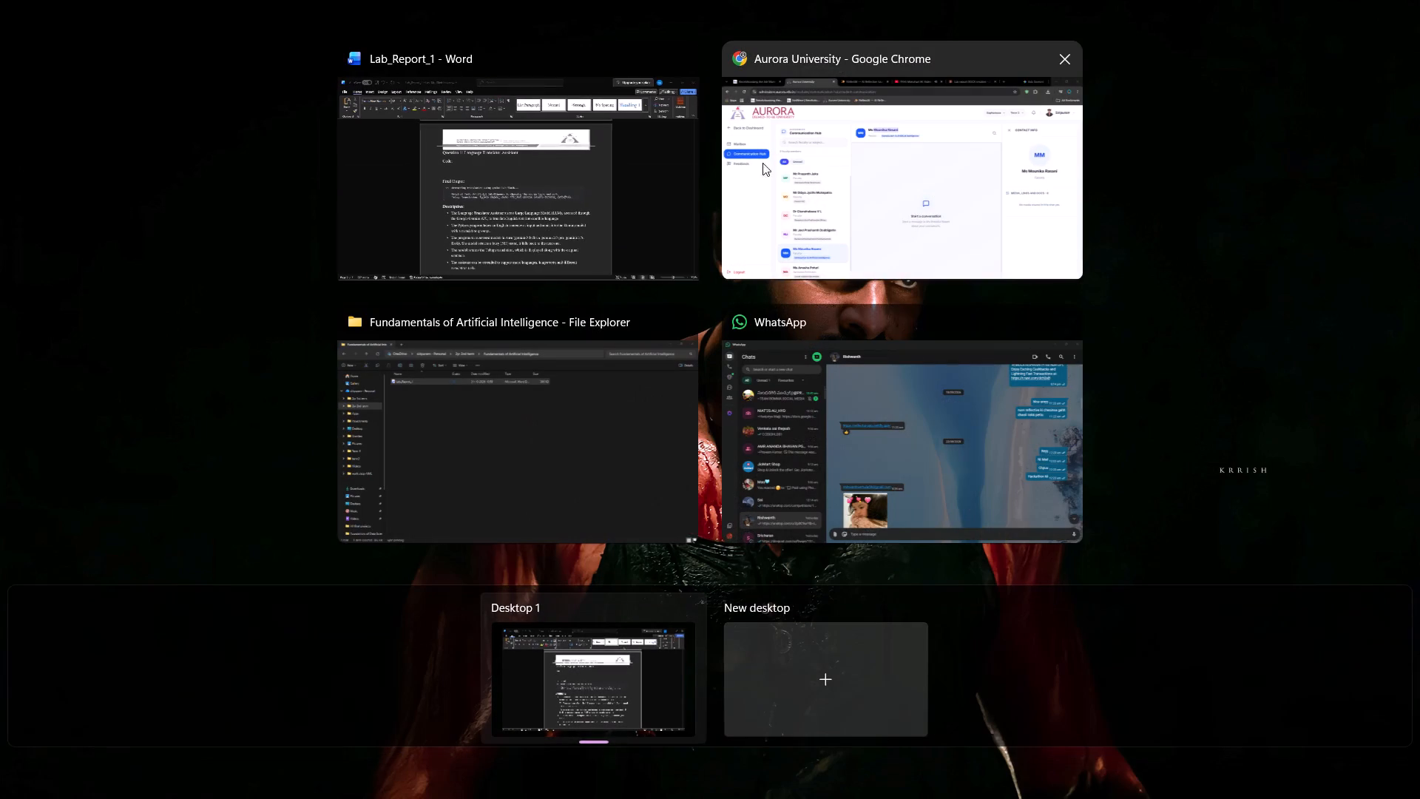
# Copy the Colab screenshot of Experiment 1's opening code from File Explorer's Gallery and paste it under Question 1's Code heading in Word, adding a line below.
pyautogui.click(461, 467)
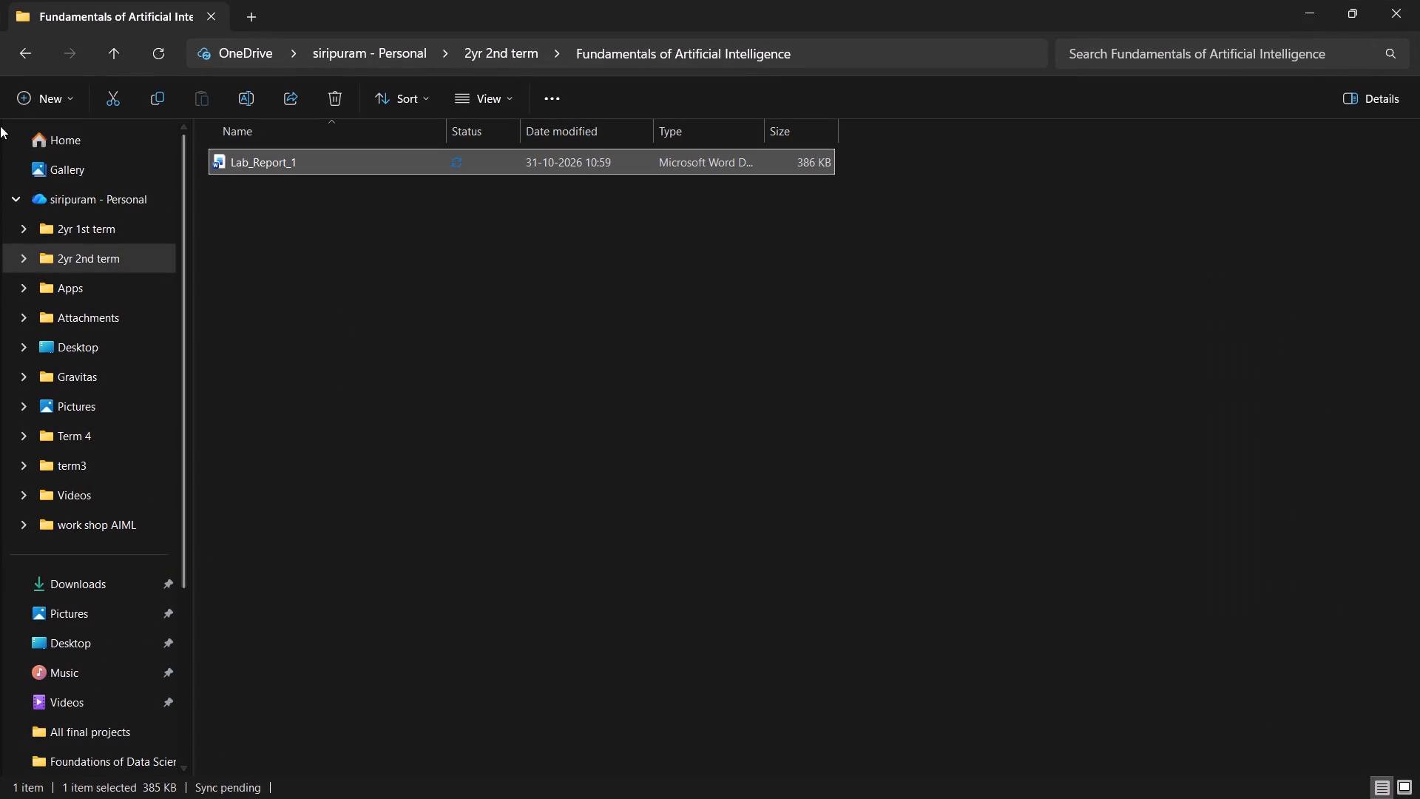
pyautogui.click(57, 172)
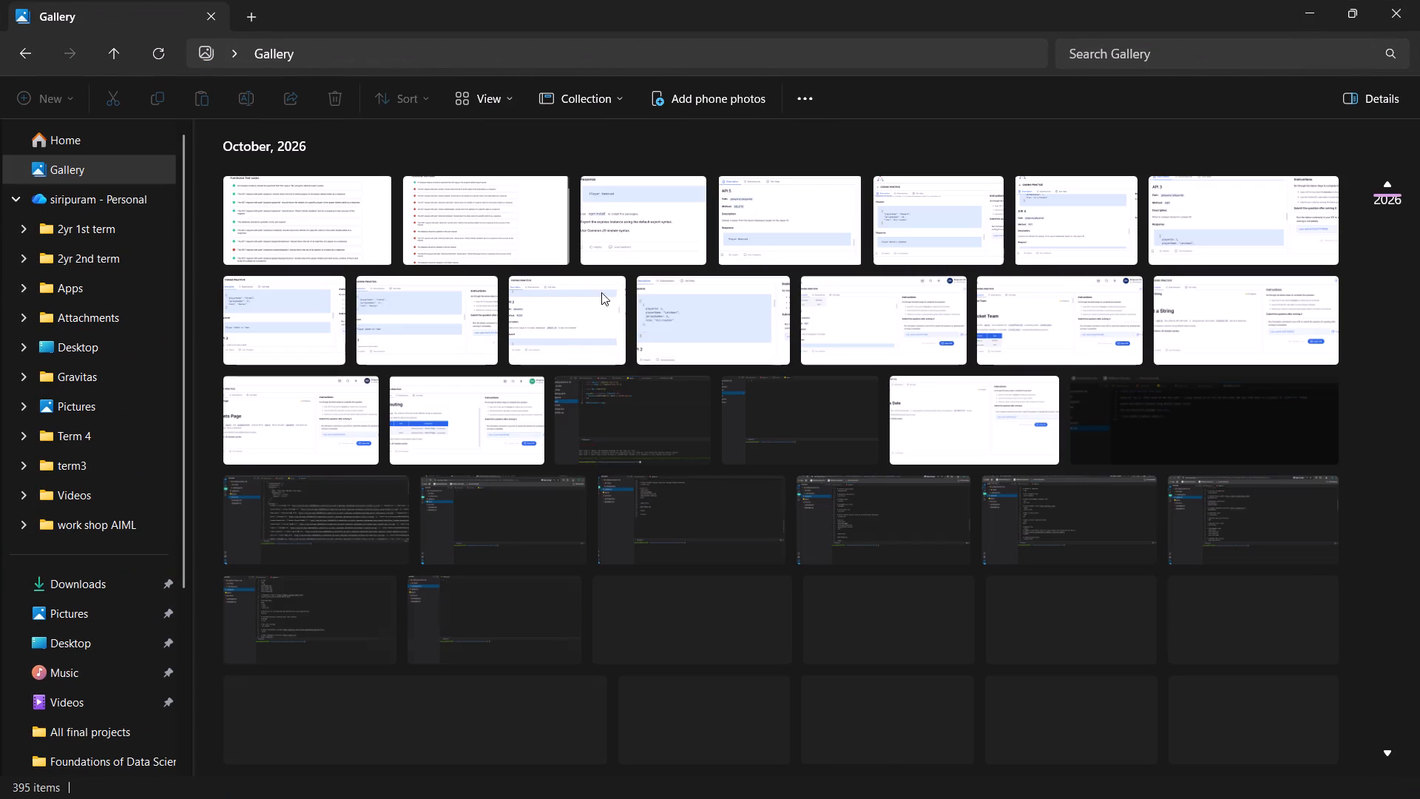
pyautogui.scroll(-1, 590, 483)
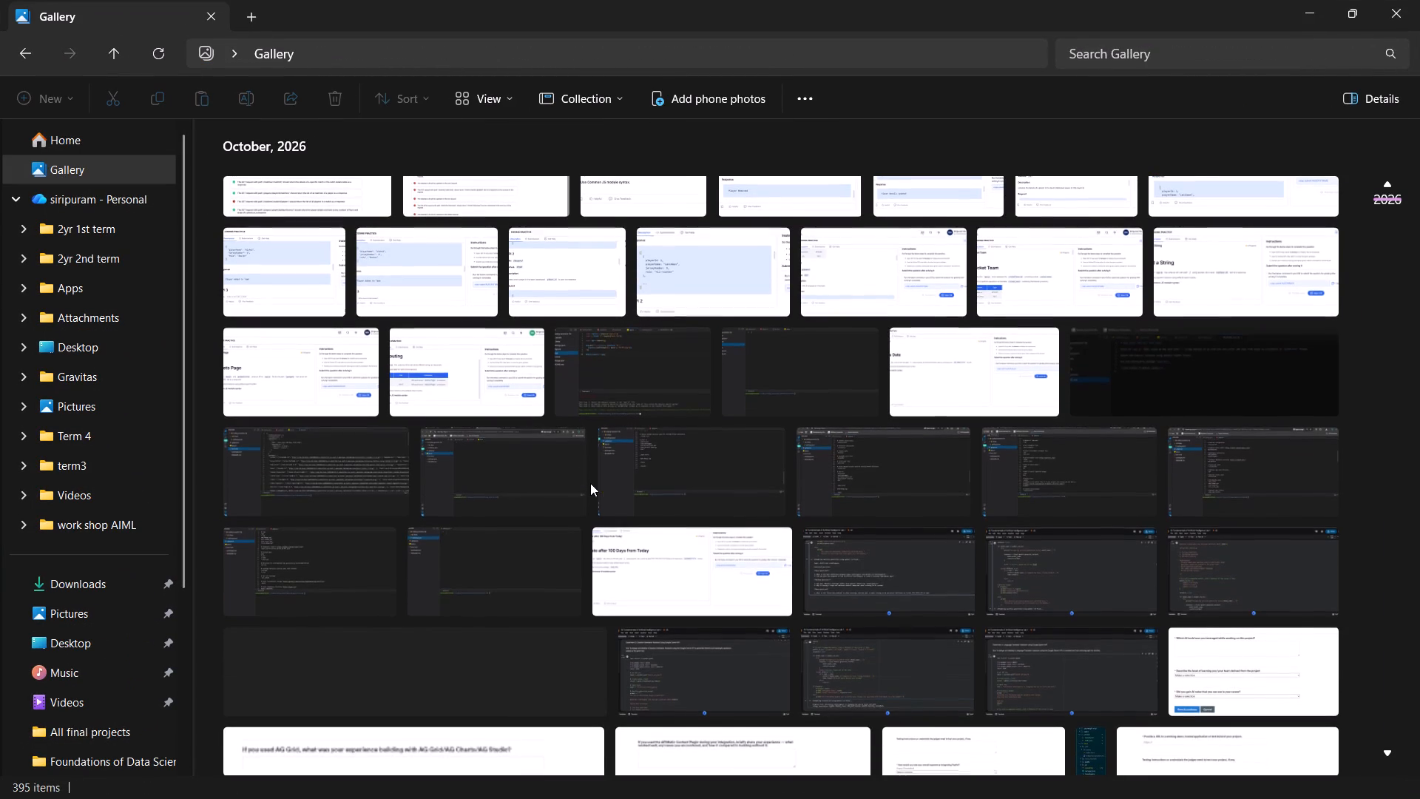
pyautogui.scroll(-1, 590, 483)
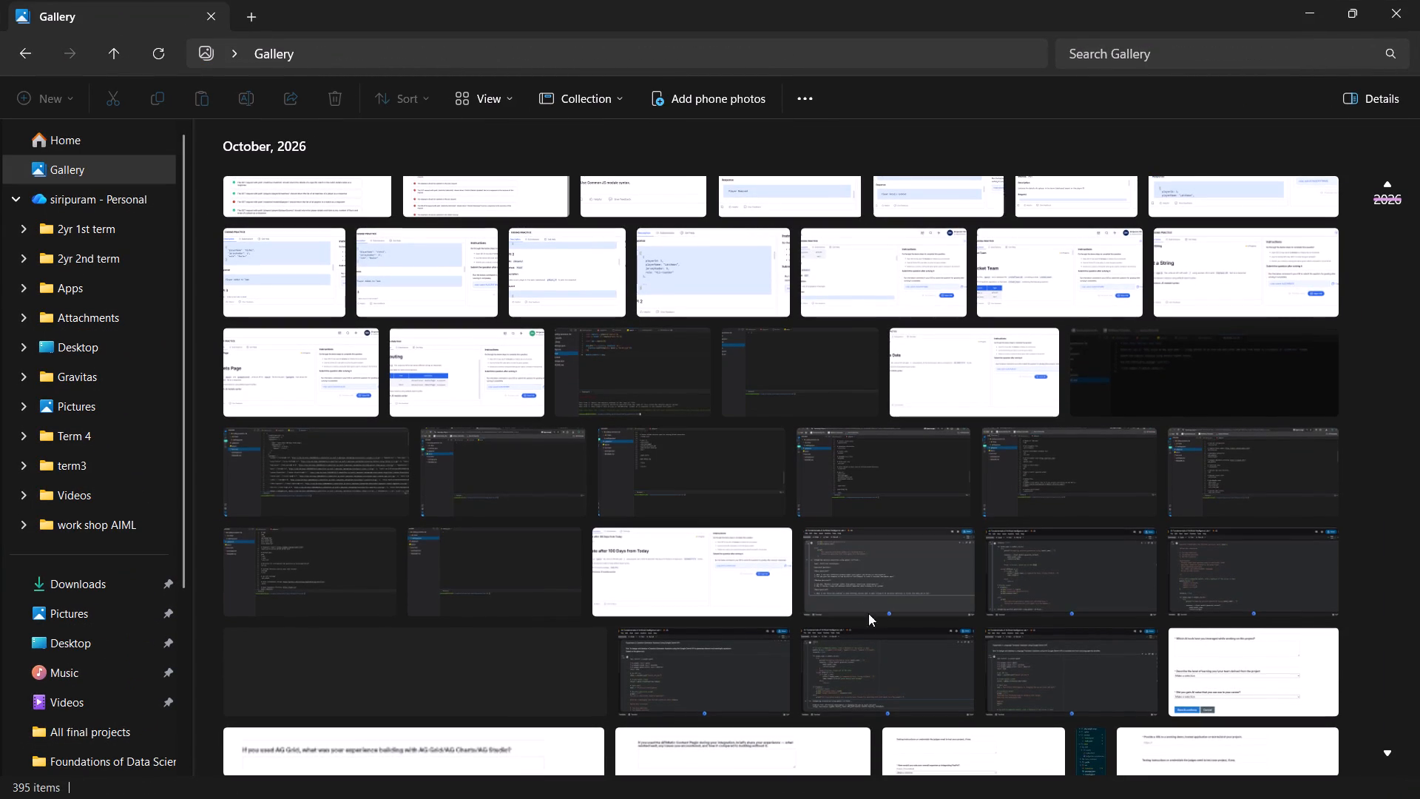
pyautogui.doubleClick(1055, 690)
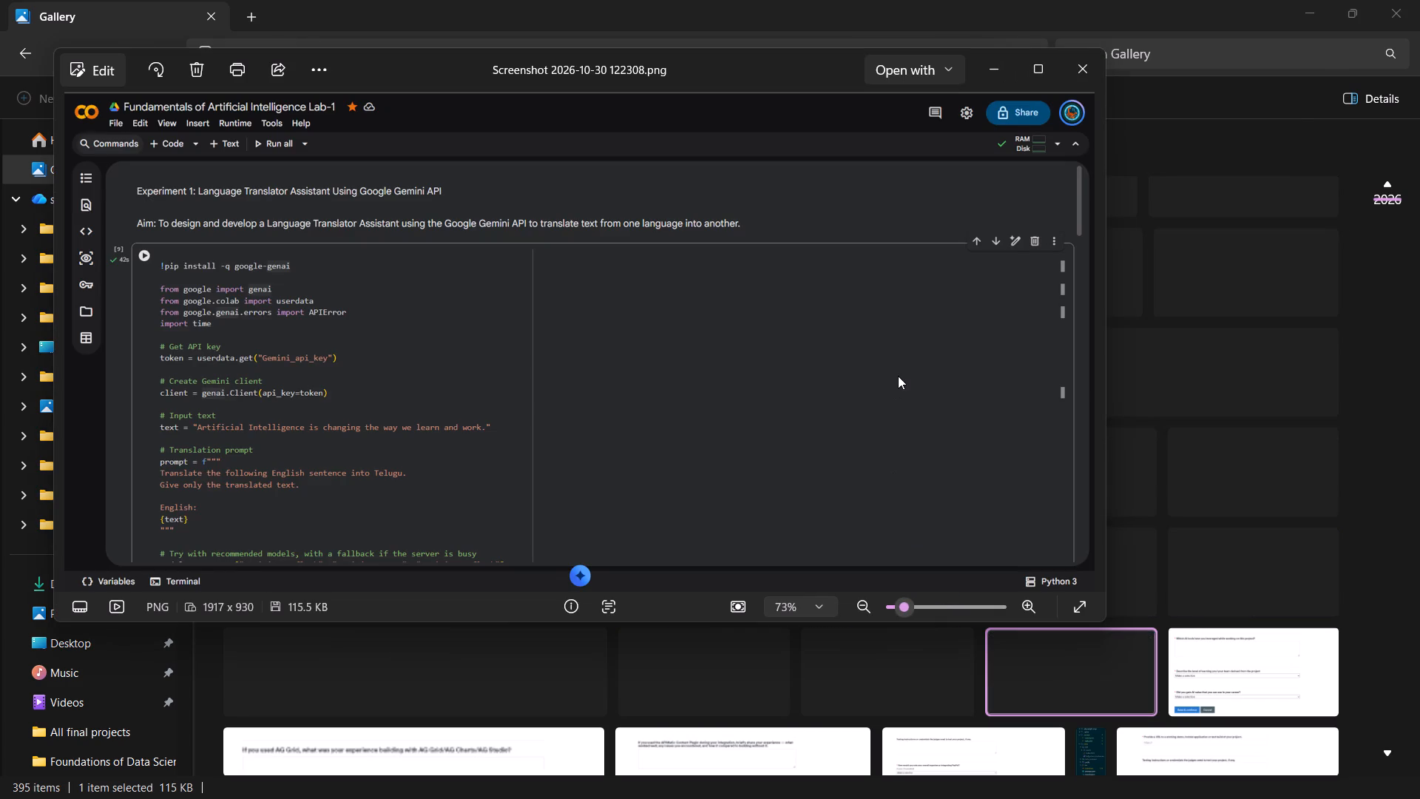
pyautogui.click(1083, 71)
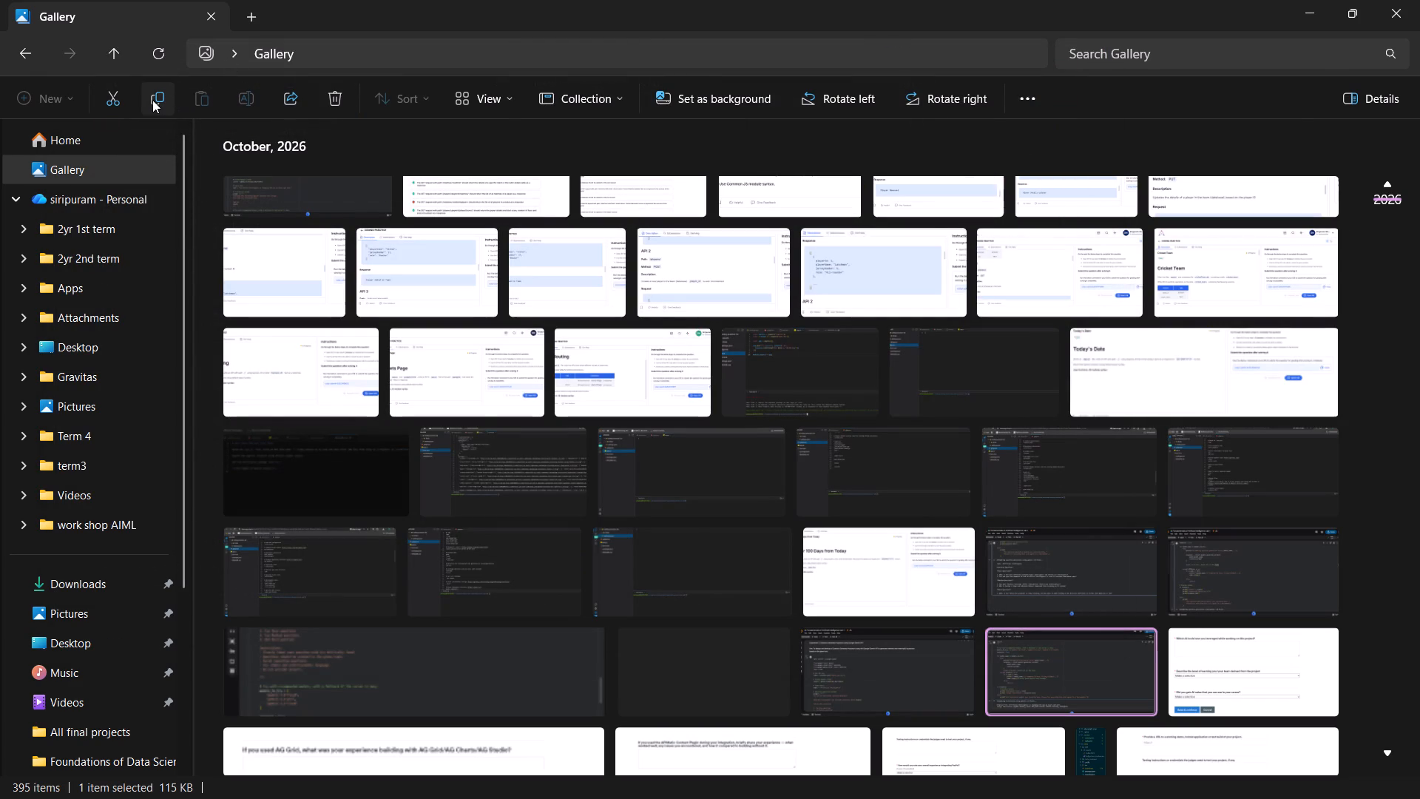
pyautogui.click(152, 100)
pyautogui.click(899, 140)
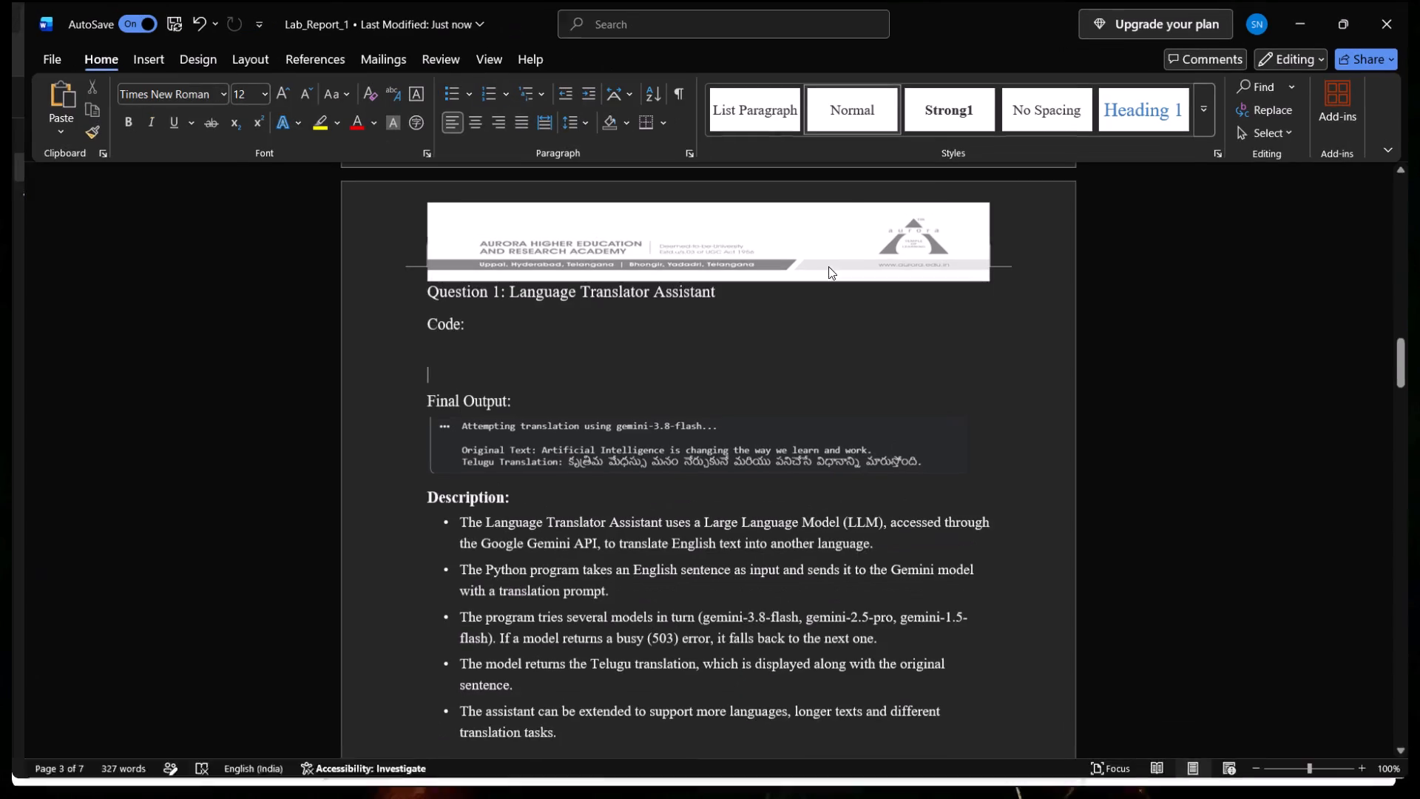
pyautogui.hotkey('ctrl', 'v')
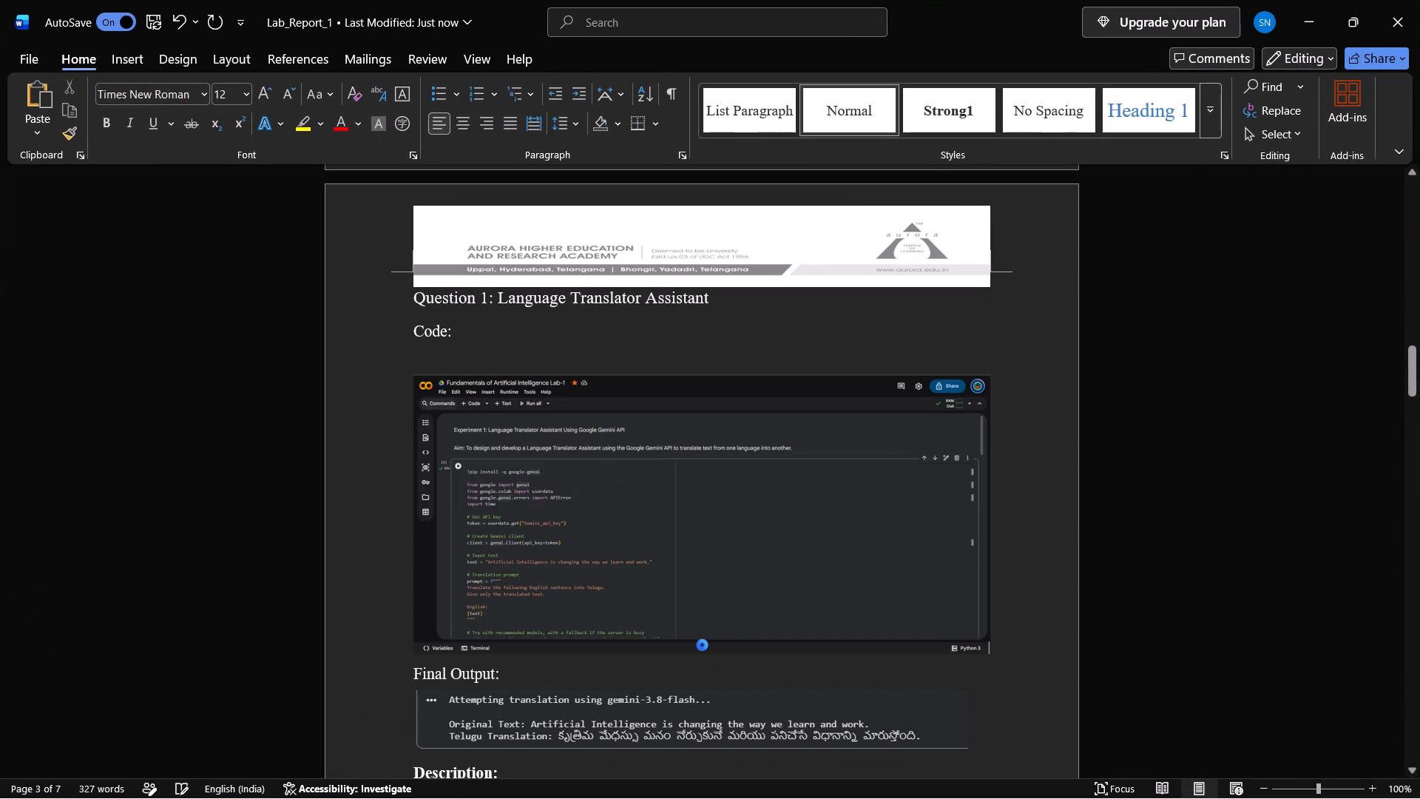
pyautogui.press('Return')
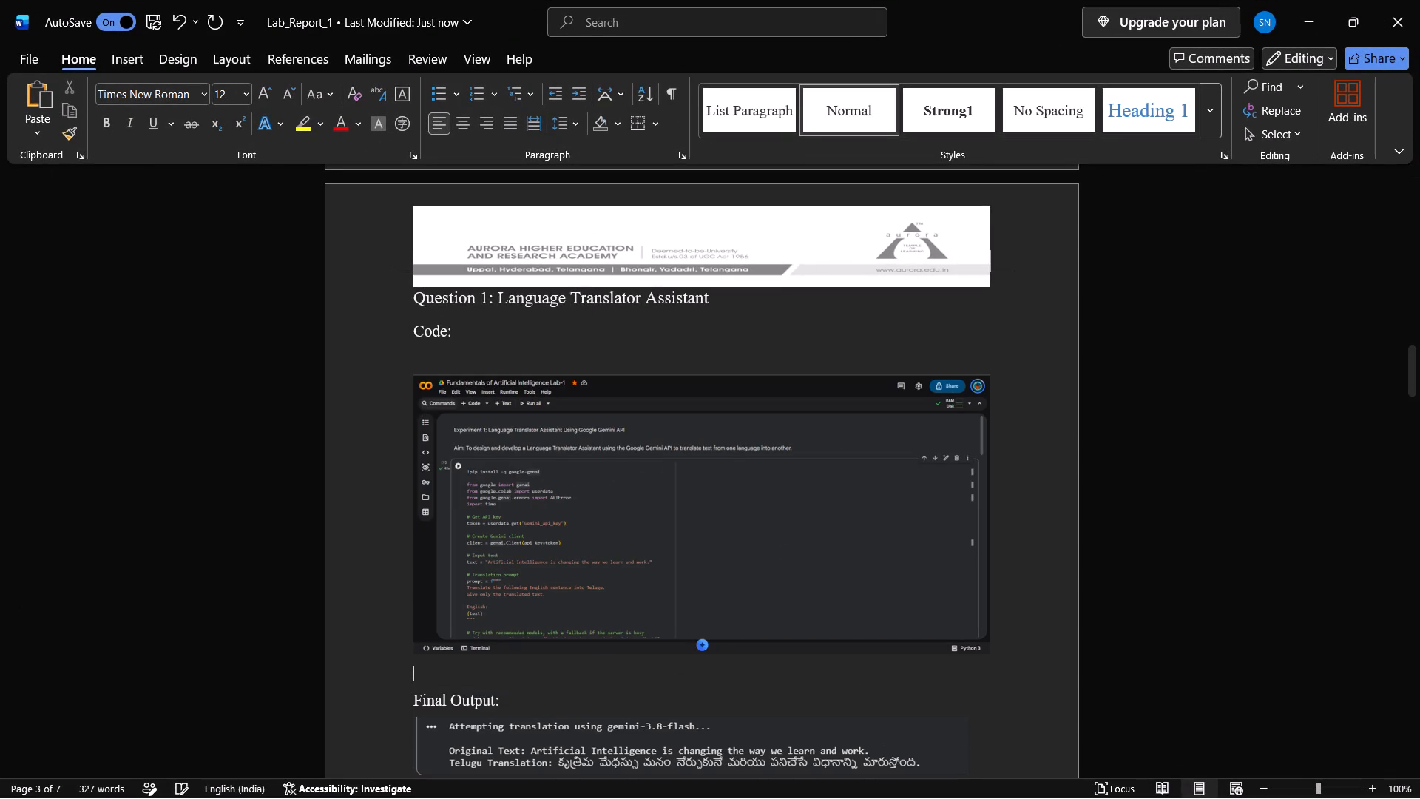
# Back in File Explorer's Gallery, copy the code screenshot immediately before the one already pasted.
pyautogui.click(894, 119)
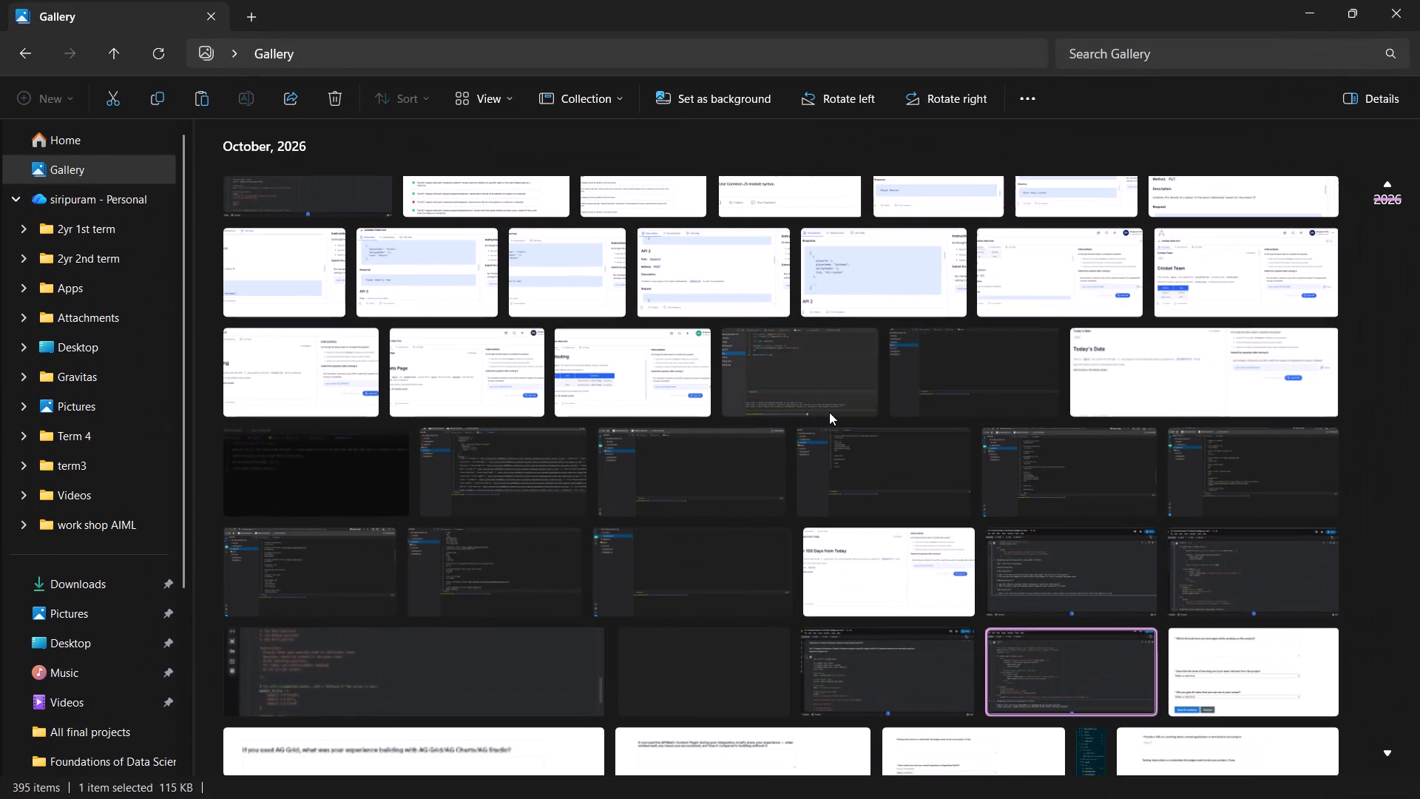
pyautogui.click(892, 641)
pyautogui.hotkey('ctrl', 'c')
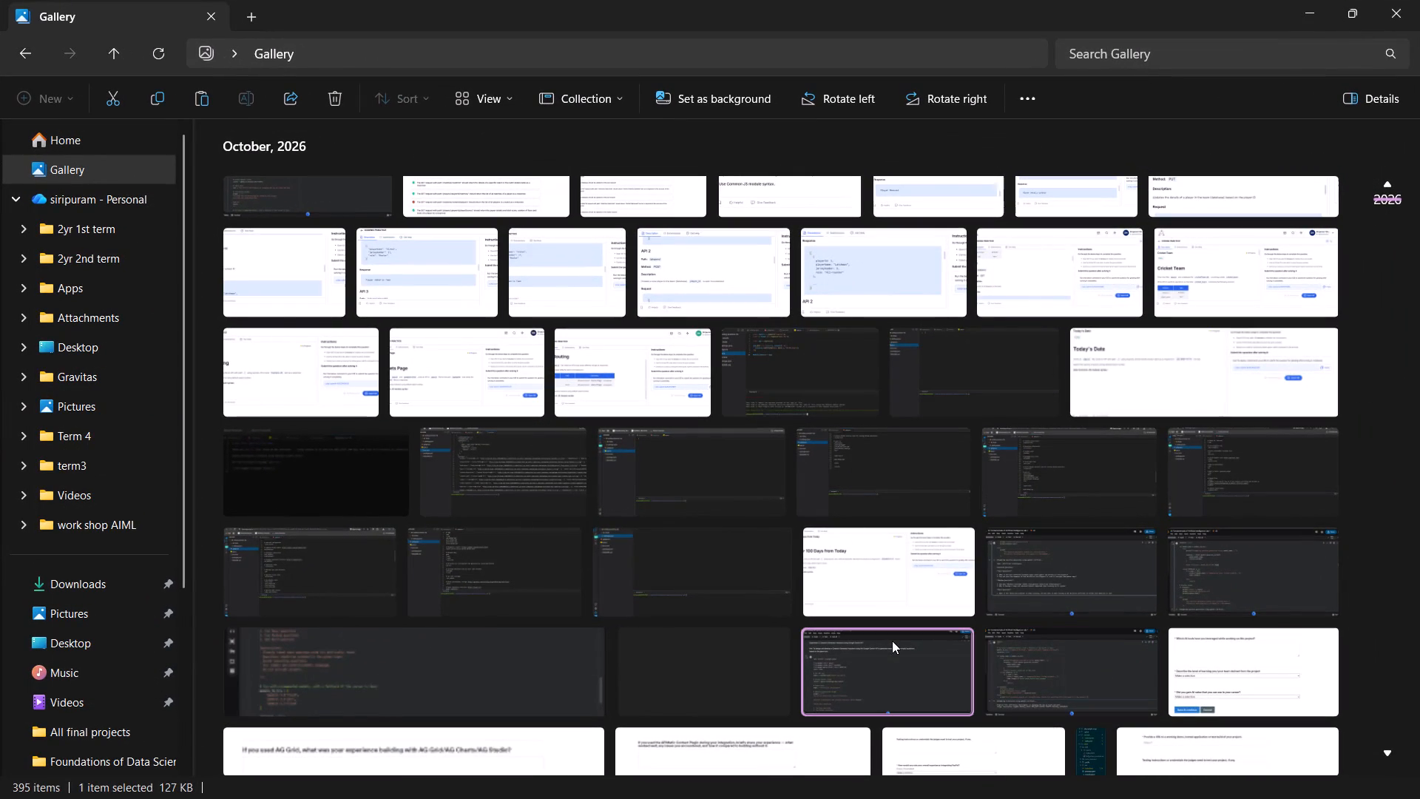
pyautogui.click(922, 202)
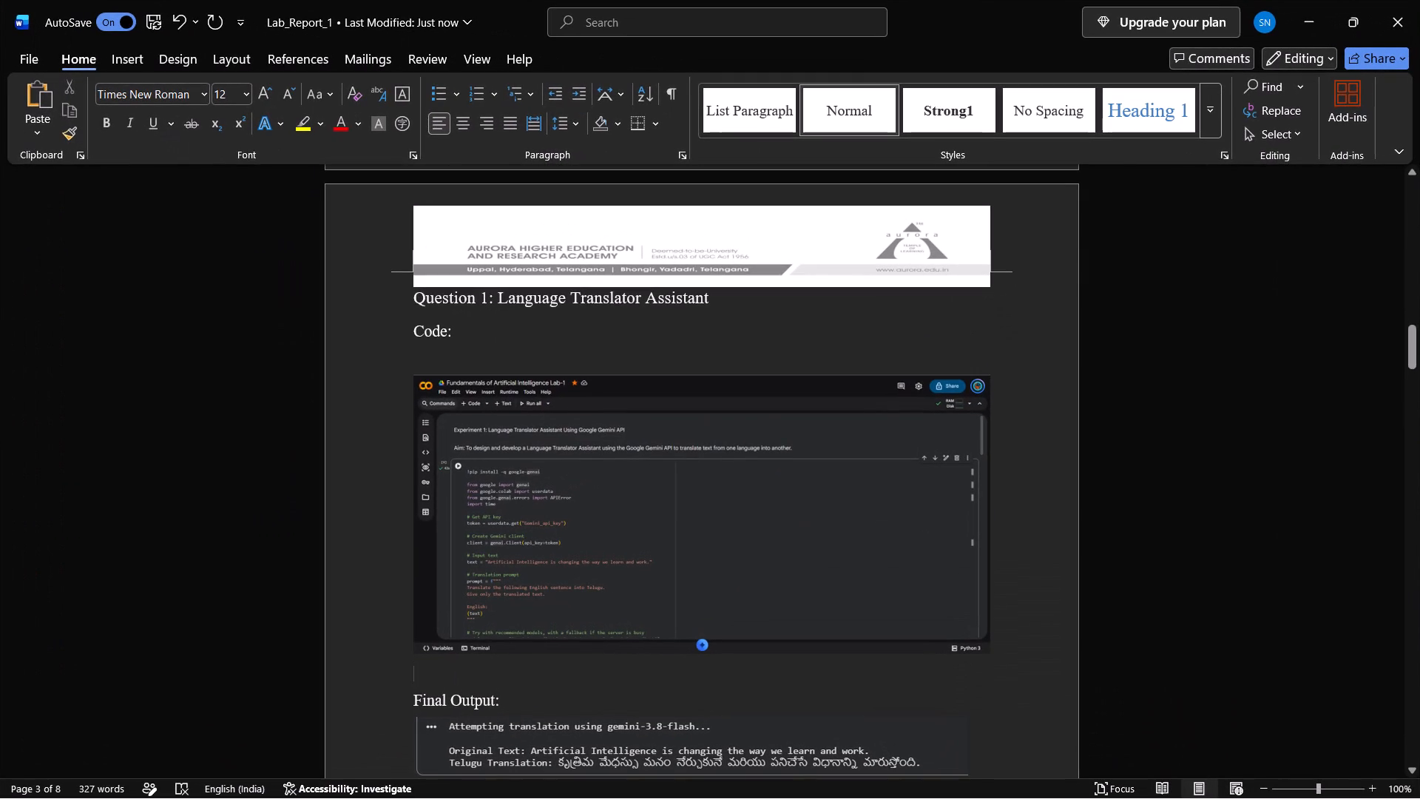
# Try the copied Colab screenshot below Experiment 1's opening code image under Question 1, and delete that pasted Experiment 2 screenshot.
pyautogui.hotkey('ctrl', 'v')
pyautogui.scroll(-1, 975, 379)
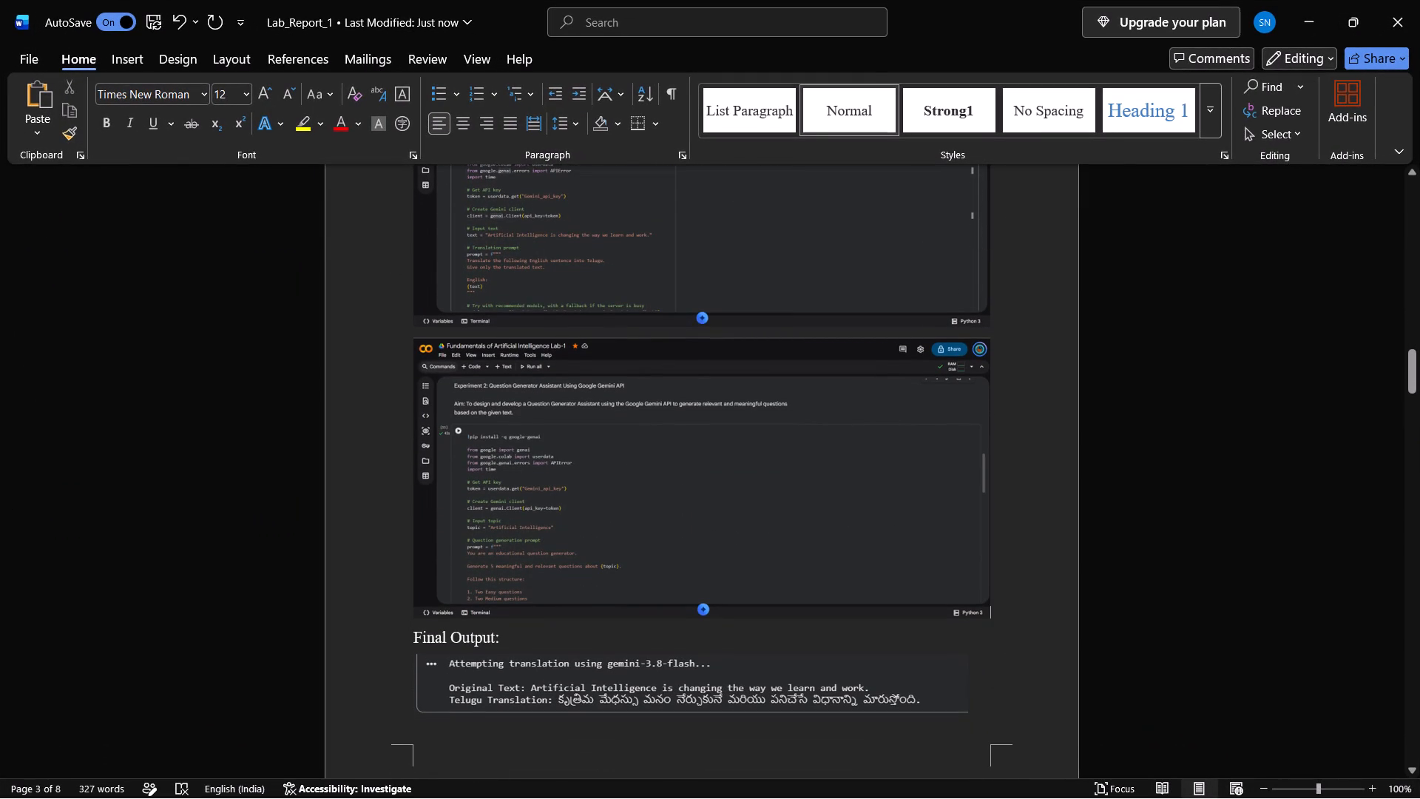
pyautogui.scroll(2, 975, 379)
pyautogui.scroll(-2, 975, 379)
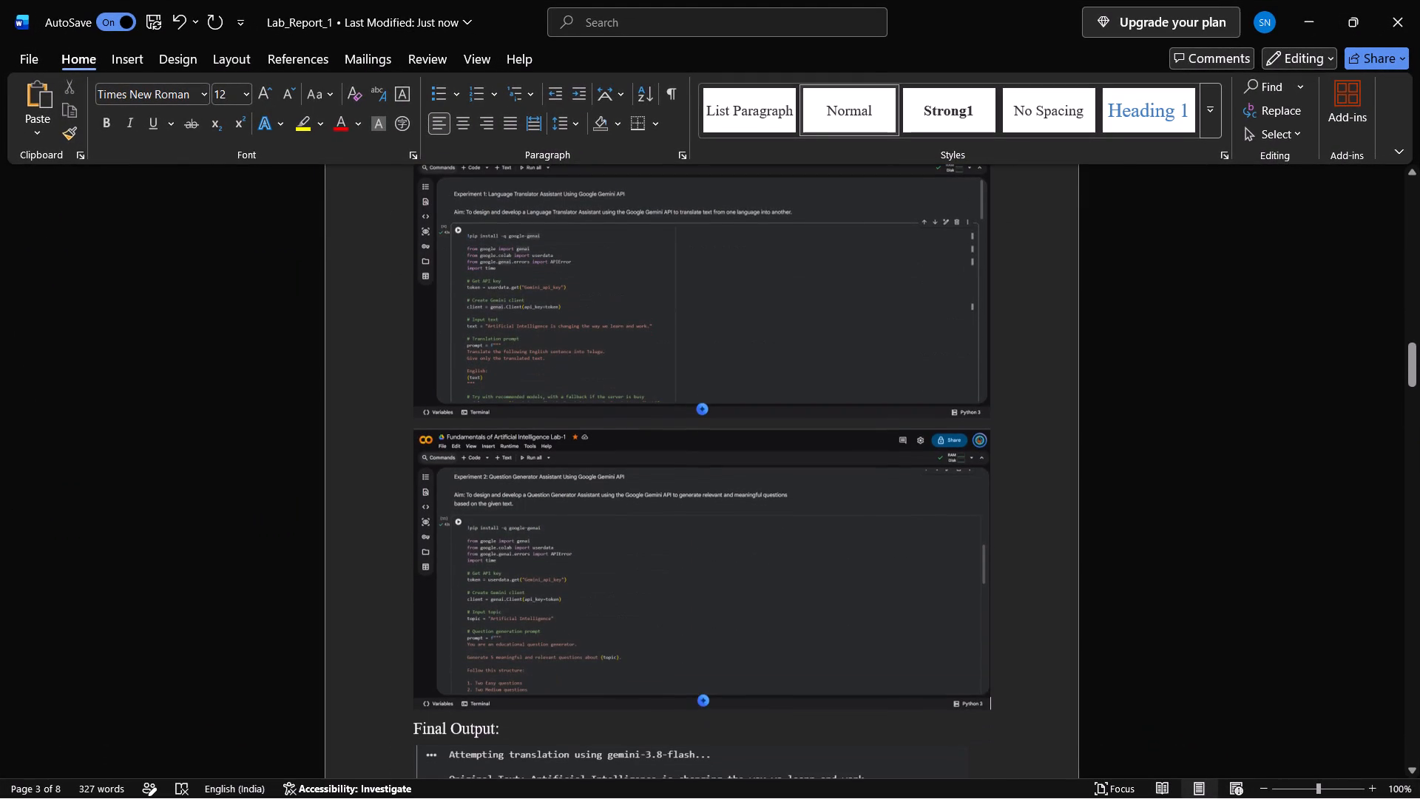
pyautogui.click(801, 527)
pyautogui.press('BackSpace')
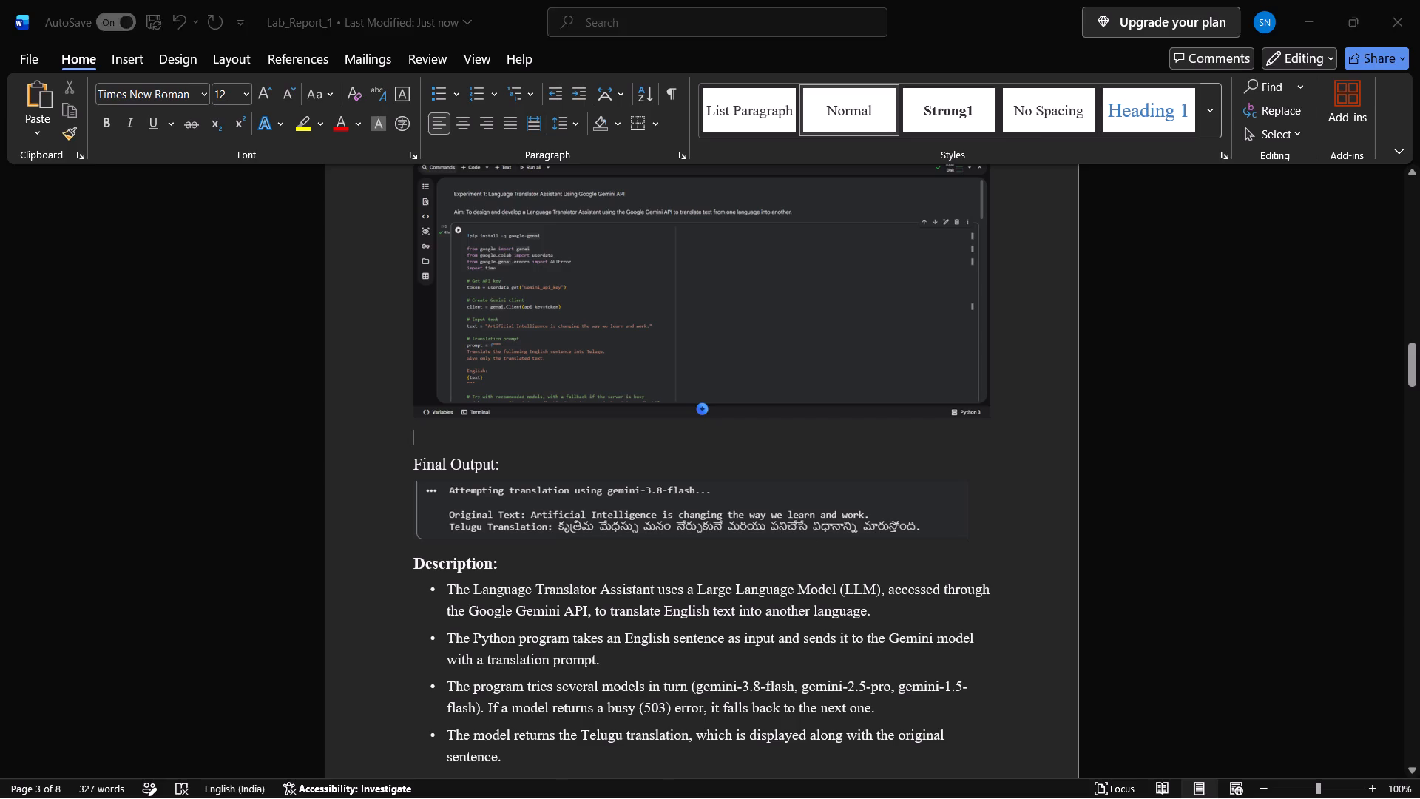
# Switch to Chrome, load Google Colab in a new tab, and open the recent notebook Fundamentals of Artificial Intelligence Lab-1.
pyautogui.click(901, 195)
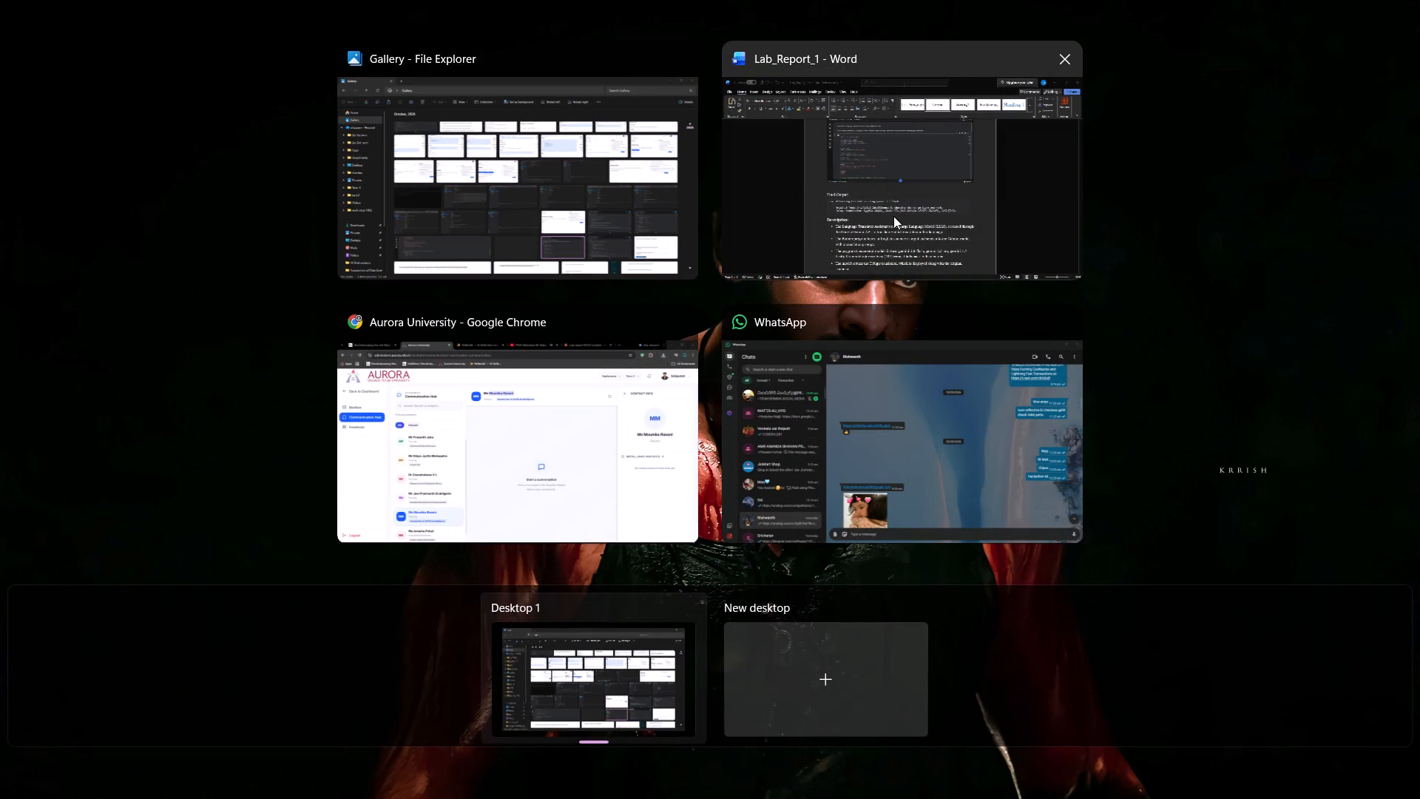
pyautogui.click(521, 453)
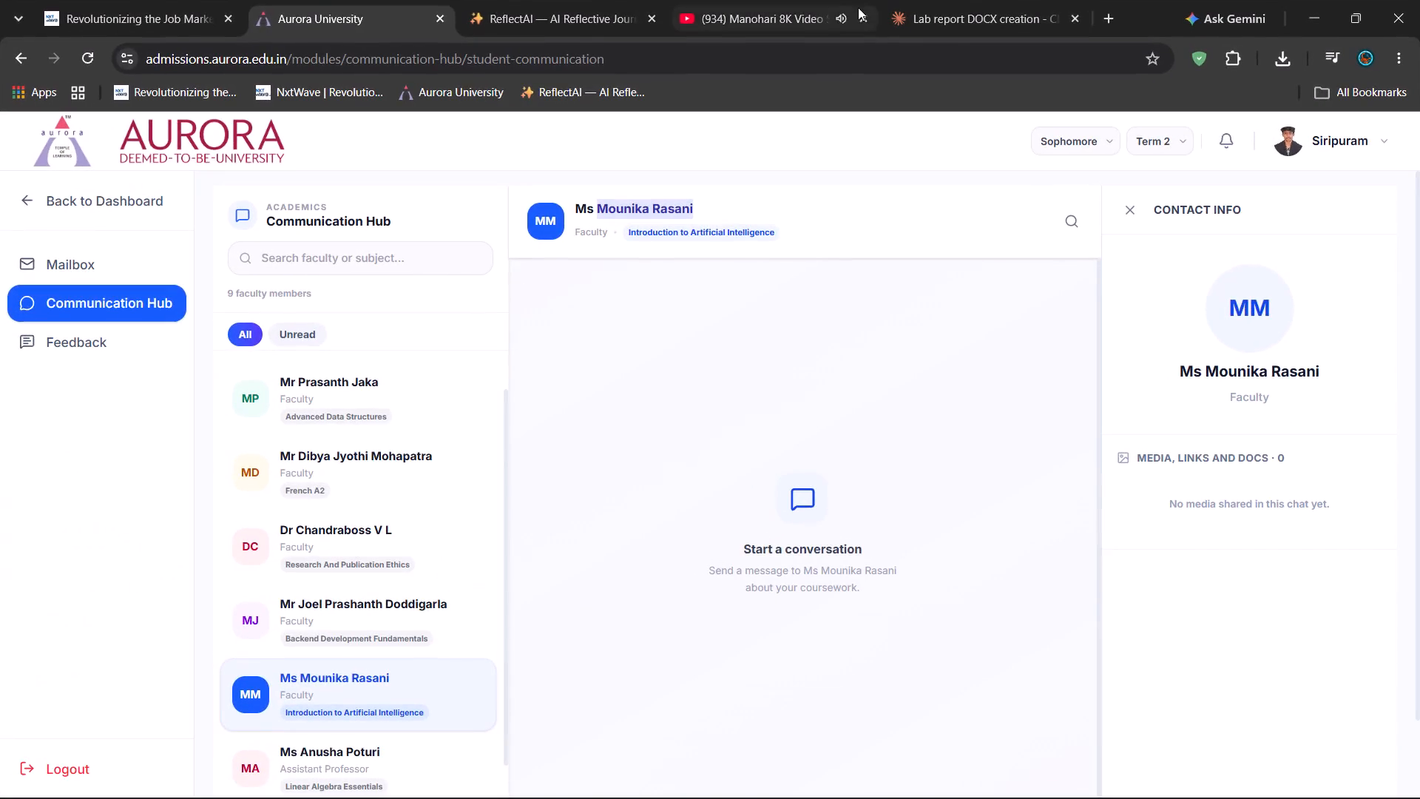
pyautogui.click(1113, 7)
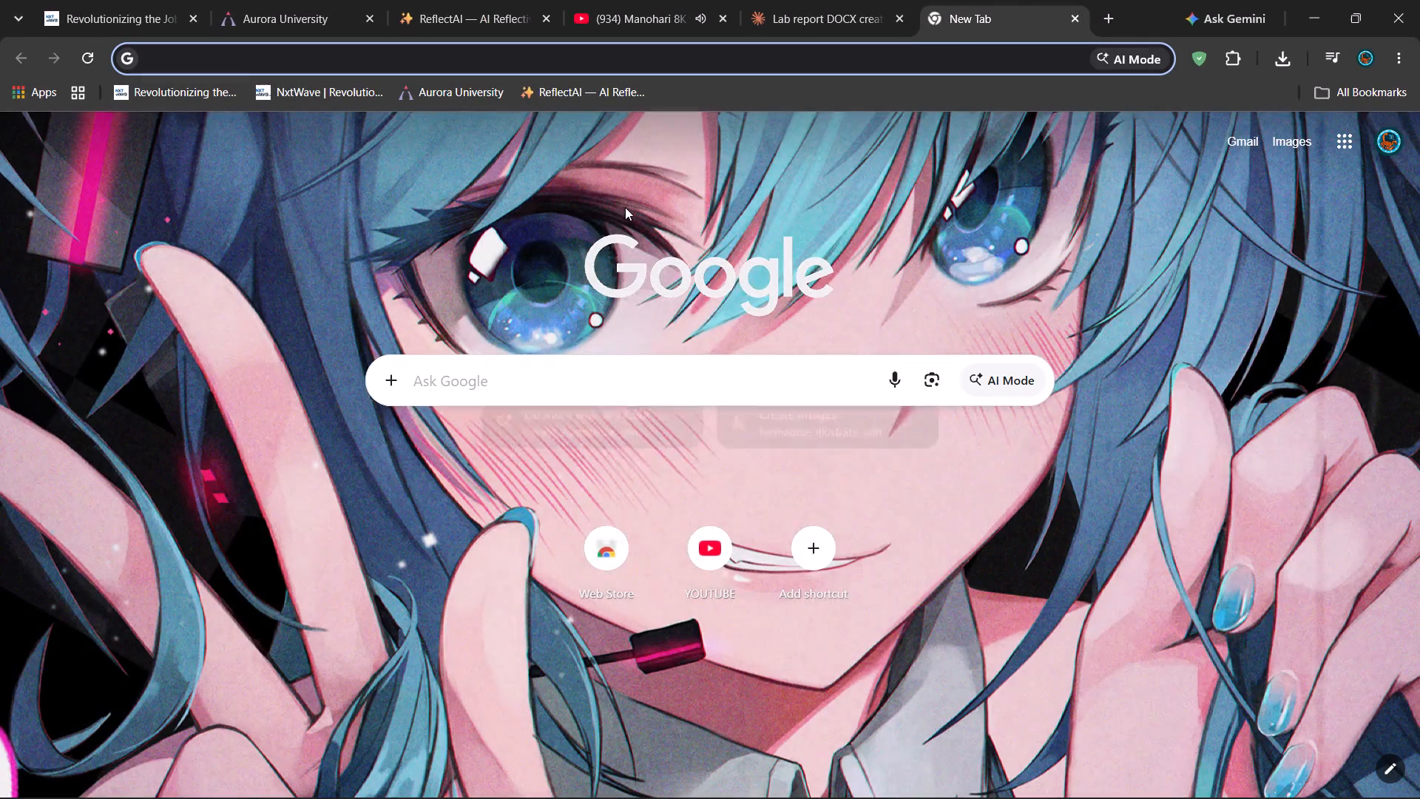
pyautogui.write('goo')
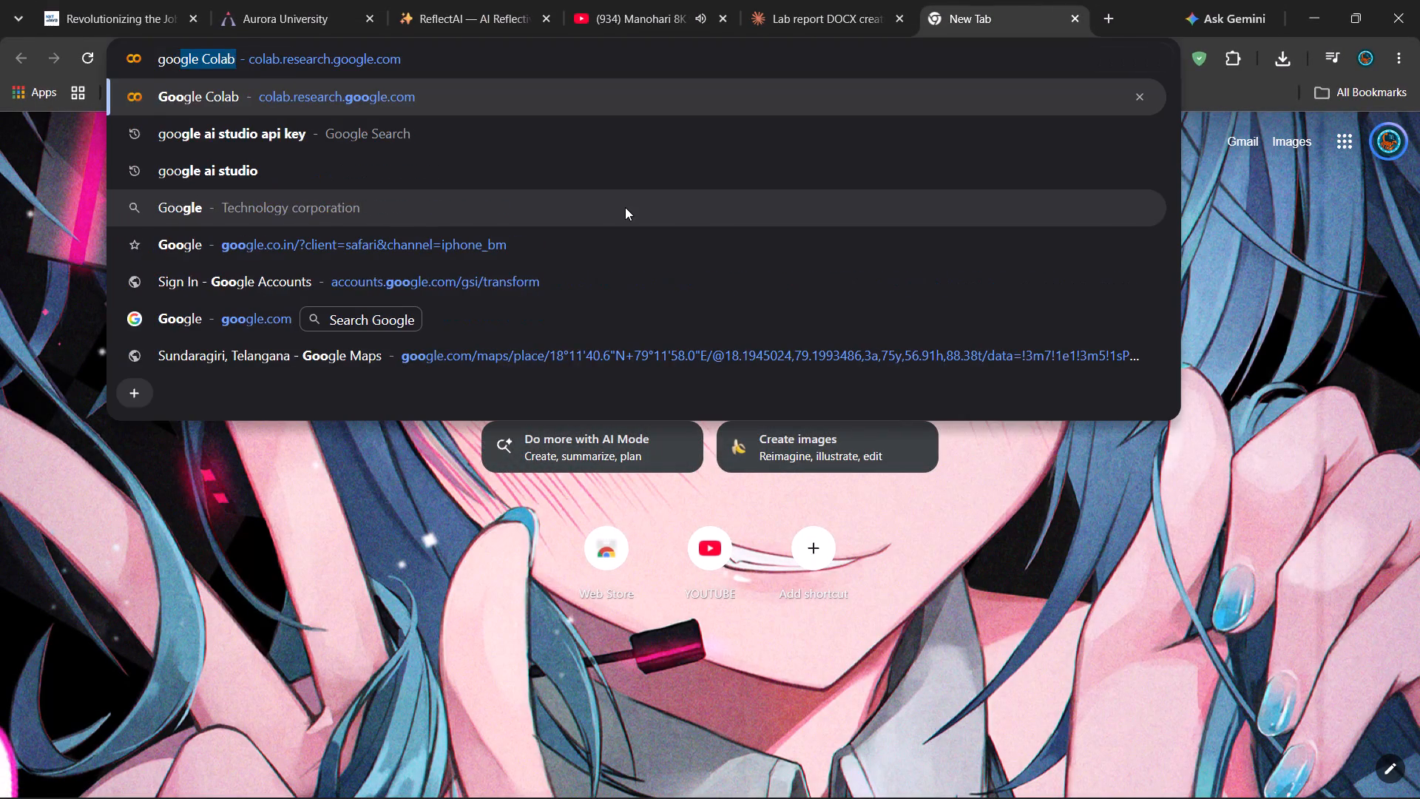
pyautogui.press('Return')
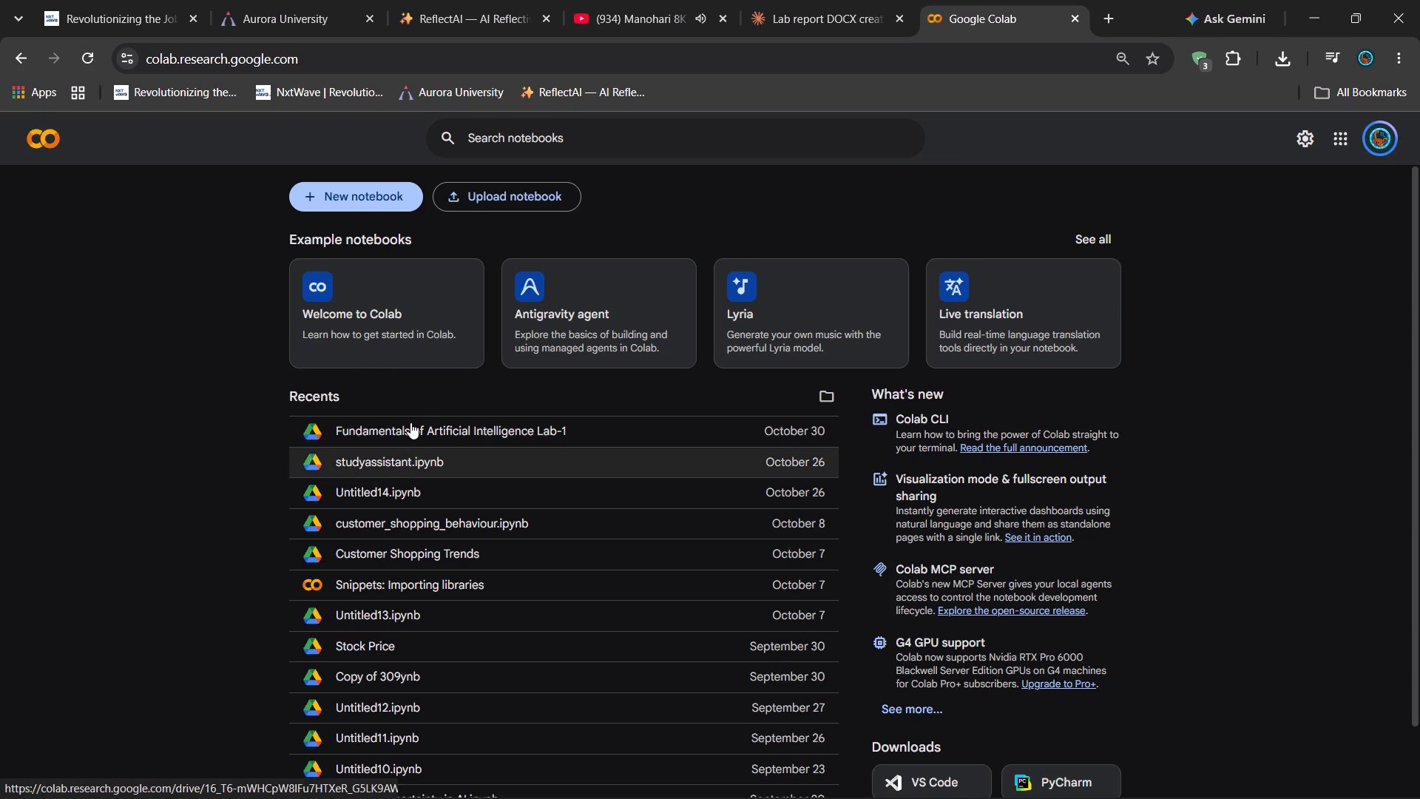
pyautogui.doubleClick(410, 422)
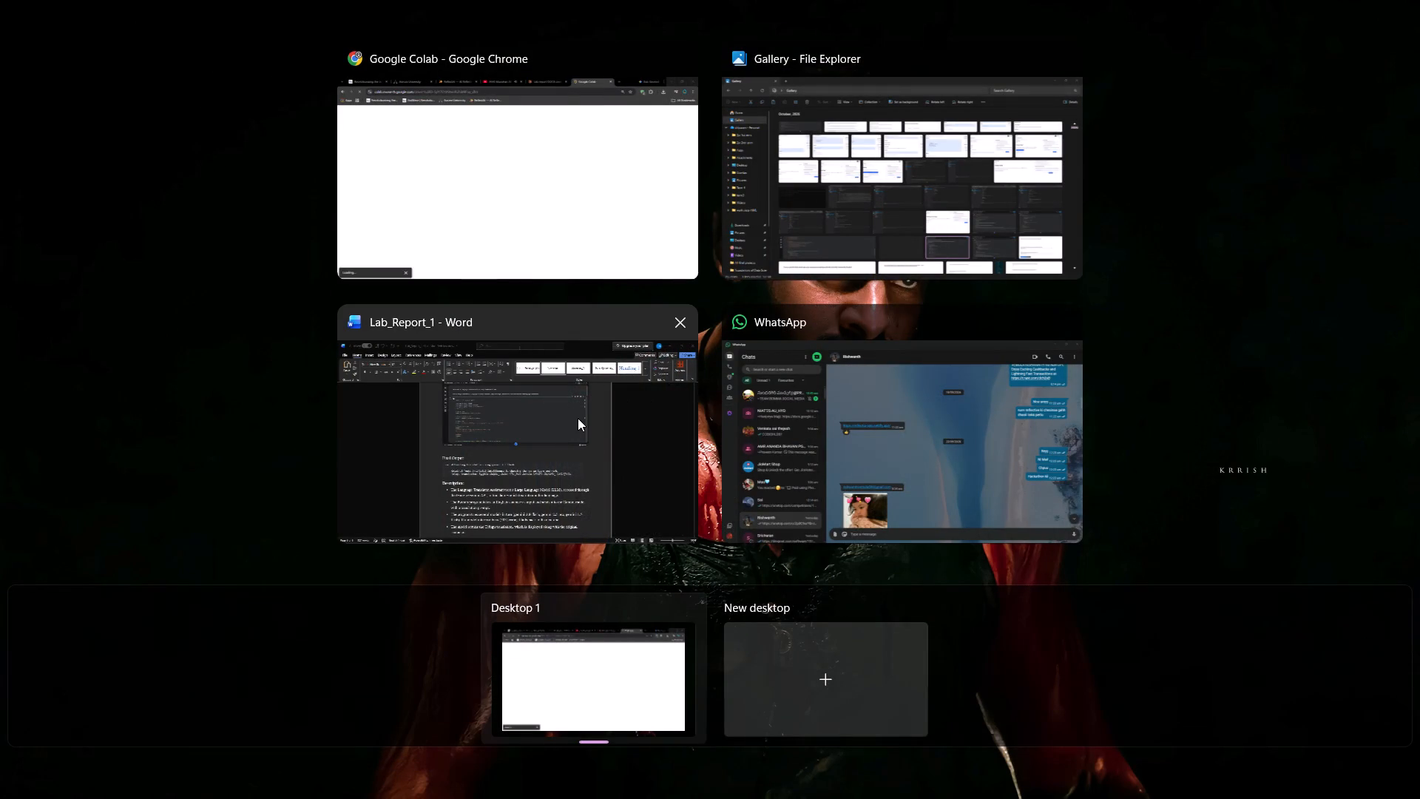
# In the Word report, delete the pasted Colab screenshot and the Final Output screenshot from Question 1.
pyautogui.click(557, 434)
pyautogui.click(720, 341)
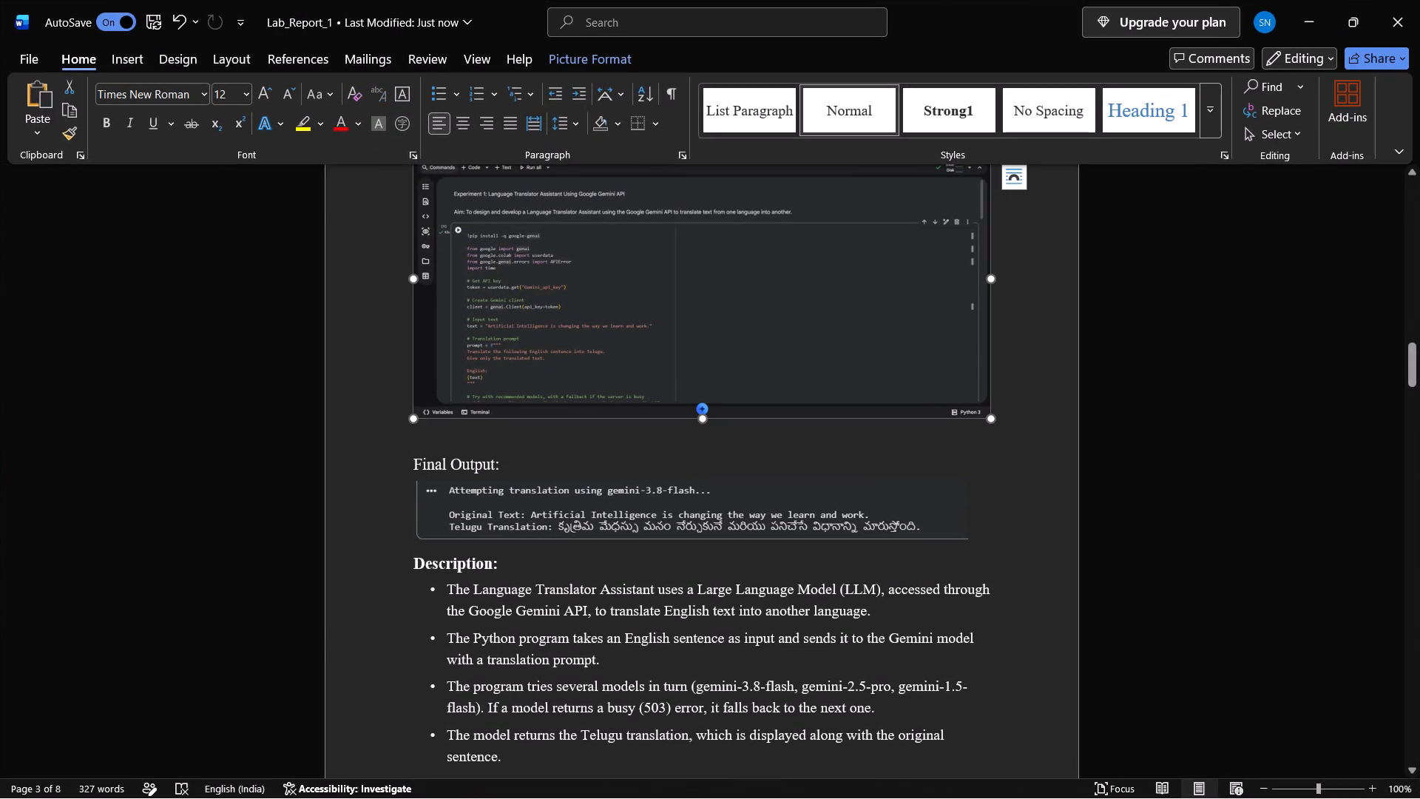
pyautogui.press('BackSpace')
pyautogui.click(626, 301)
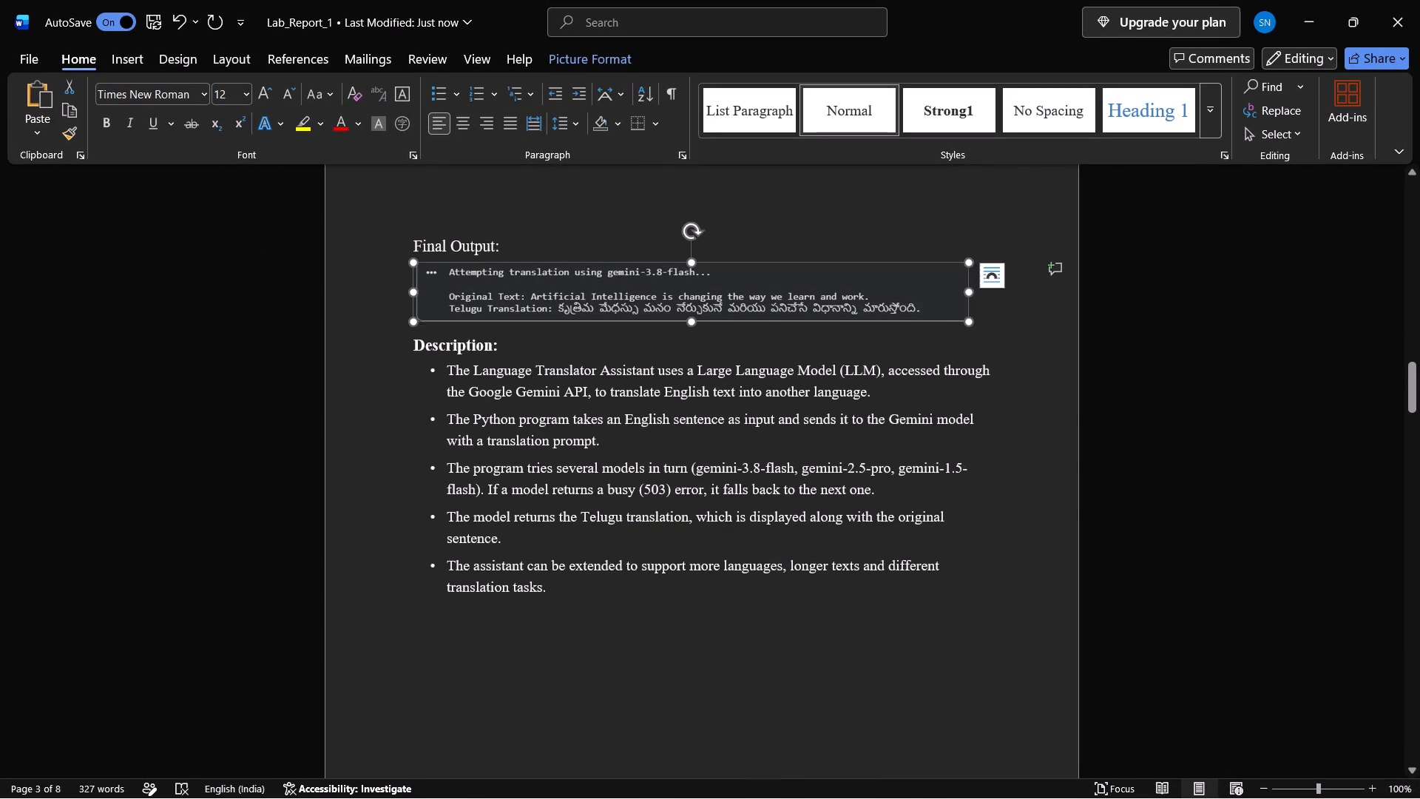
pyautogui.press('BackSpace')
# Delete the three code screenshots and the Final Output screenshot from Question 2: Question Generator Assistant.
pyautogui.scroll(-3, 728, 422)
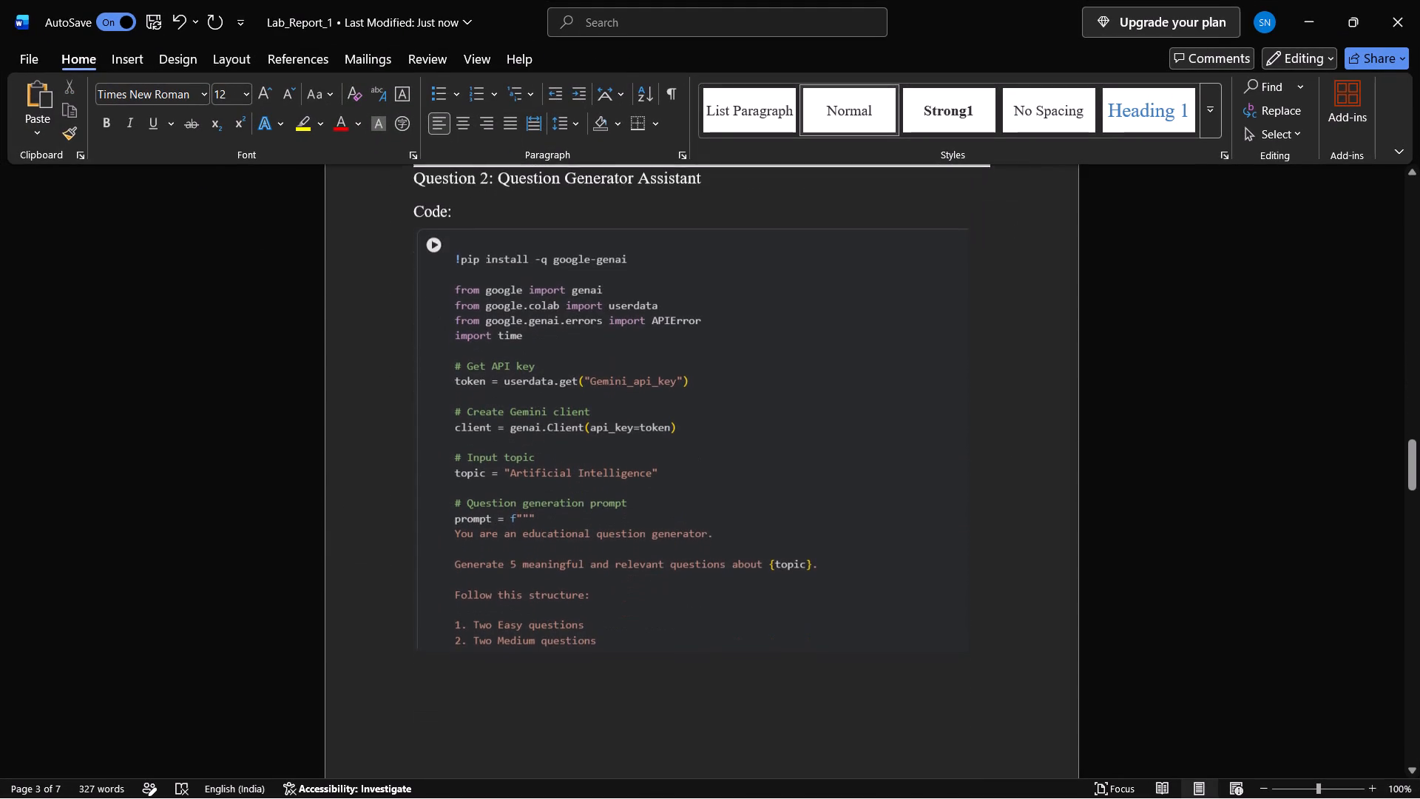
pyautogui.click(641, 428)
pyautogui.press('BackSpace')
pyautogui.click(602, 464)
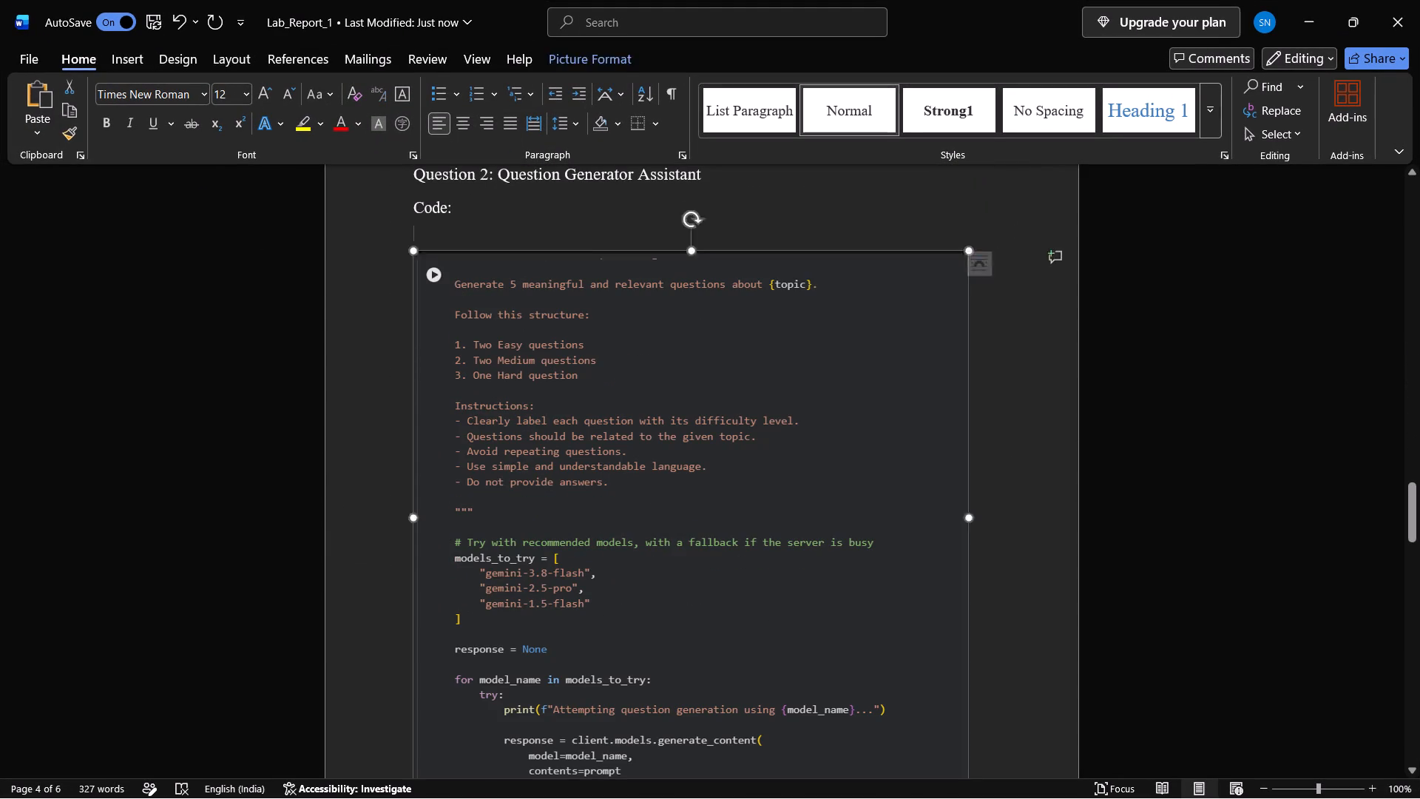
pyautogui.press('BackSpace')
pyautogui.click(602, 464)
pyautogui.press('BackSpace')
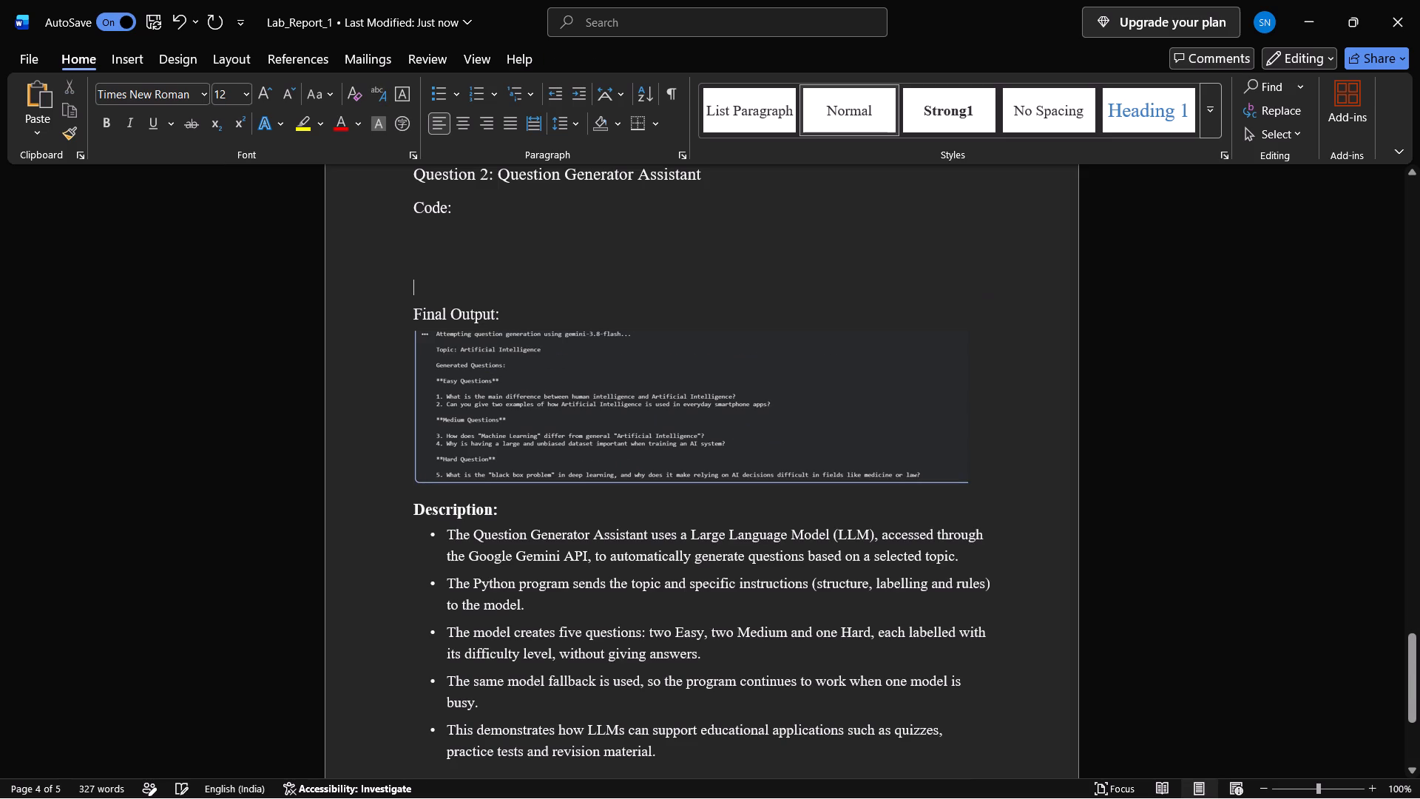
pyautogui.click(596, 428)
pyautogui.press('BackSpace')
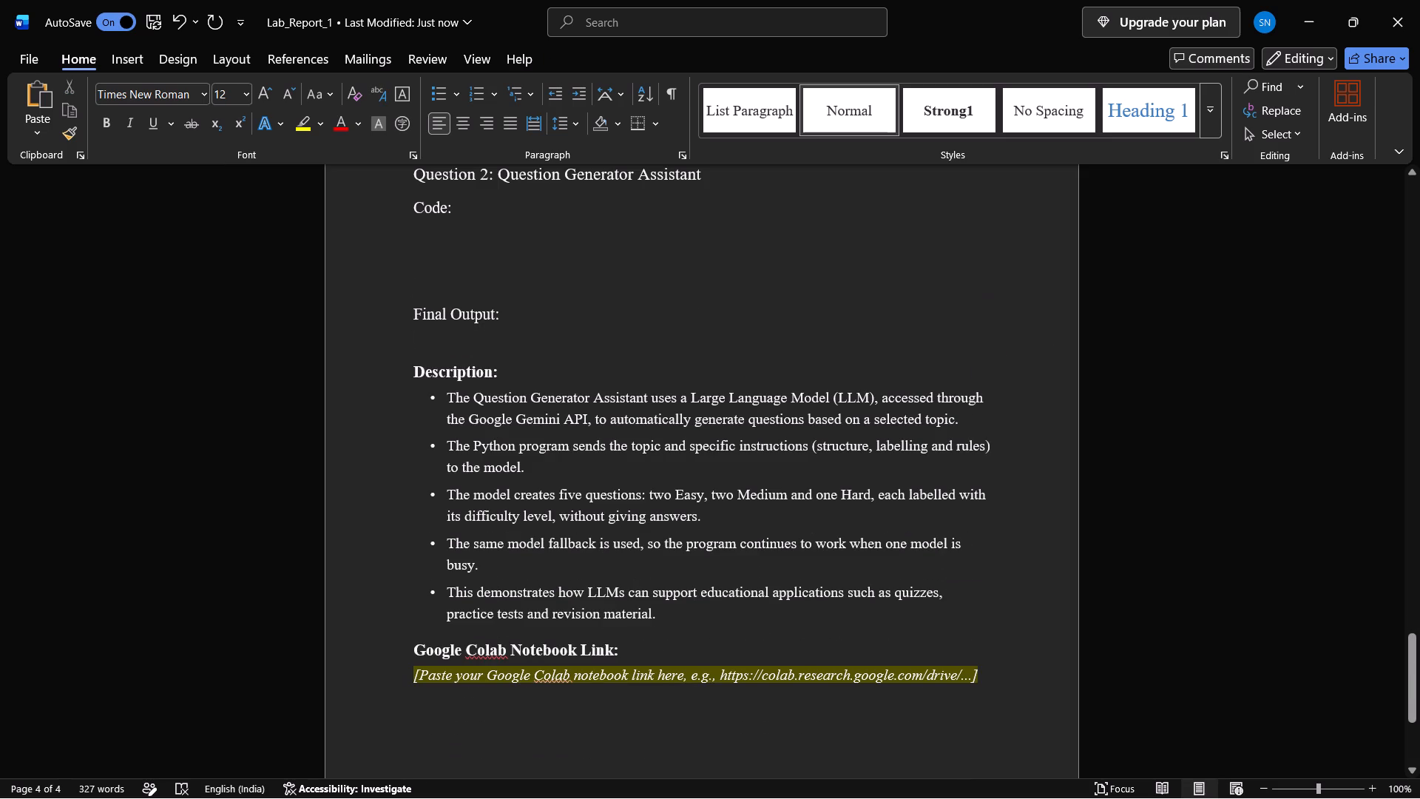
# Place the insertion point on the first blank line under Question 1's Code heading.
pyautogui.scroll(10, 596, 428)
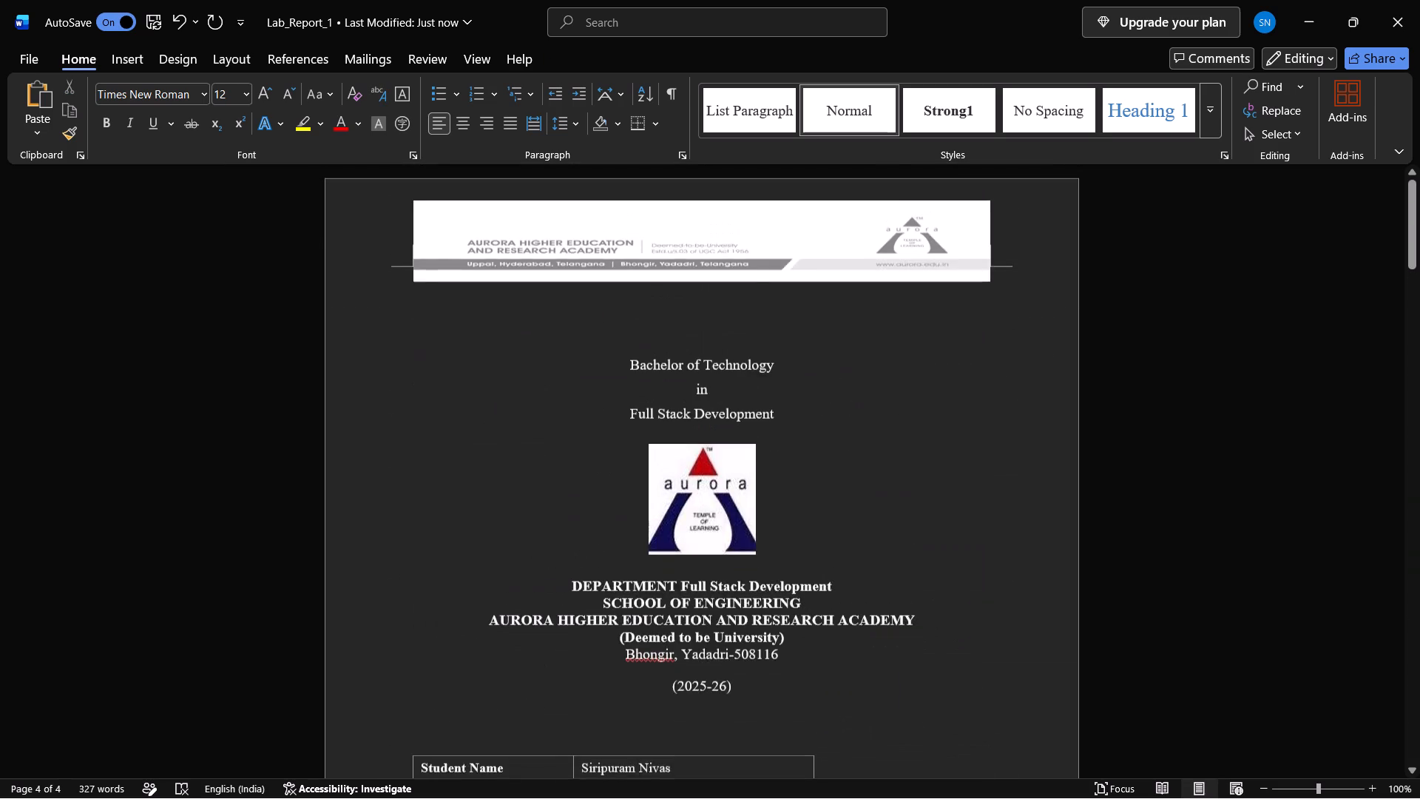
pyautogui.scroll(-12, 596, 428)
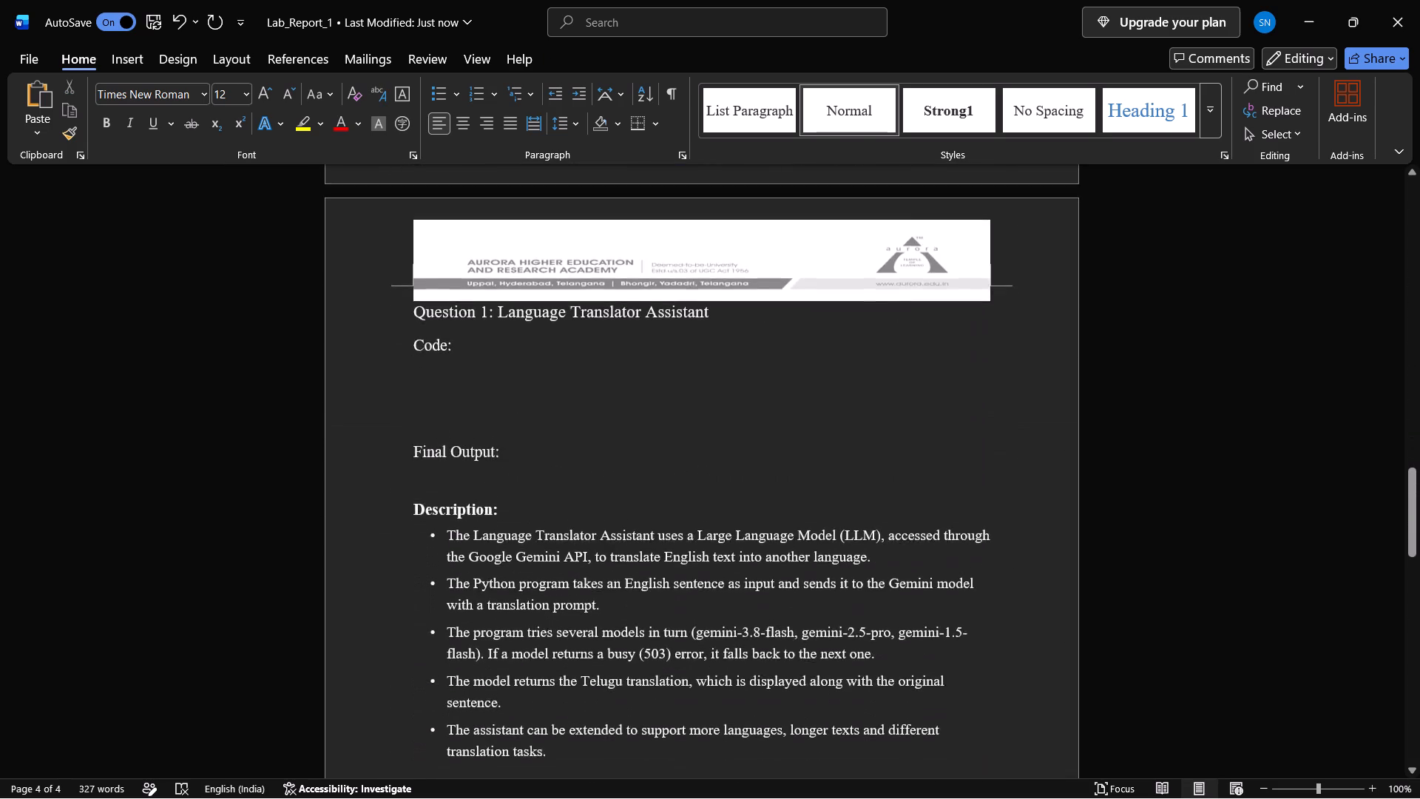
pyautogui.scroll(1, 596, 428)
pyautogui.click(428, 444)
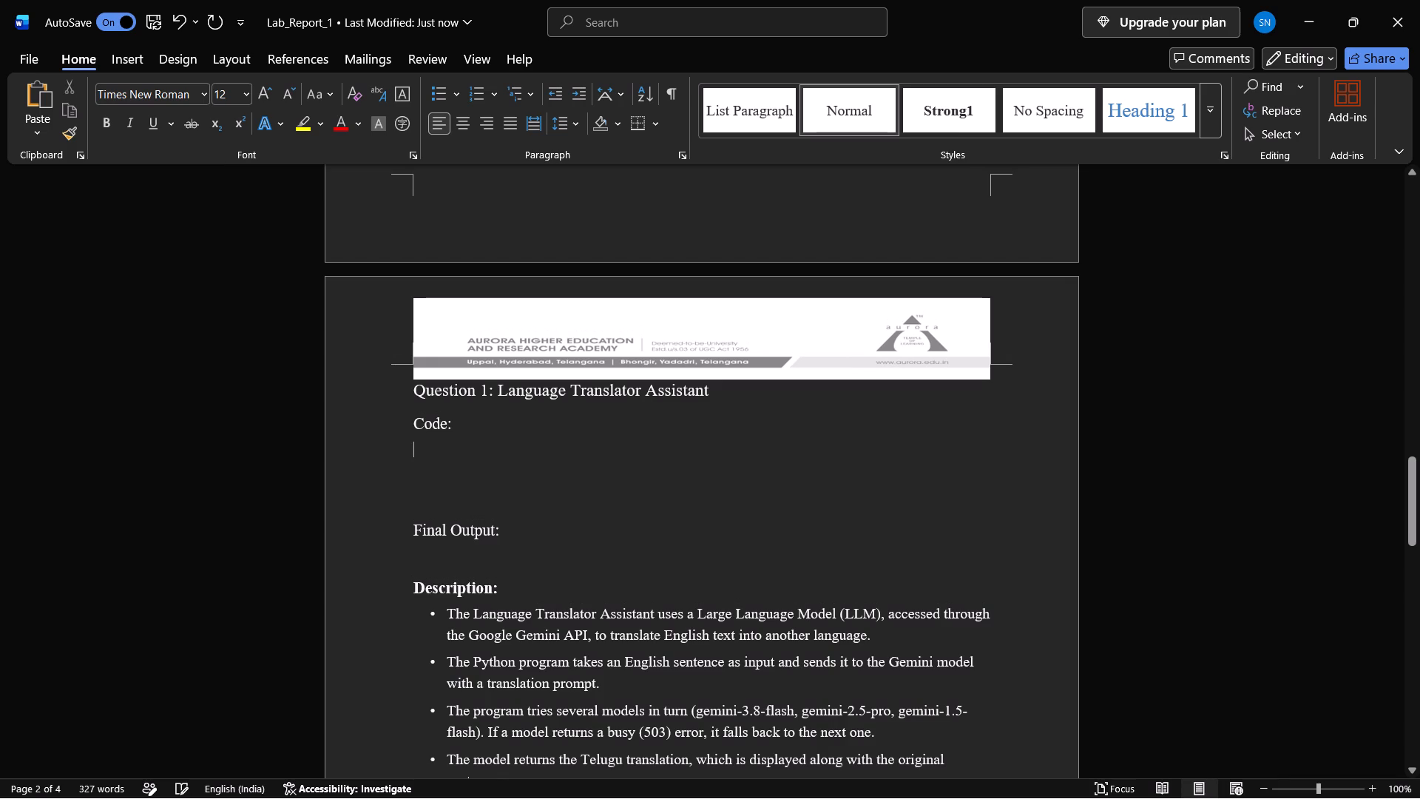
# Switch to the Fundamentals of Artificial Intelligence Lab-1 Colab notebook in Chrome and reduce the page zoom to 75% at Experiment 1's code.
pyautogui.click(889, 204)
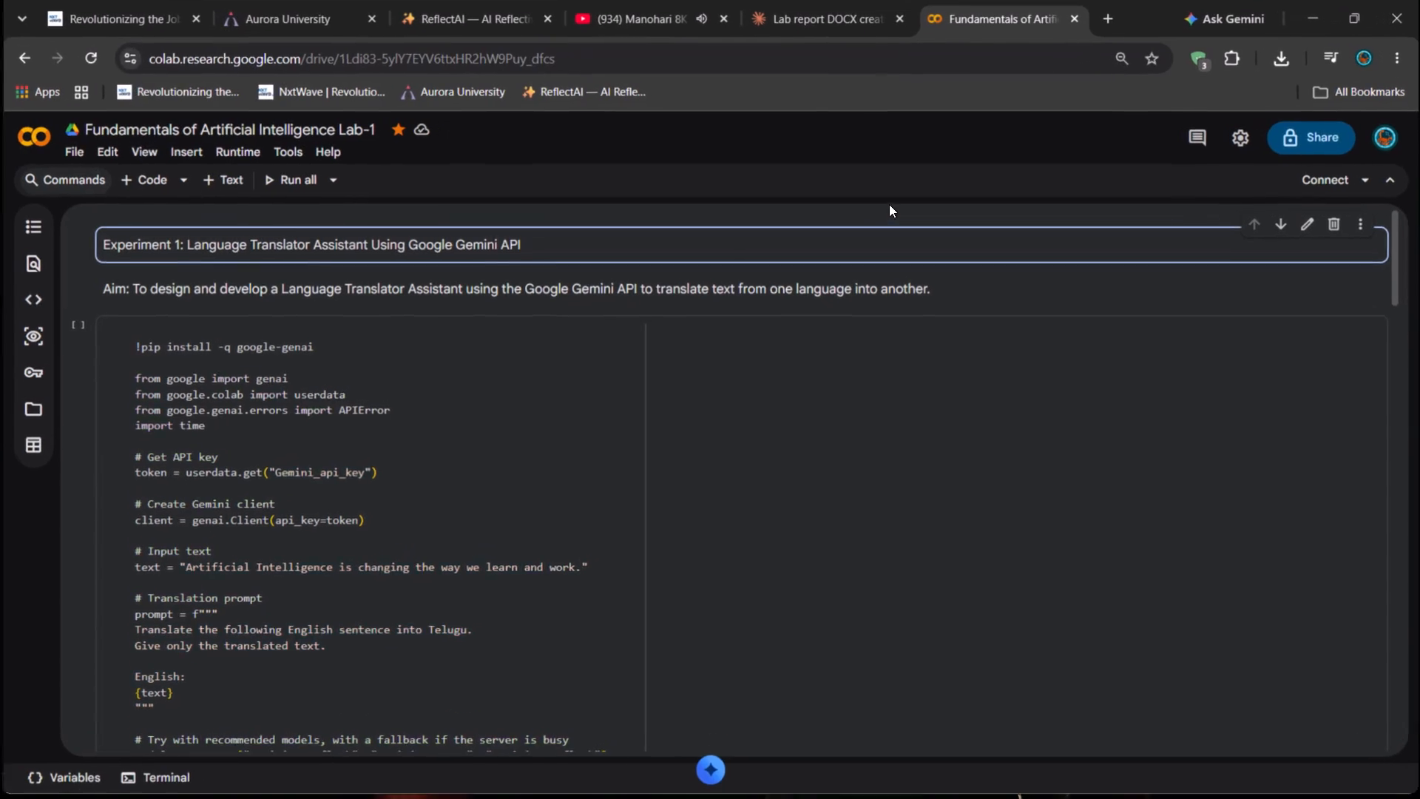
pyautogui.hscroll(1, 602, 502)
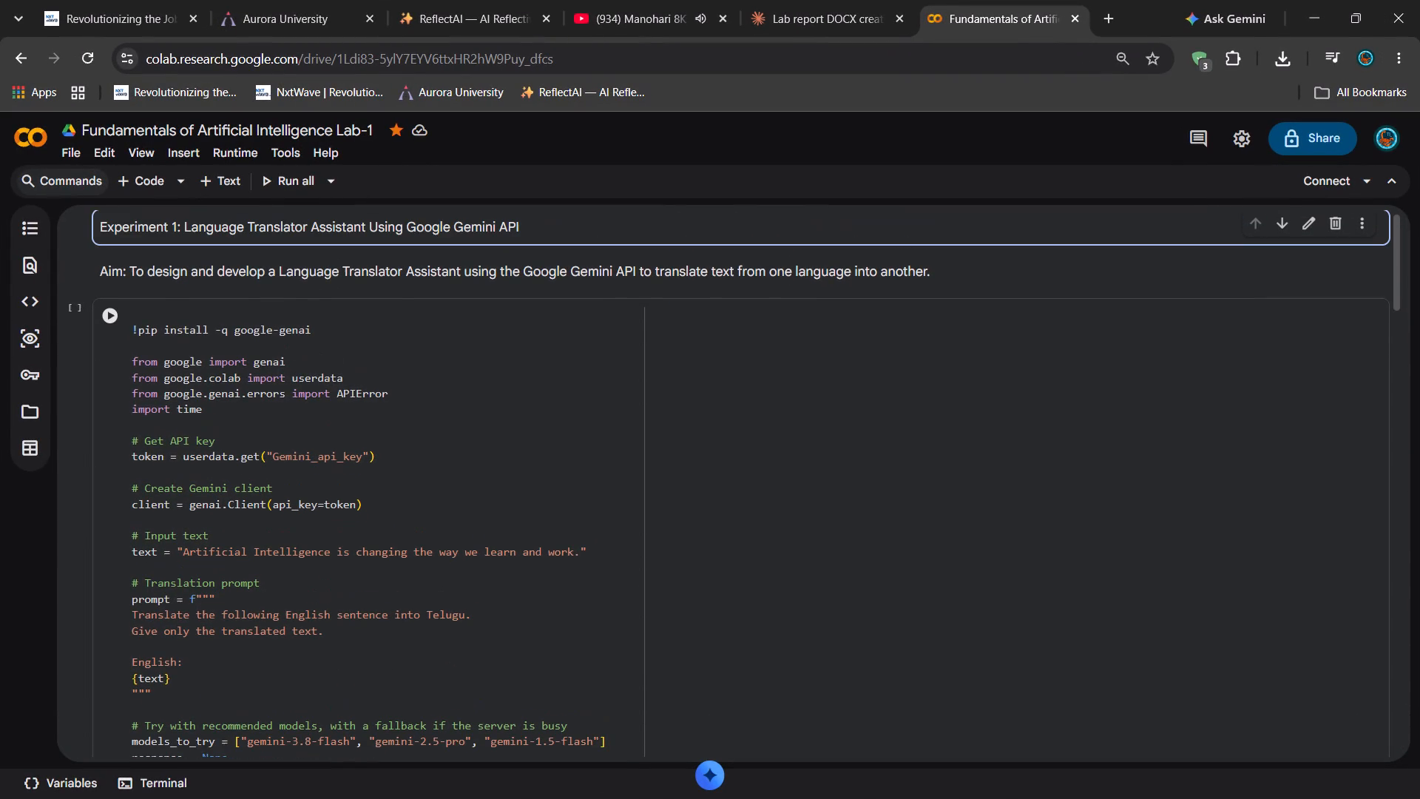
pyautogui.hotkey('ctrl', '-')
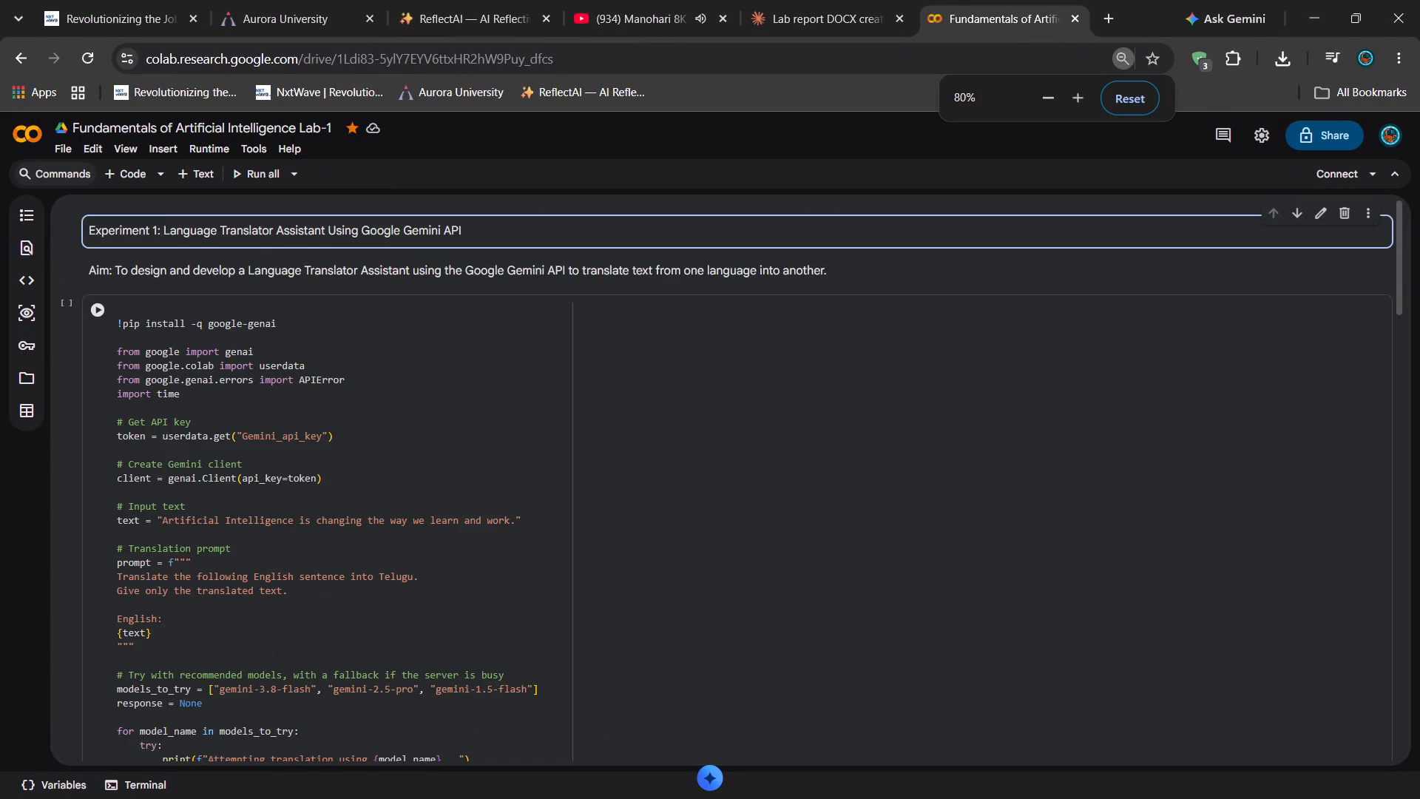
pyautogui.hotkey('ctrl', '-')
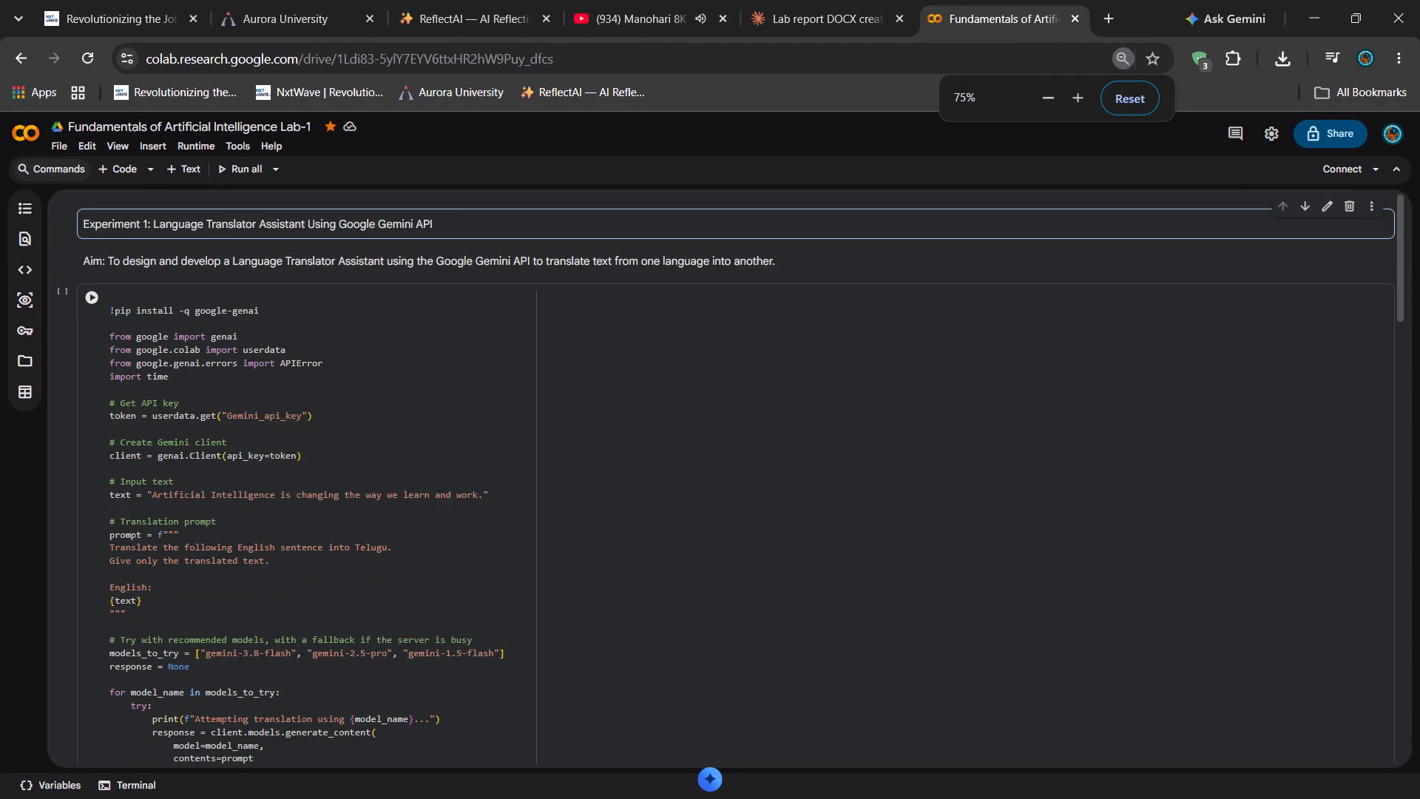
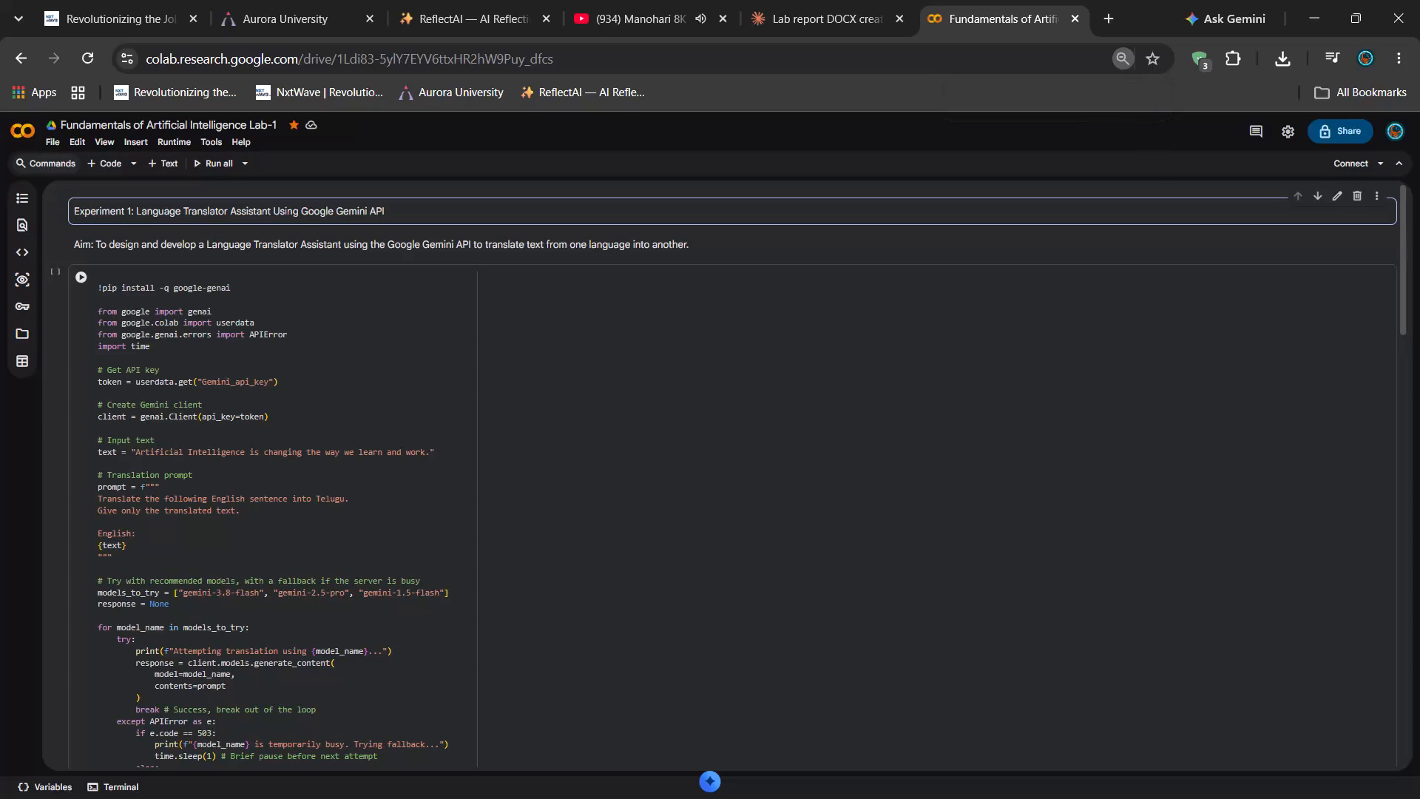
# Capture a screenshot of Experiment 1's heading, aim and complete code at 50% page zoom, leaving out the output.
pyautogui.click(942, 442)
pyautogui.hscroll(1, 942, 442)
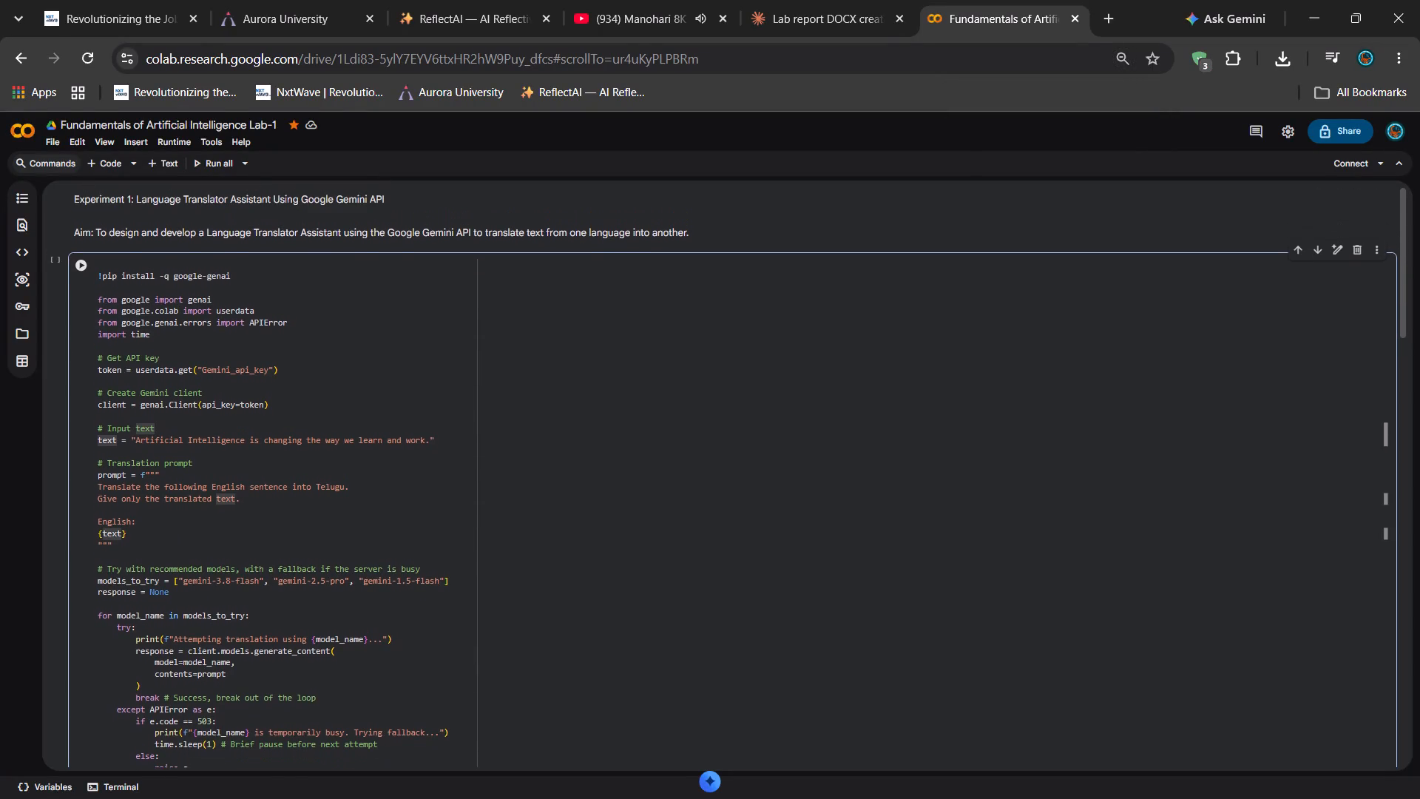
pyautogui.hscroll(1, 942, 442)
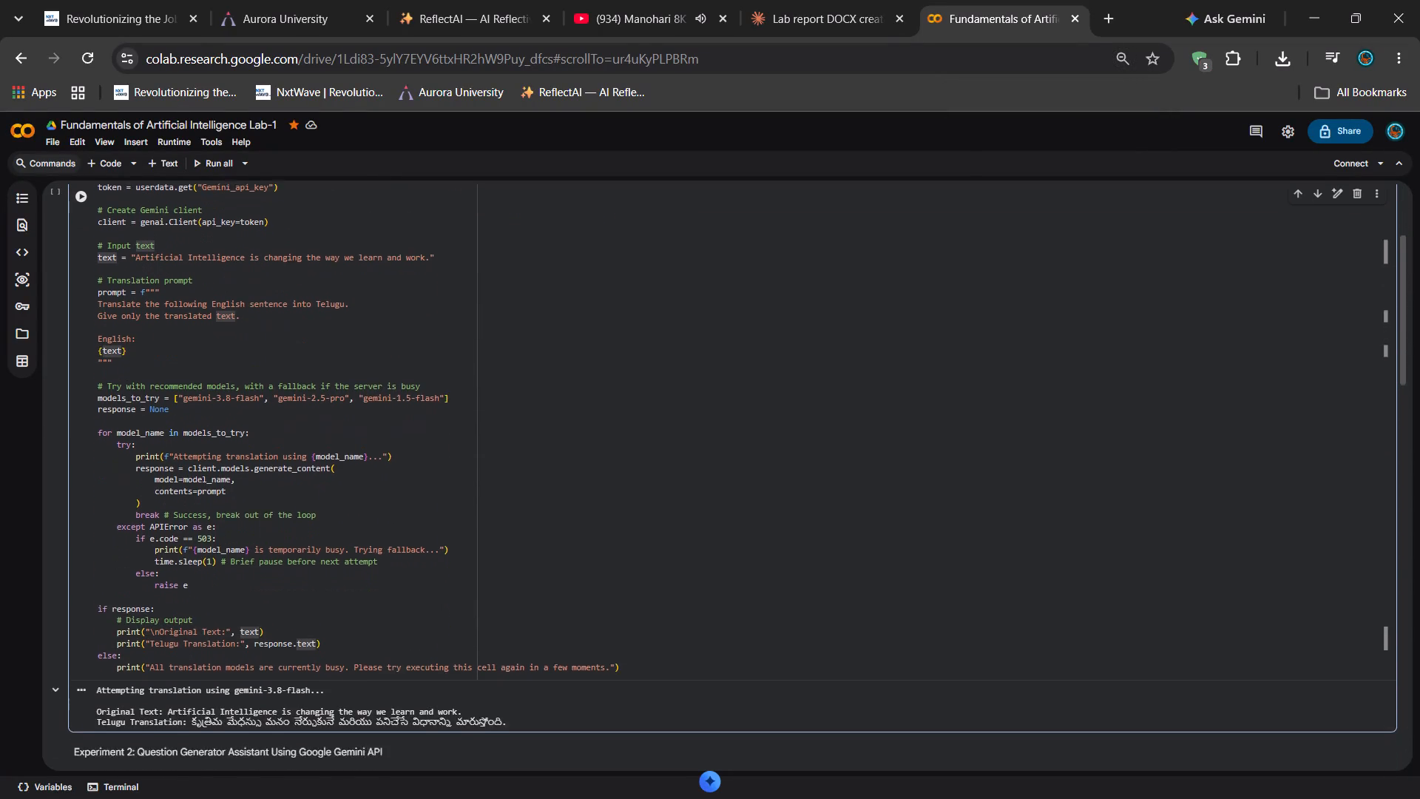
pyautogui.hscroll(1, 942, 442)
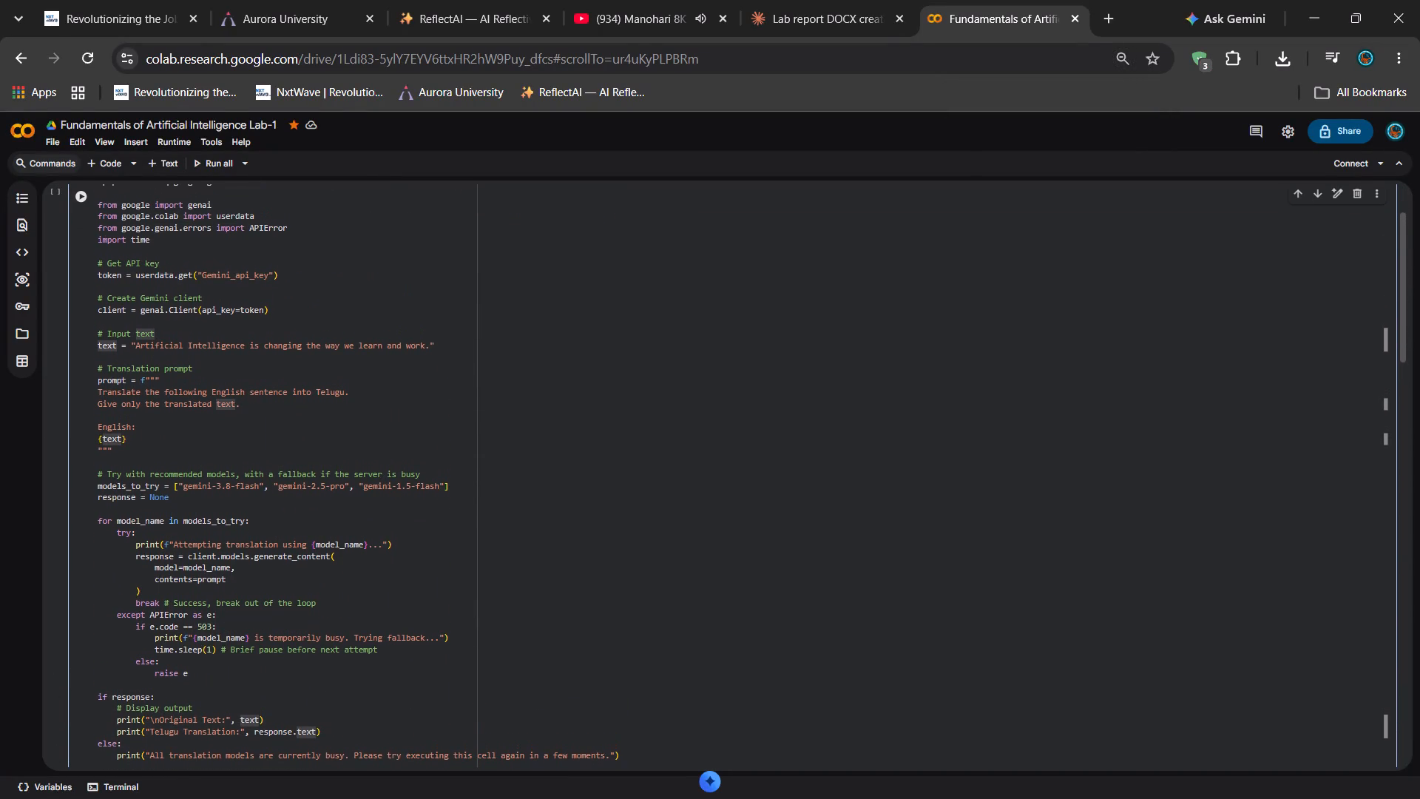
pyautogui.hscroll(1, 942, 442)
pyautogui.scroll(2, 942, 442)
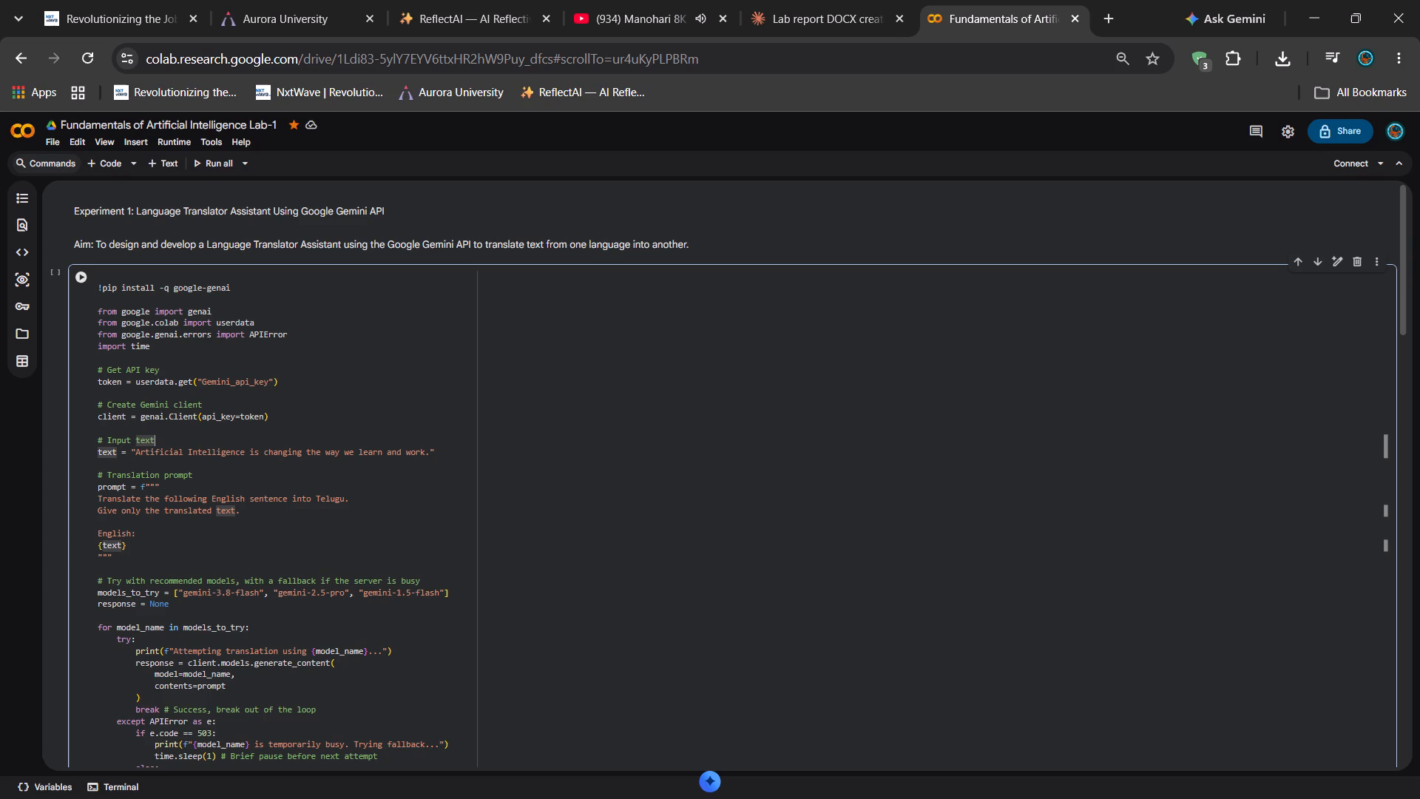
pyautogui.hotkey('ctrl', '-')
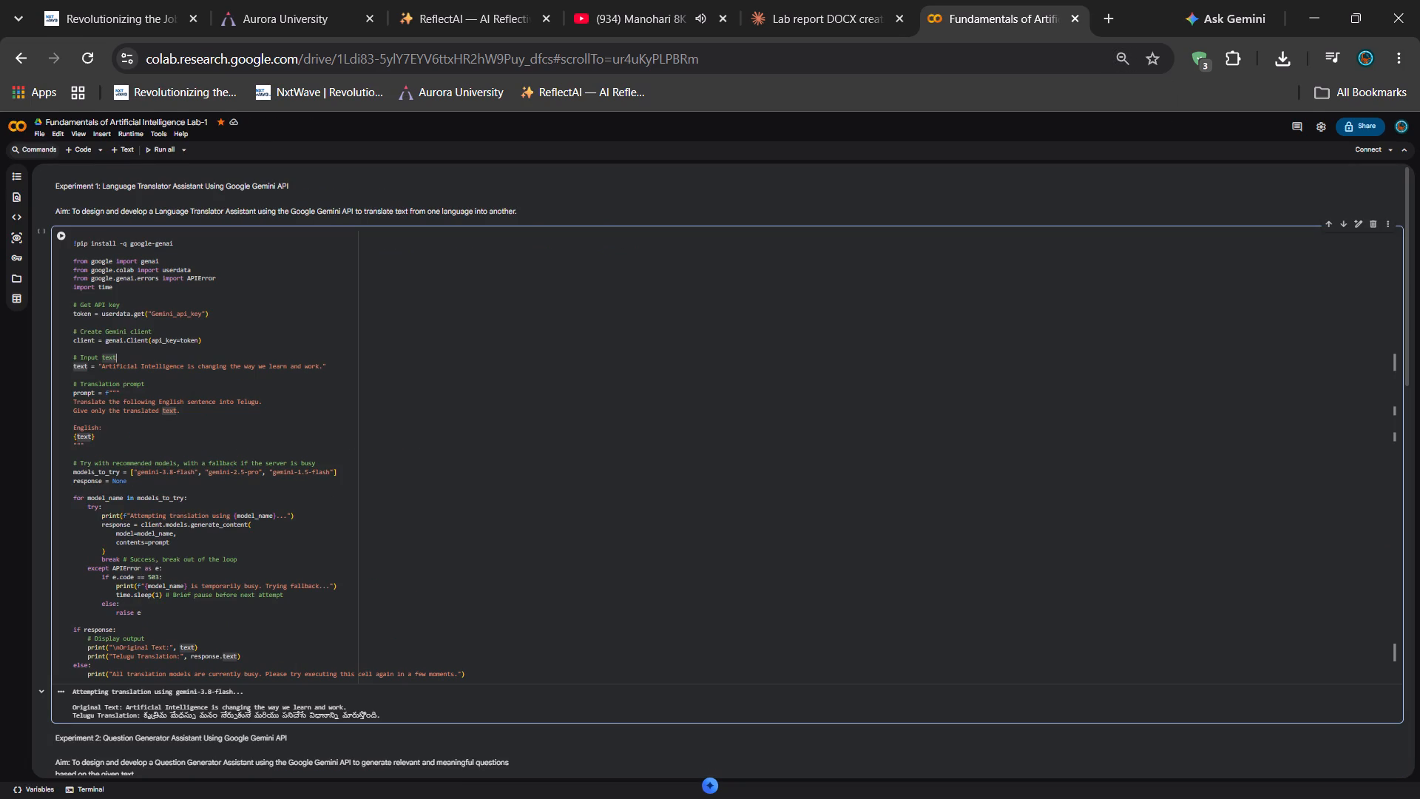
pyautogui.scroll(1, 901, 389)
pyautogui.press('Print')
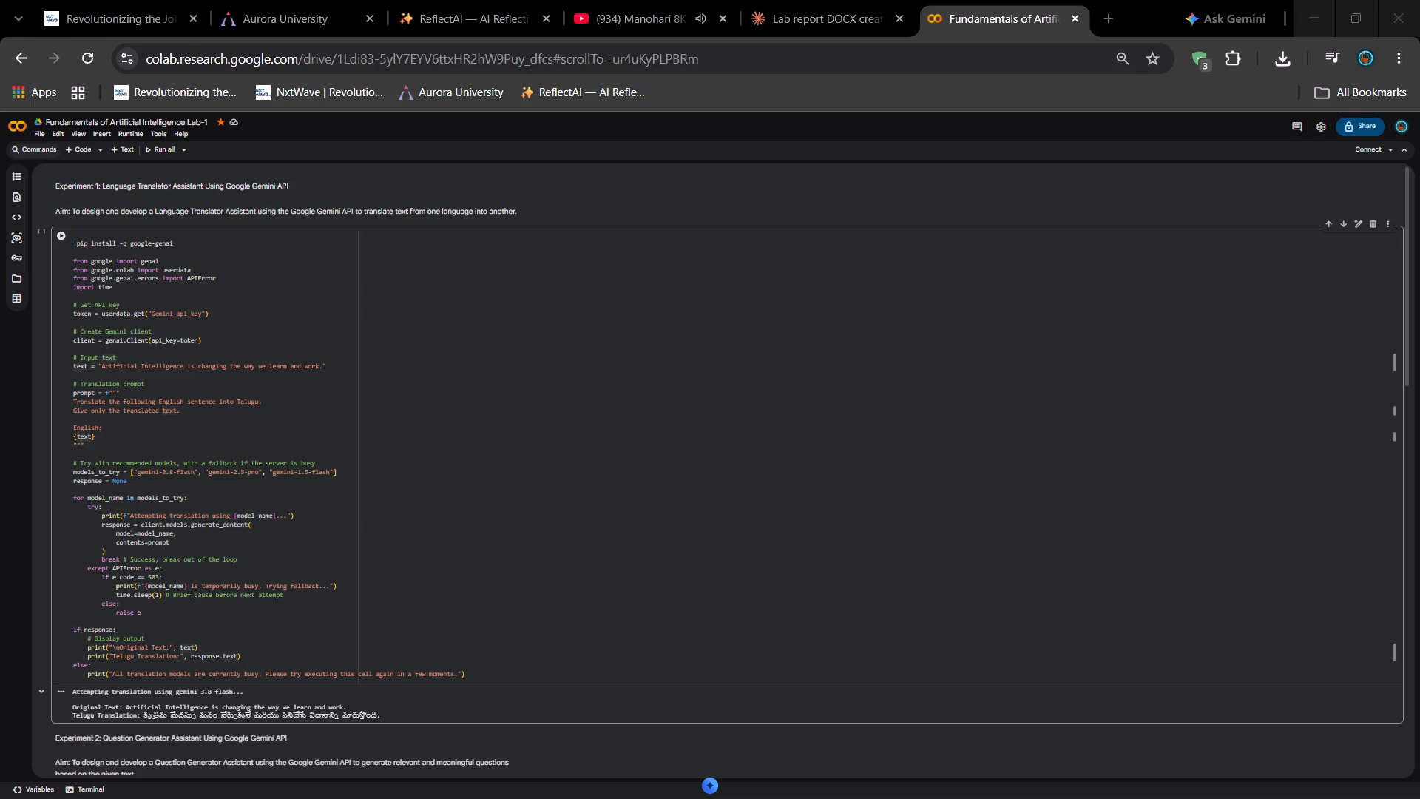
pyautogui.moveTo(0, 109); pyautogui.dragTo(1419, 542)
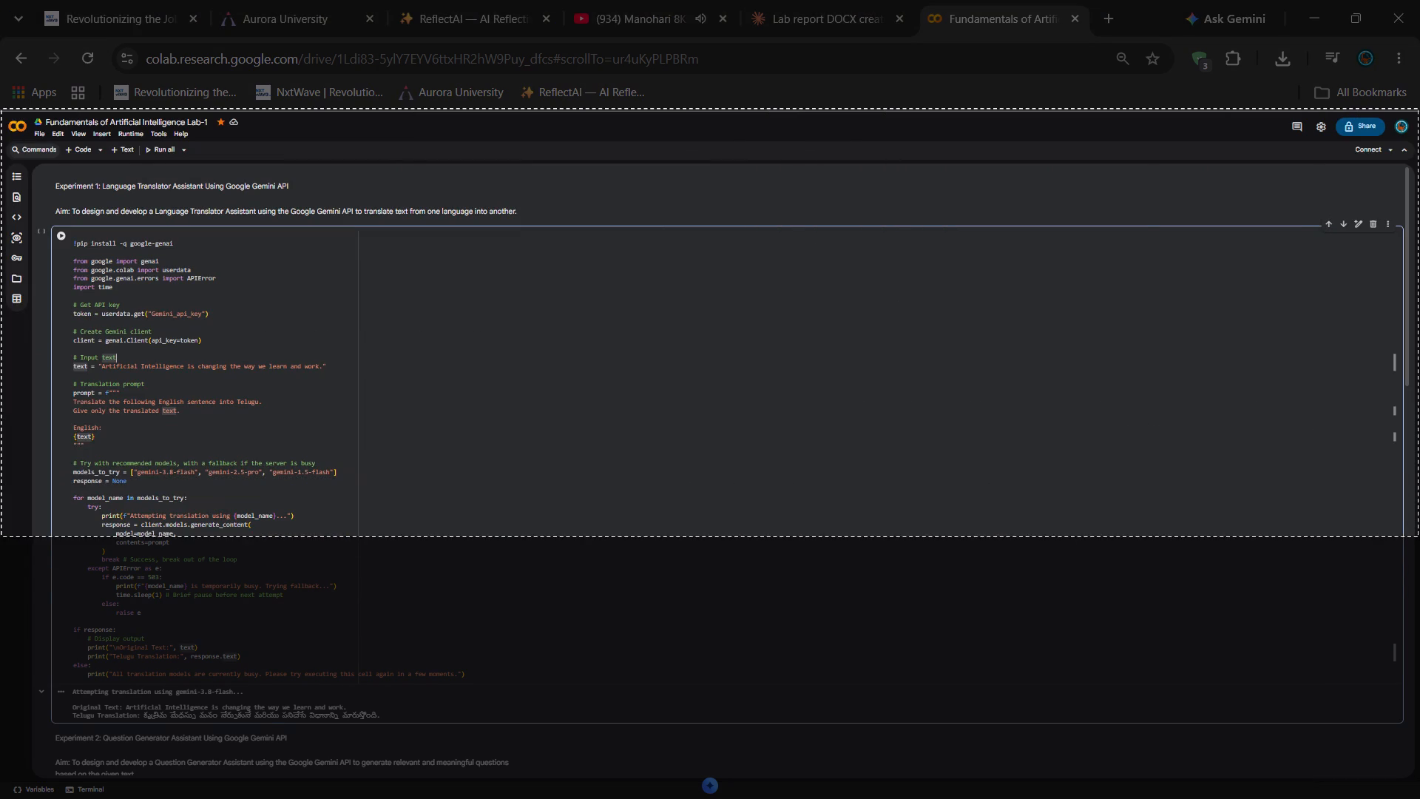
pyautogui.moveTo(1419, 542); pyautogui.dragTo(1419, 726)
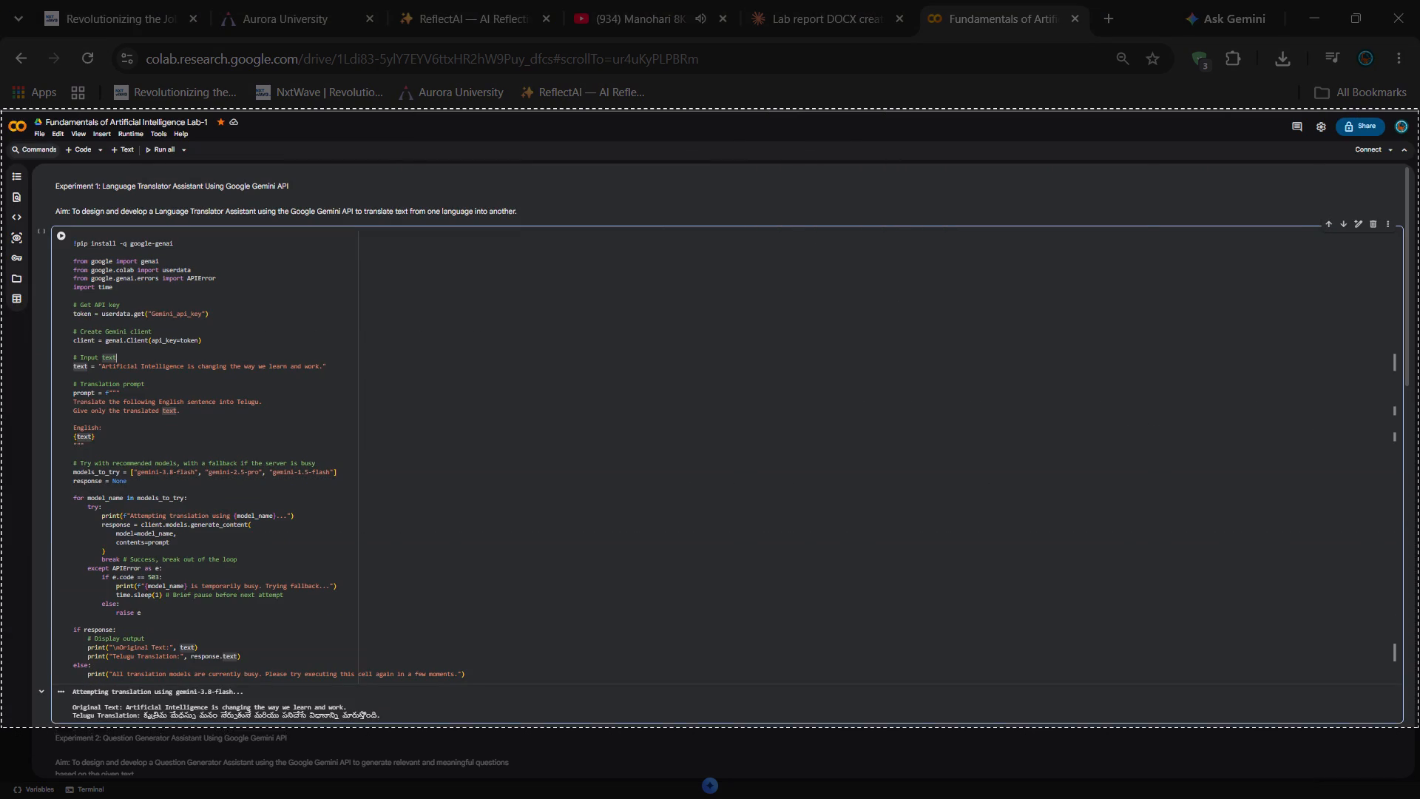
pyautogui.moveTo(1419, 726); pyautogui.dragTo(1419, 690)
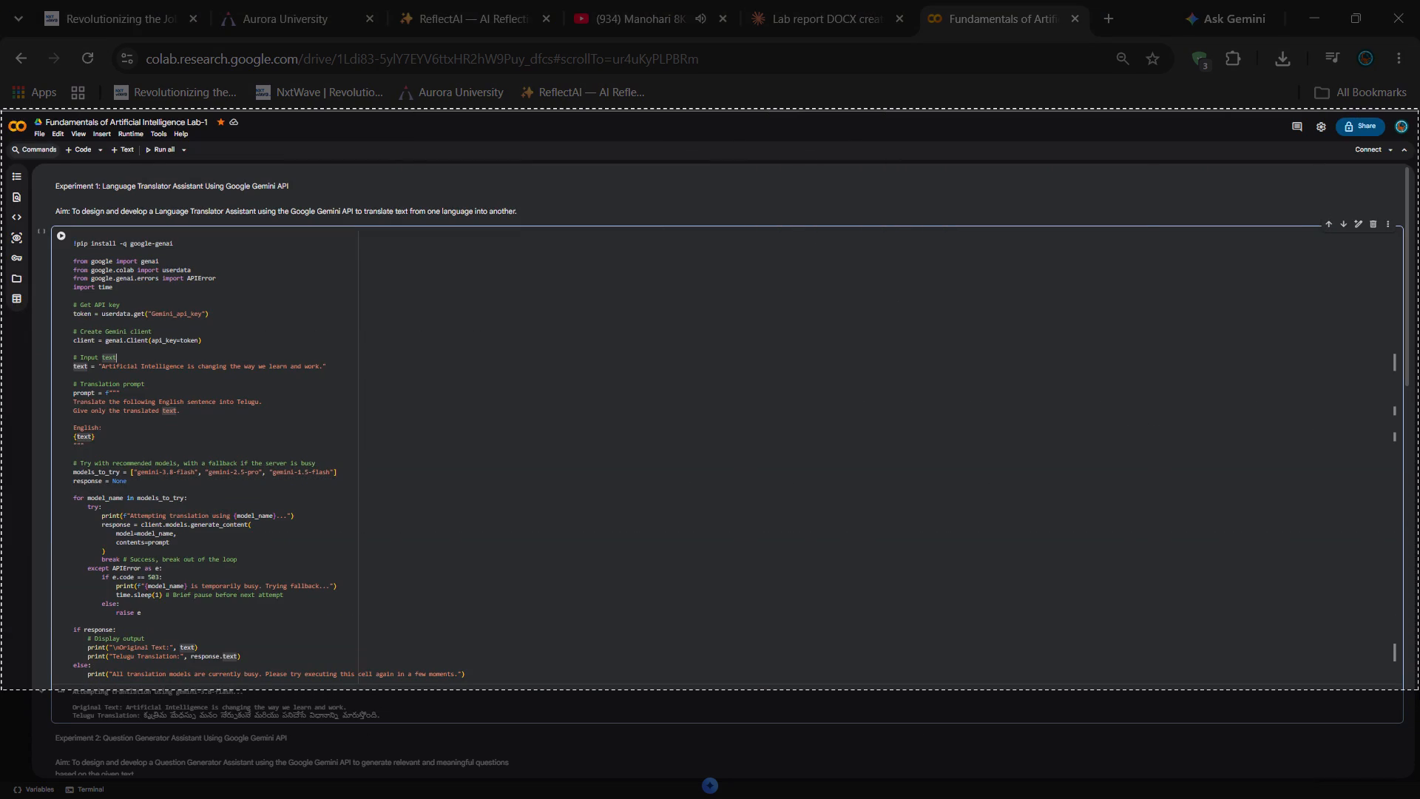
pyautogui.moveTo(1419, 690); pyautogui.dragTo(1419, 689)
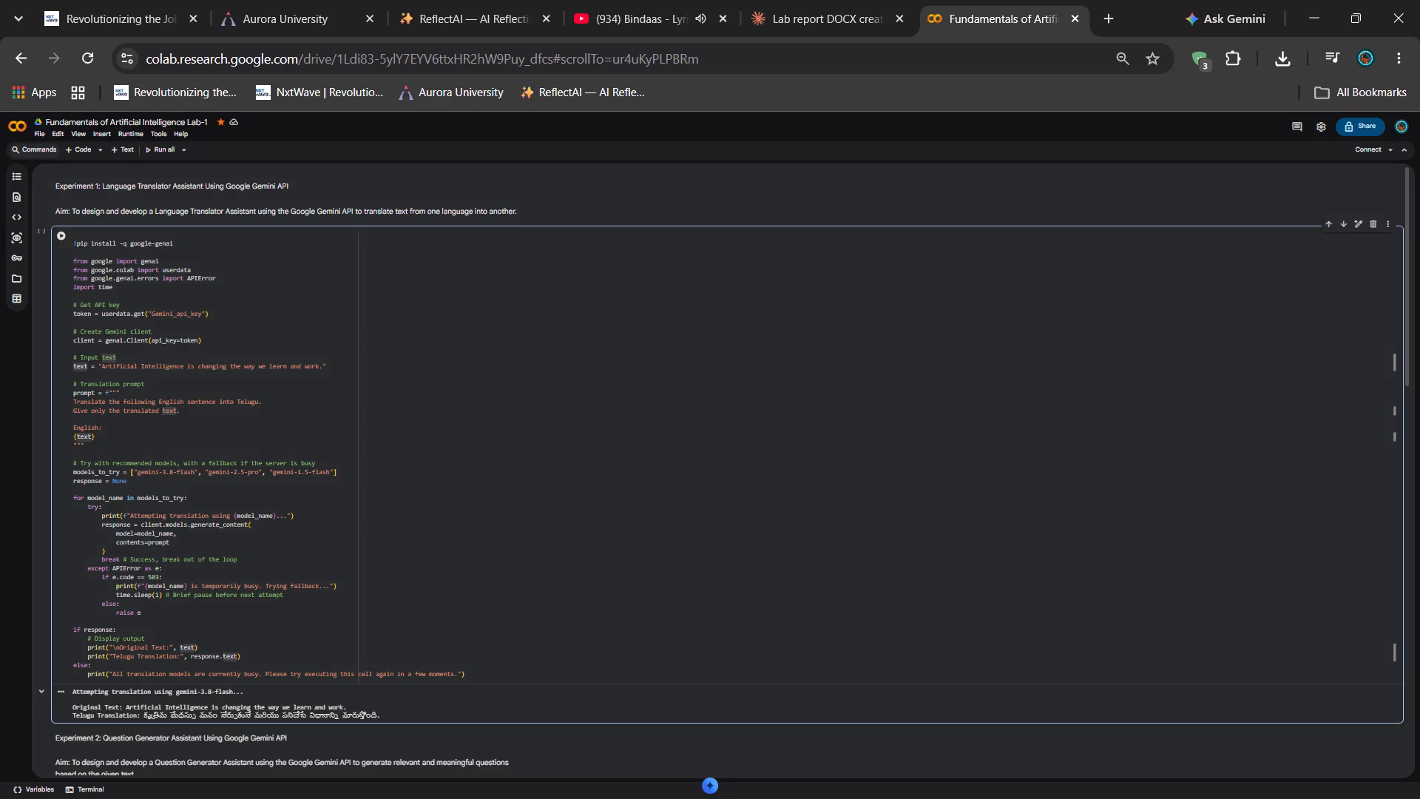
# Switch to the Word report, paste the code screenshot under Question 1's Code heading and check its legibility.
pyautogui.click(937, 227)
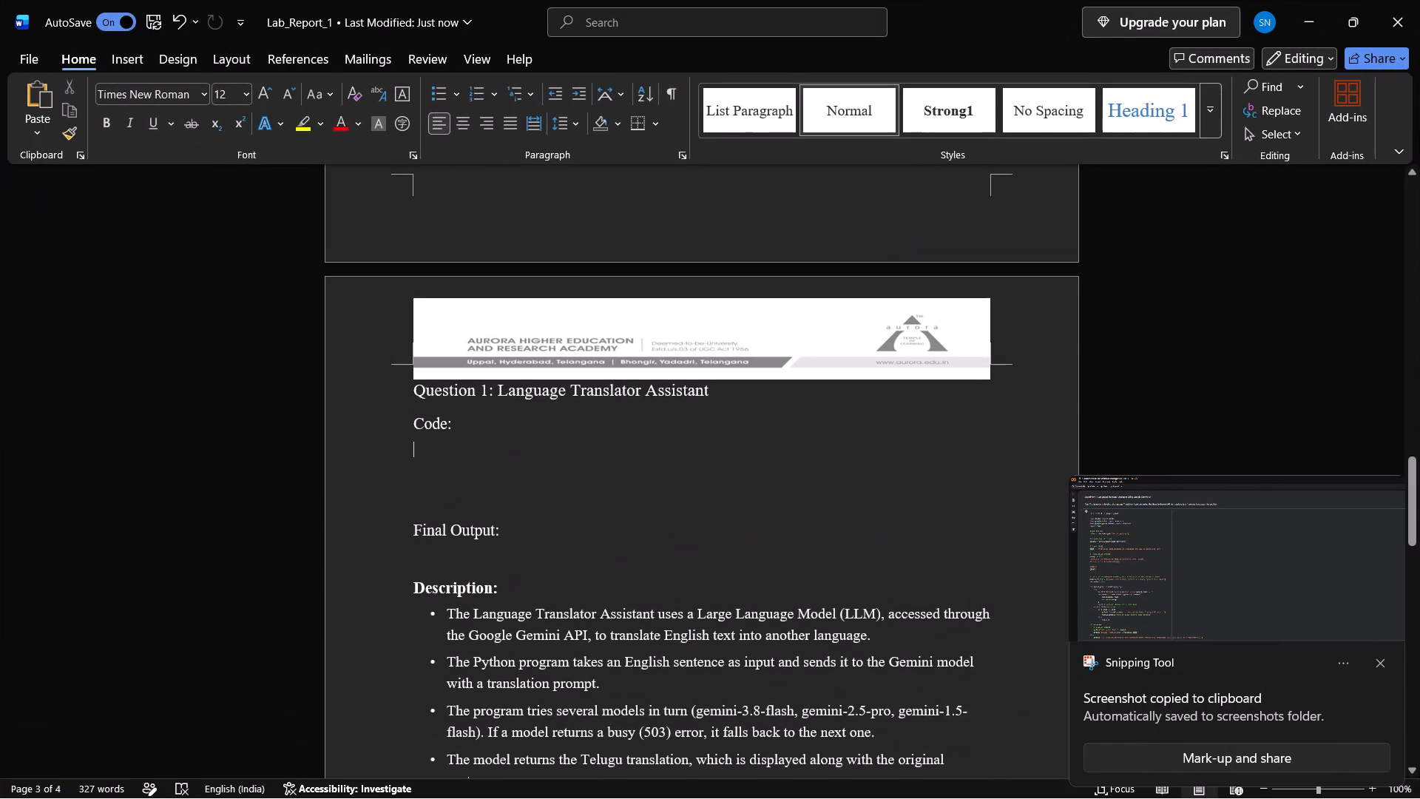
pyautogui.hotkey('ctrl', 'v')
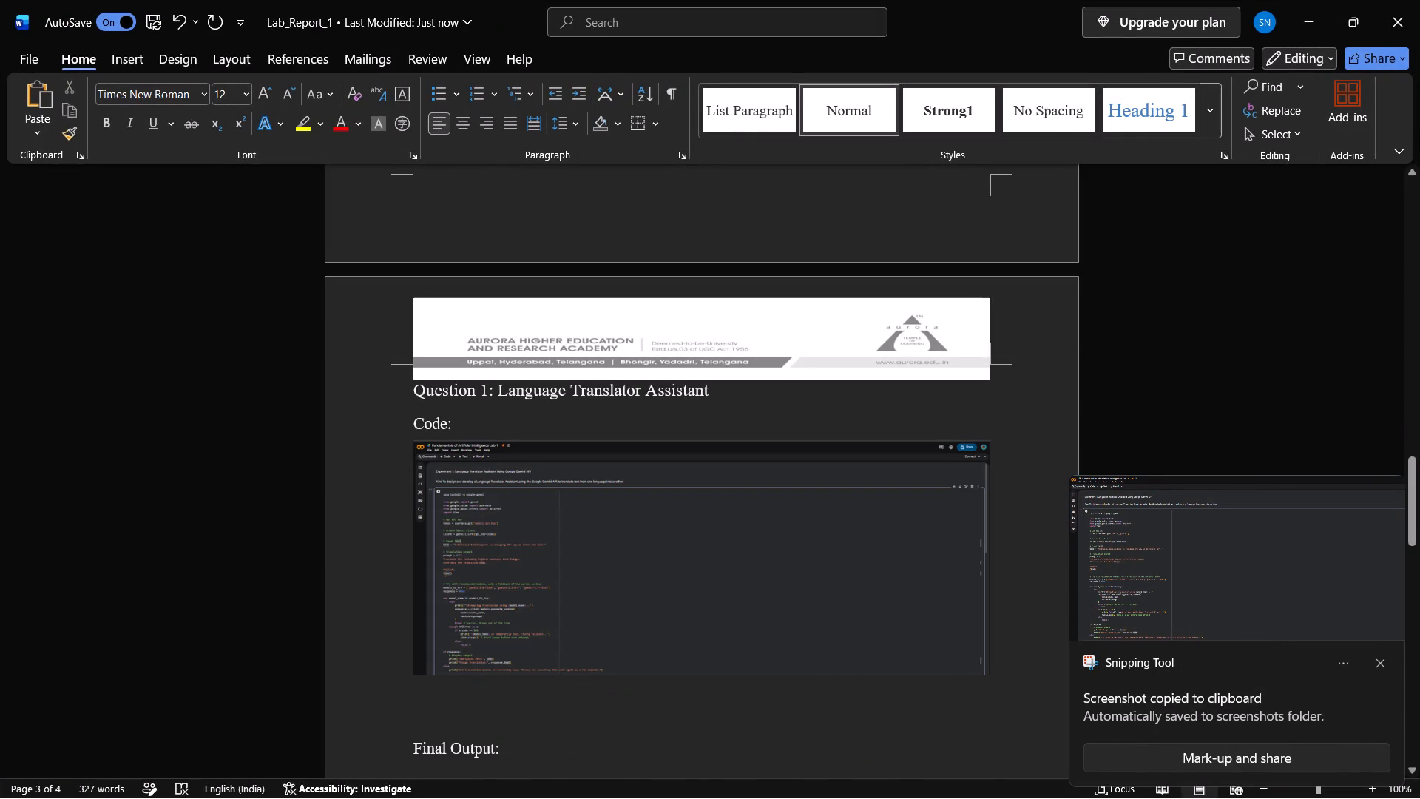
pyautogui.keyDown('ctrl'); pyautogui.scroll(9, 724, 566); pyautogui.keyUp('ctrl')
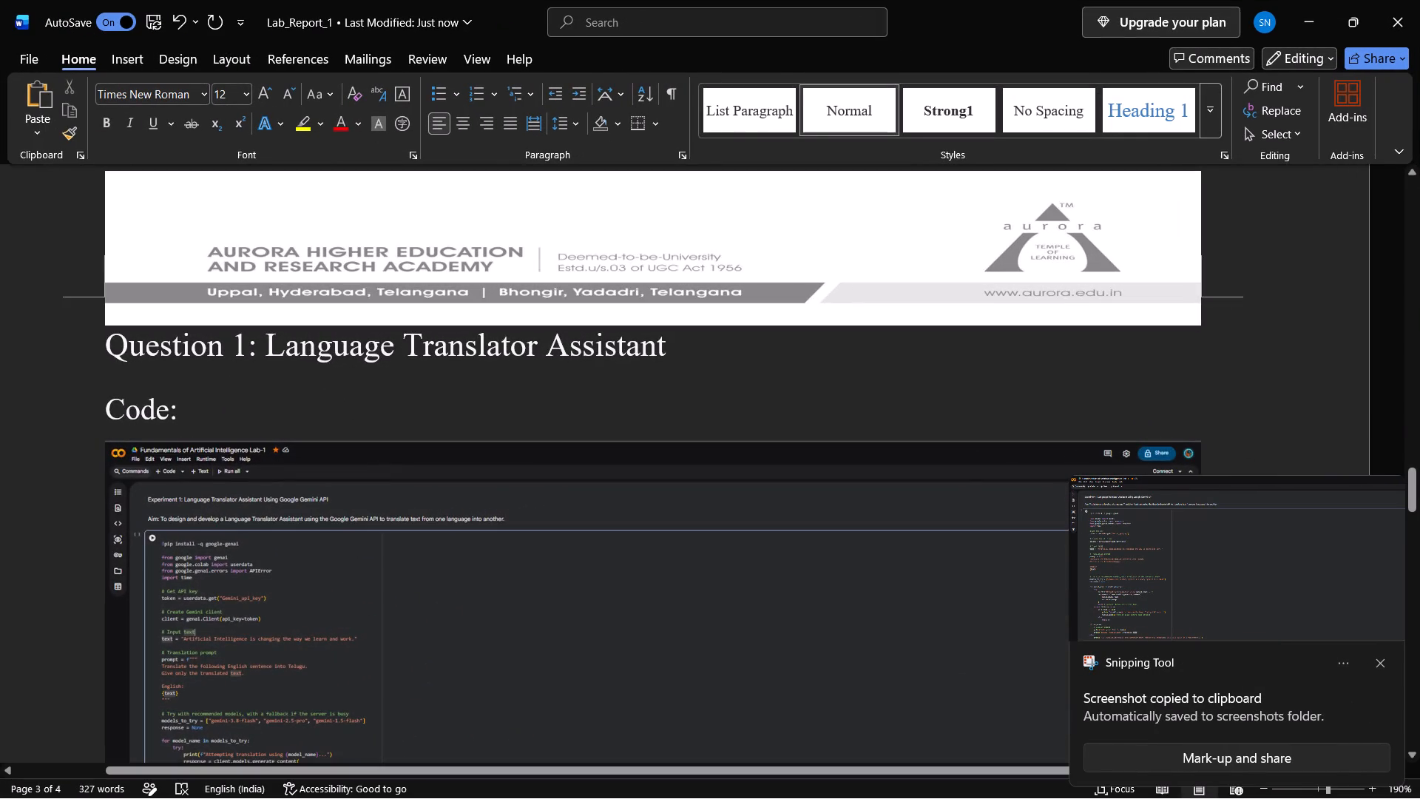
pyautogui.scroll(-1, 724, 566)
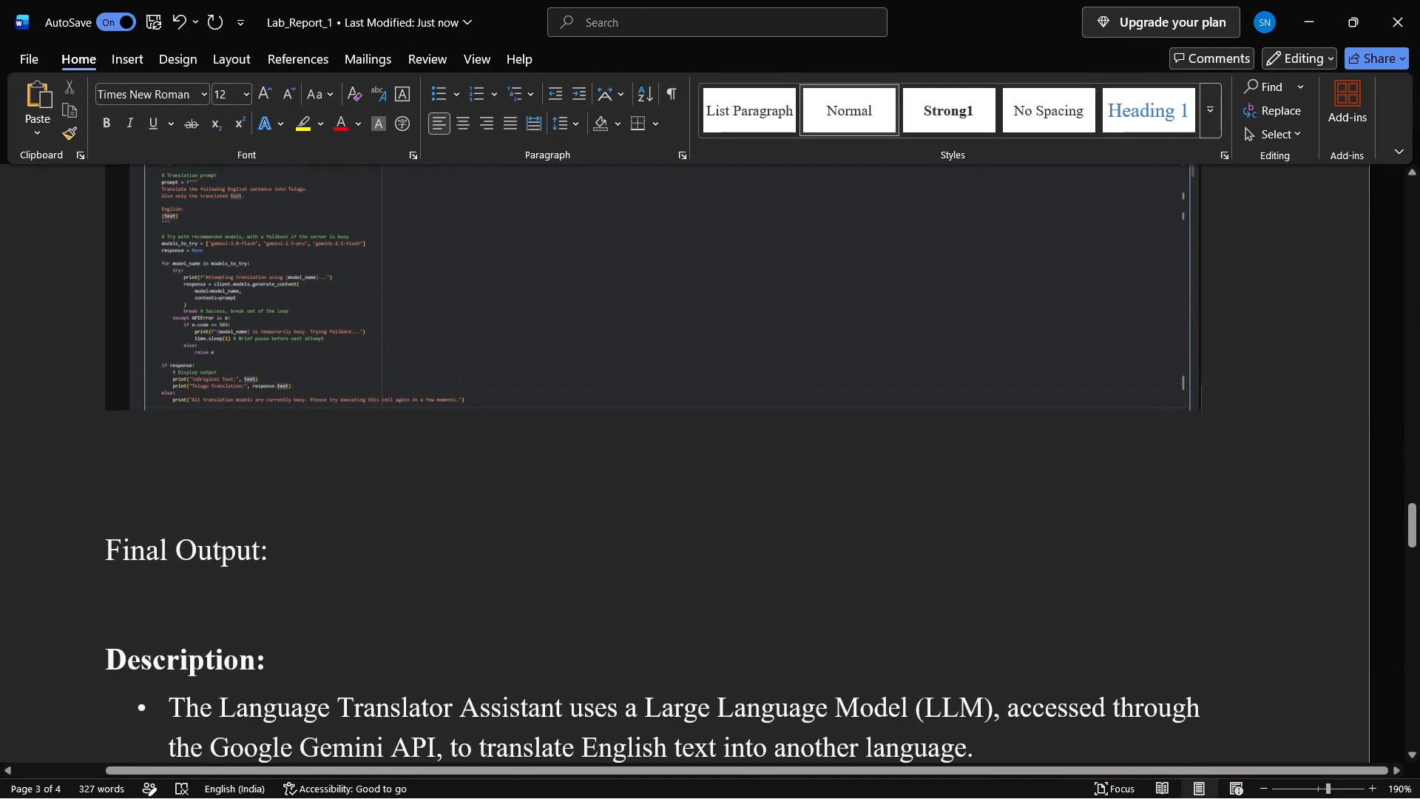
pyautogui.scroll(1, 724, 566)
pyautogui.keyDown('ctrl'); pyautogui.scroll(-5, 724, 566); pyautogui.keyUp('ctrl')
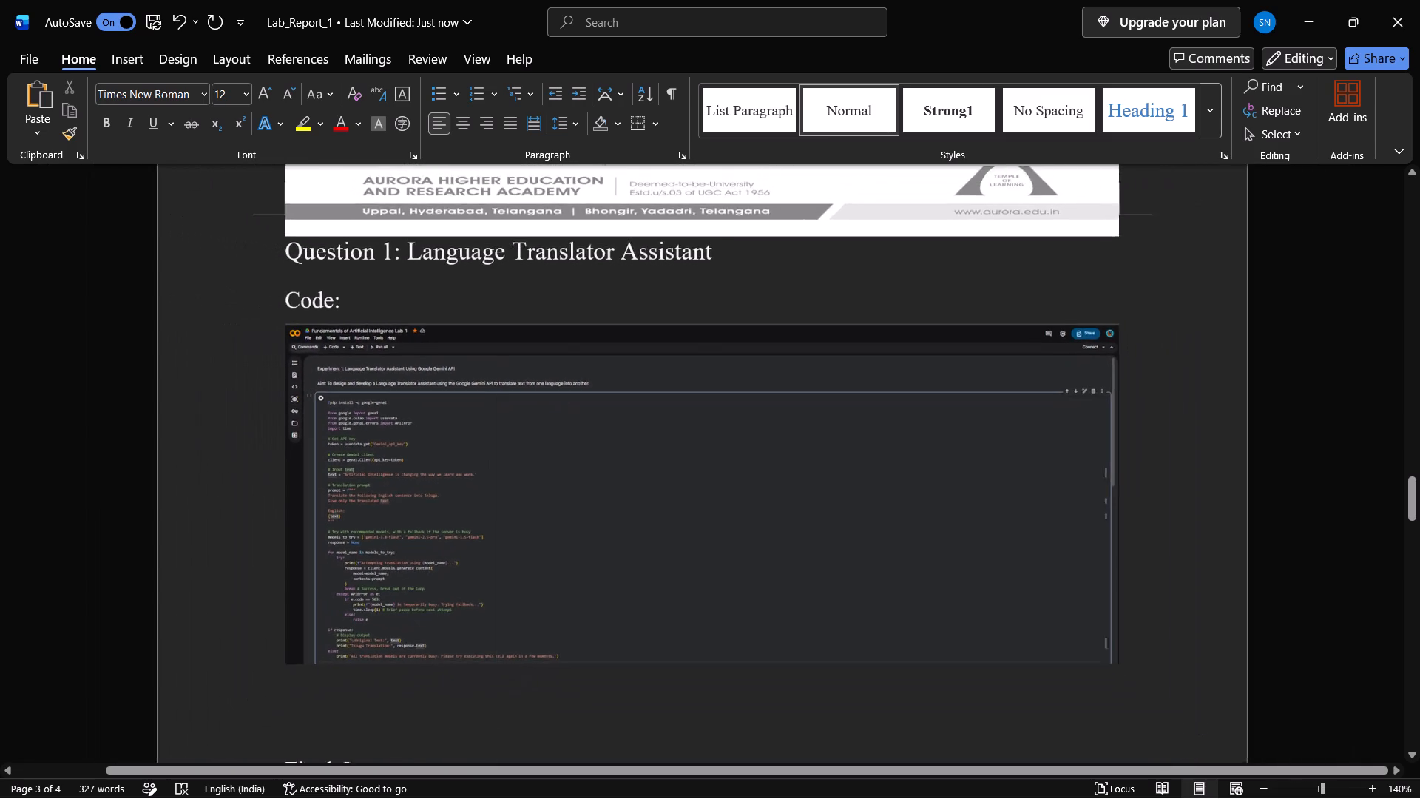
pyautogui.click(724, 566)
# Place the insertion point on the blank line under Question 1's Final Output heading.
pyautogui.scroll(-2, 724, 566)
pyautogui.scroll(2, 724, 566)
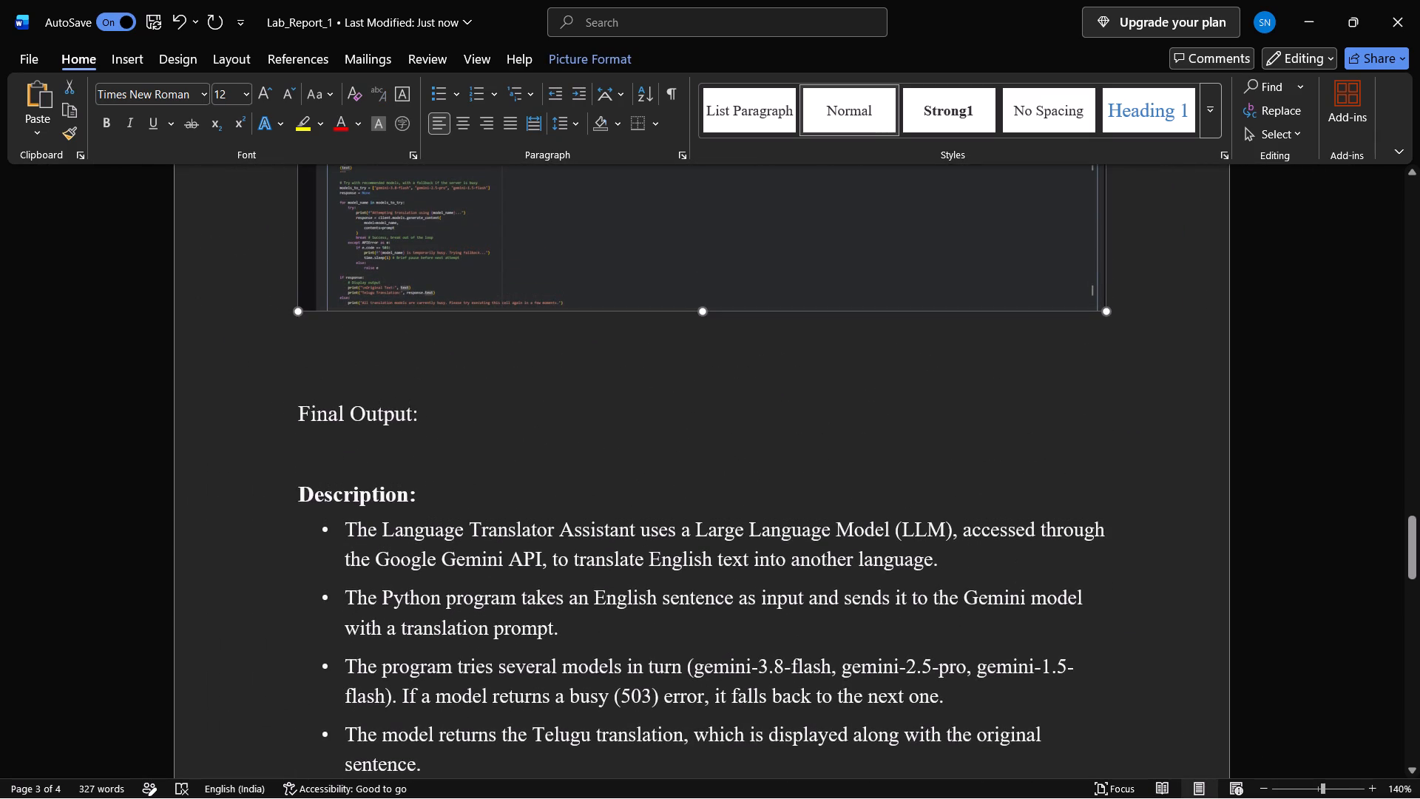
pyautogui.click(342, 451)
# Switch to the Colab notebook in Chrome and capture only Experiment 1's translation output at 100% page zoom.
pyautogui.click(797, 197)
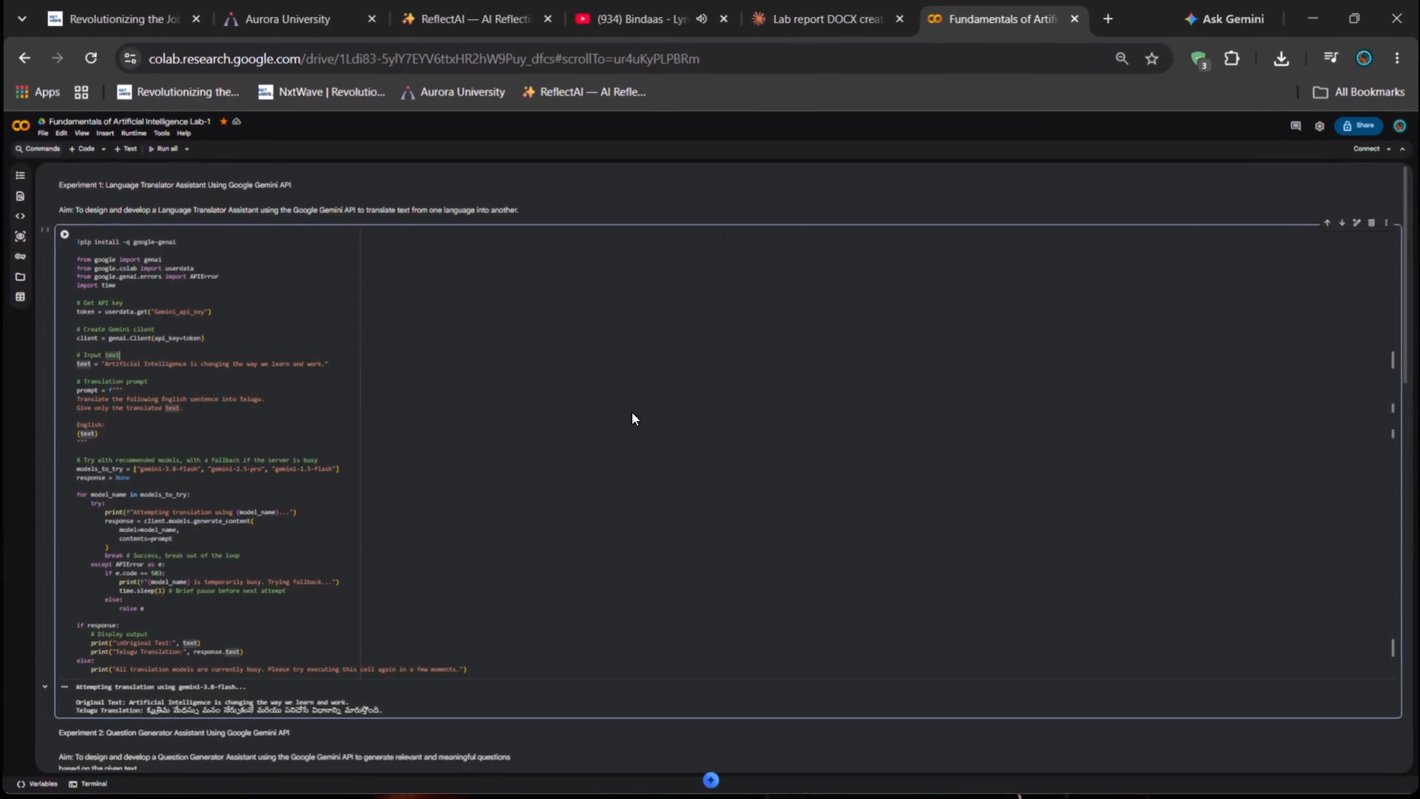
pyautogui.hotkey('ctrl', '+')
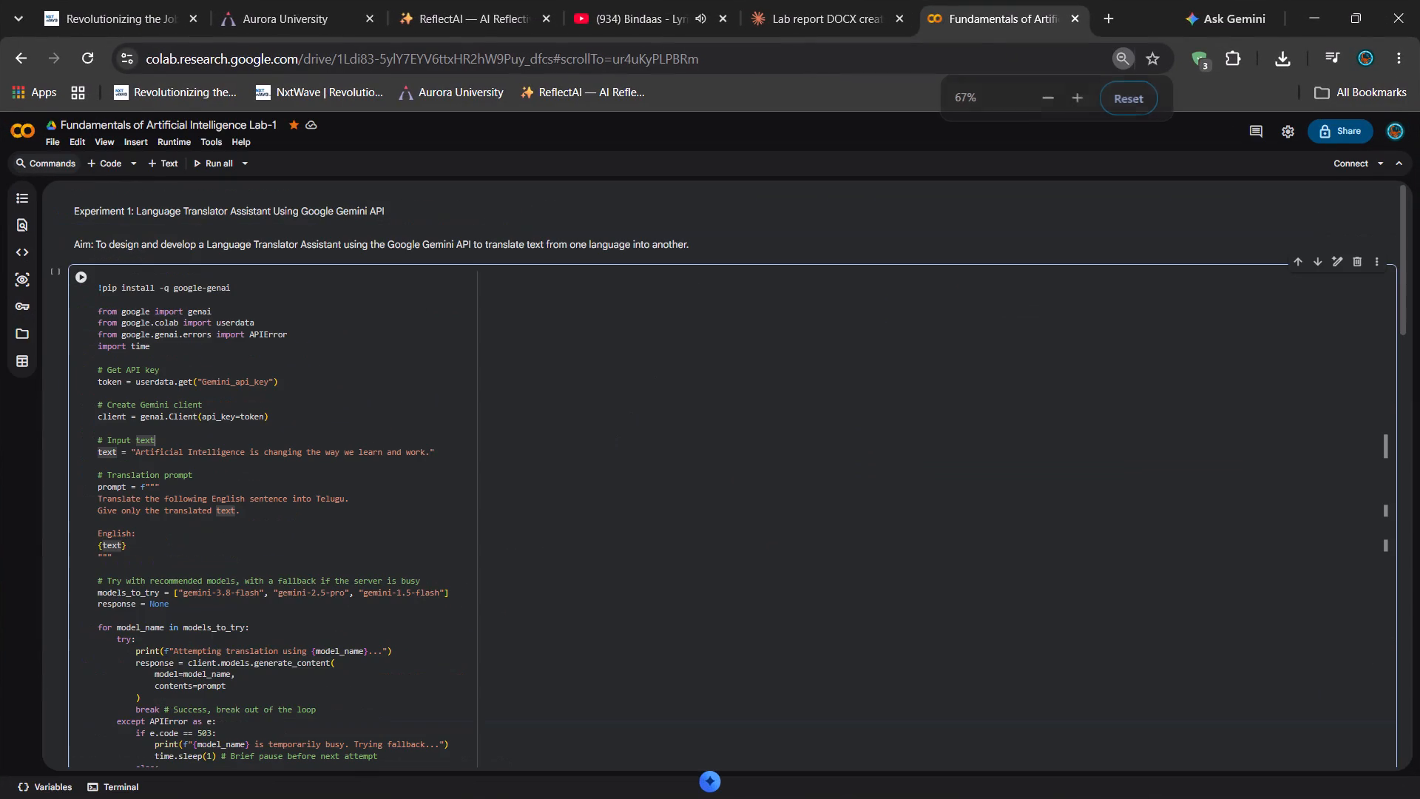
pyautogui.hotkey('ctrl', '+')
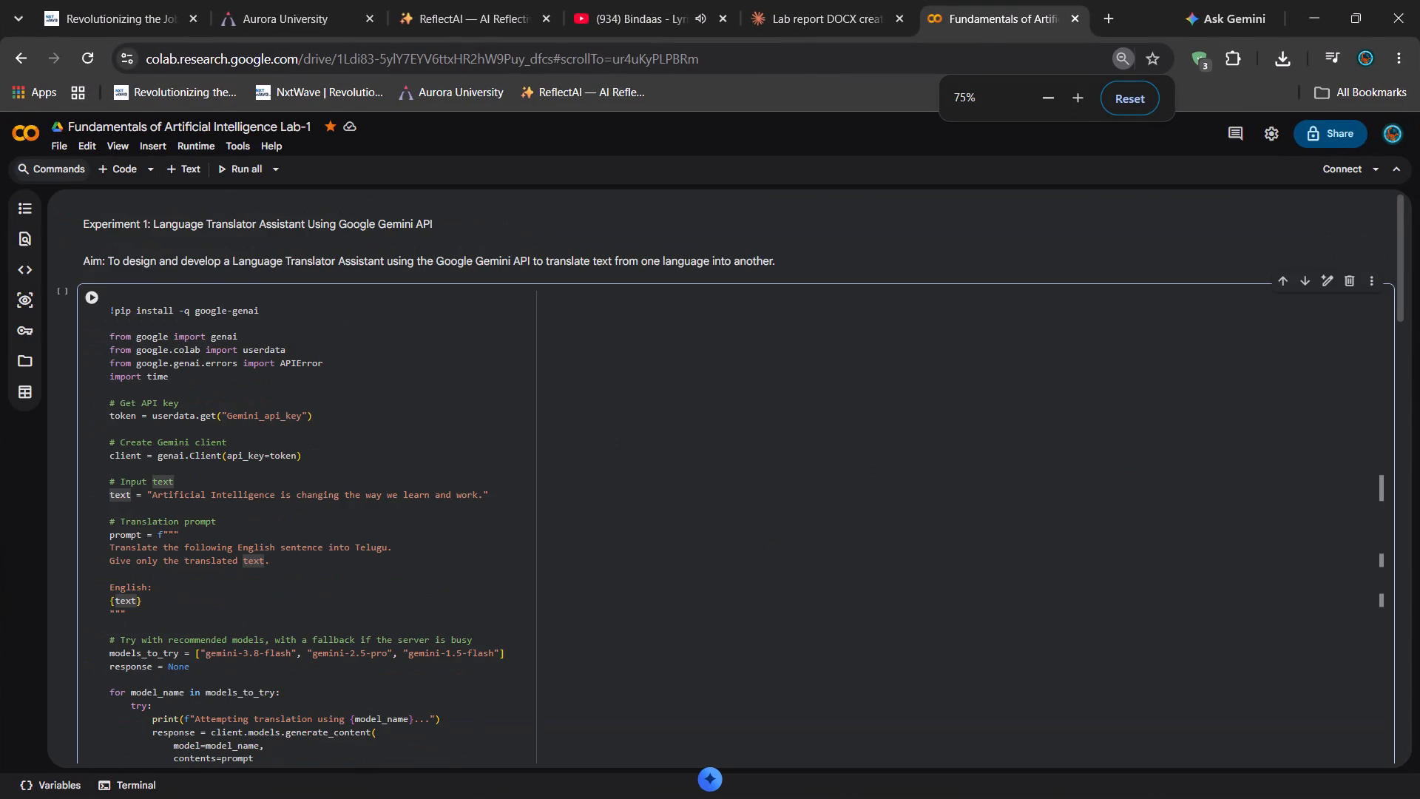
pyautogui.scroll(-6, 581, 465)
pyautogui.hotkey('ctrl', '+')
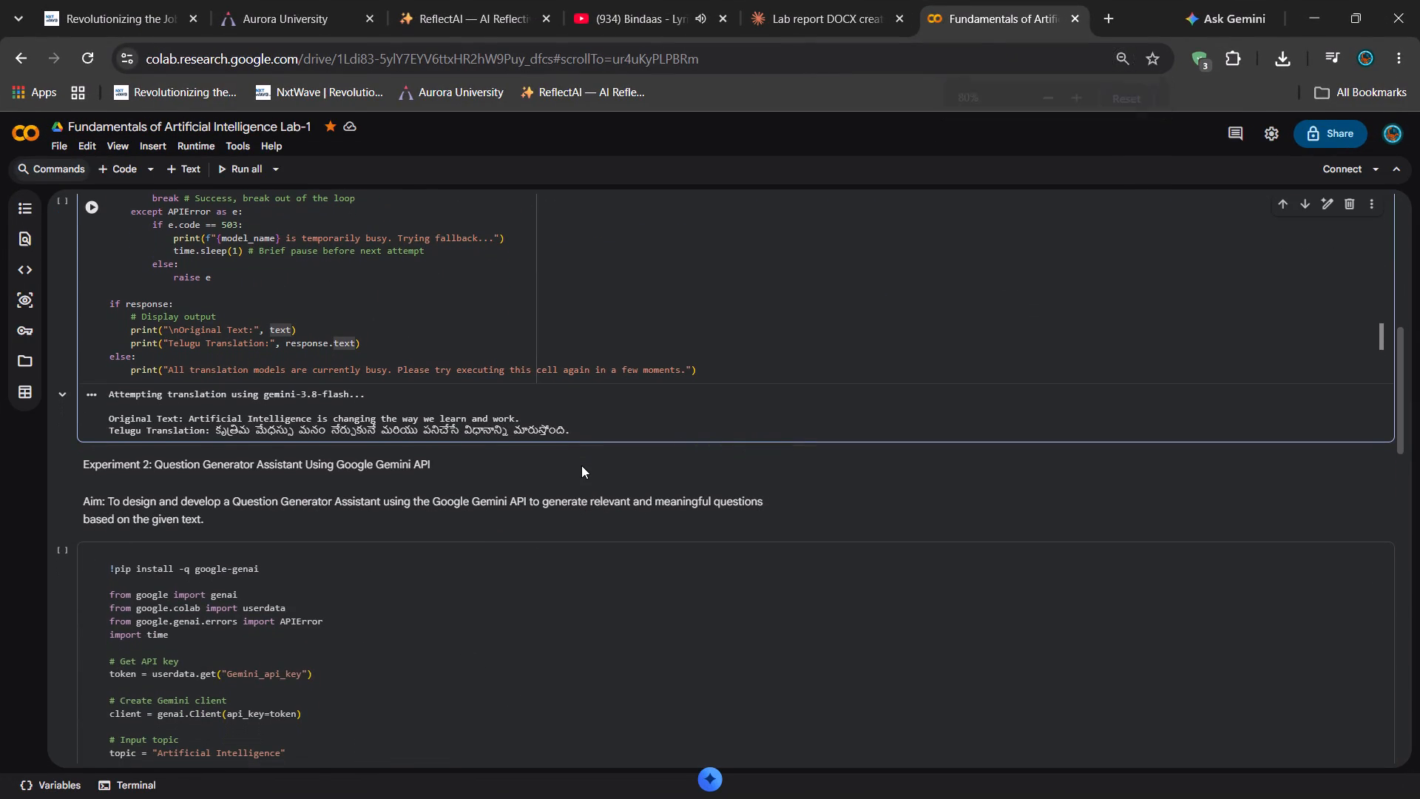
pyautogui.hotkey('ctrl', '+')
pyautogui.hotkey('ctrl', '+')
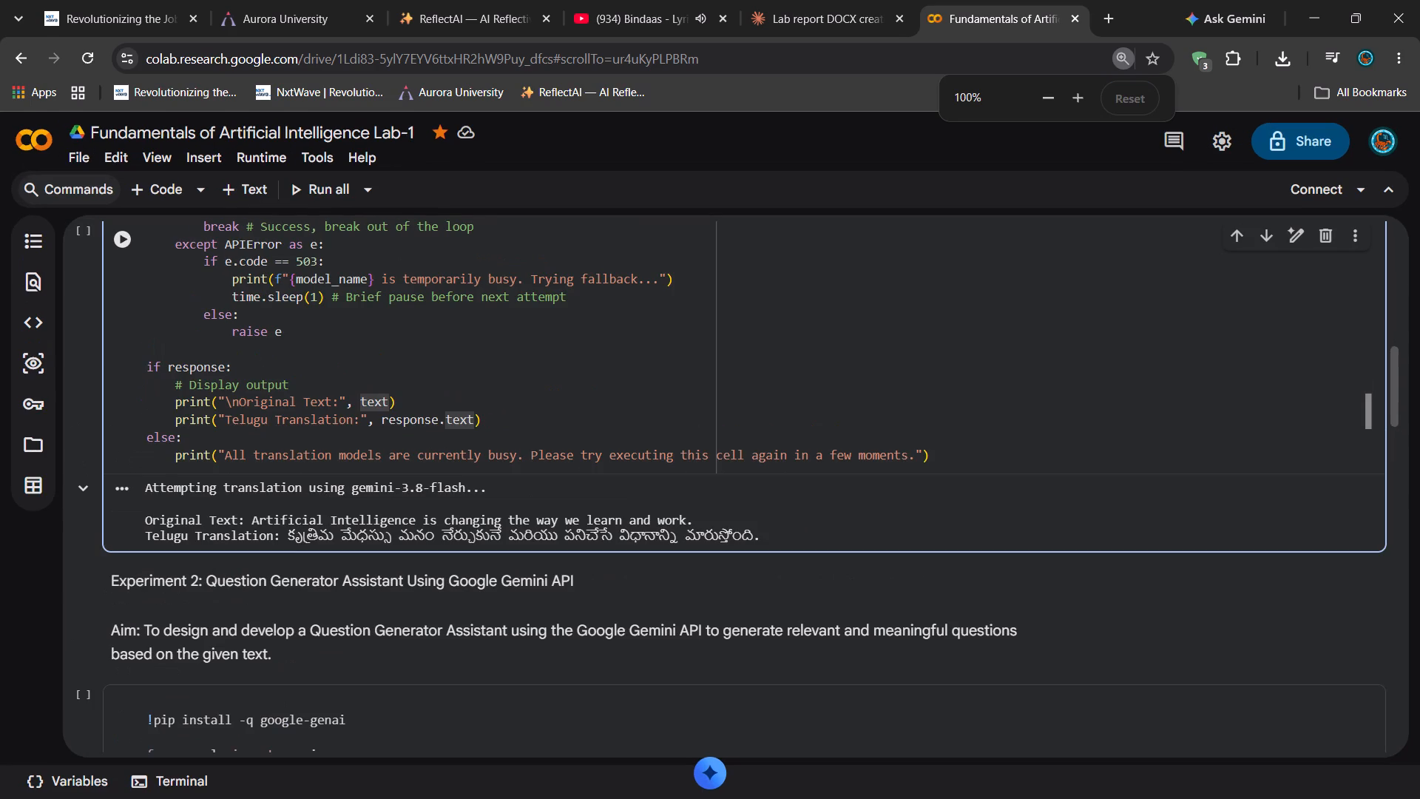
pyautogui.press('Print')
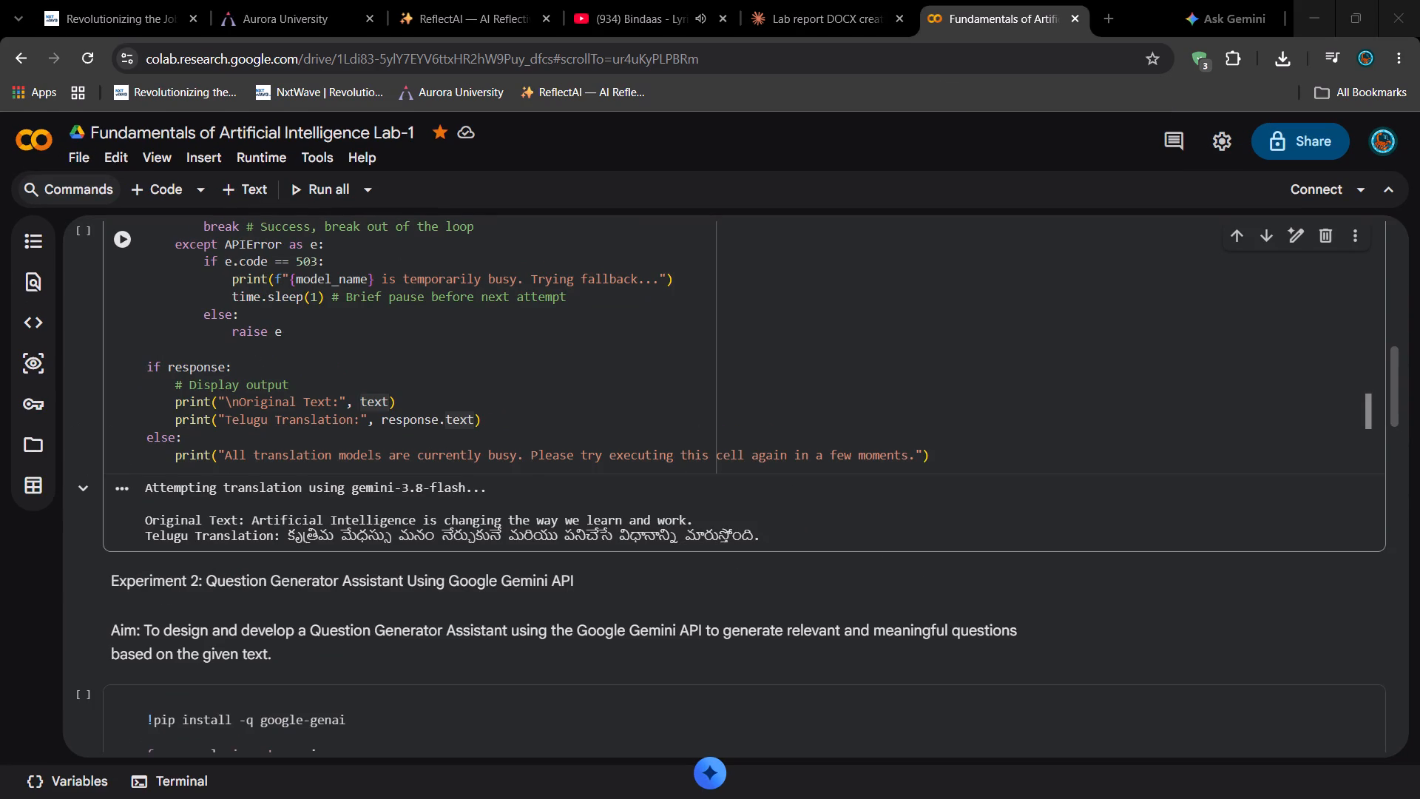
pyautogui.moveTo(60, 469); pyautogui.dragTo(1419, 638)
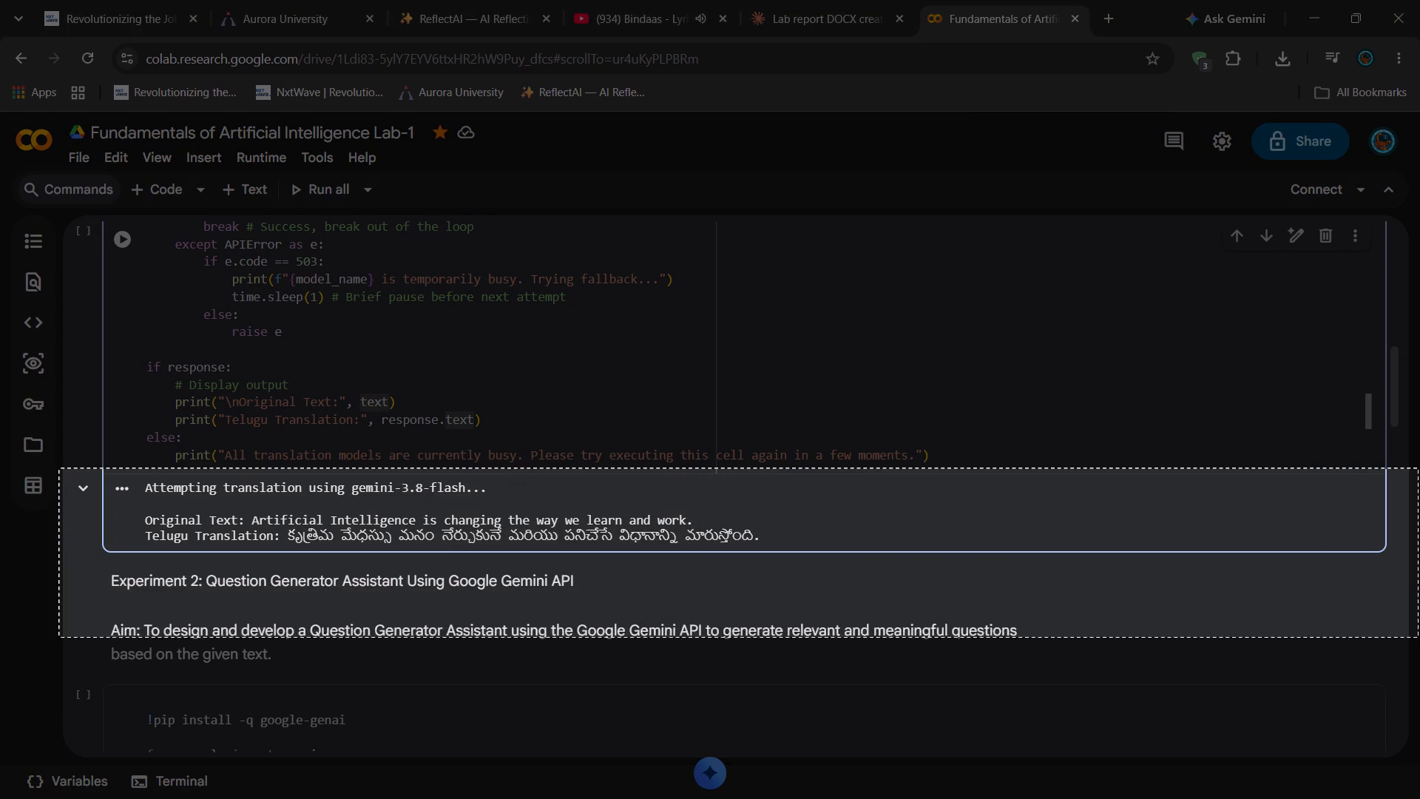
pyautogui.moveTo(1419, 638); pyautogui.dragTo(1419, 567)
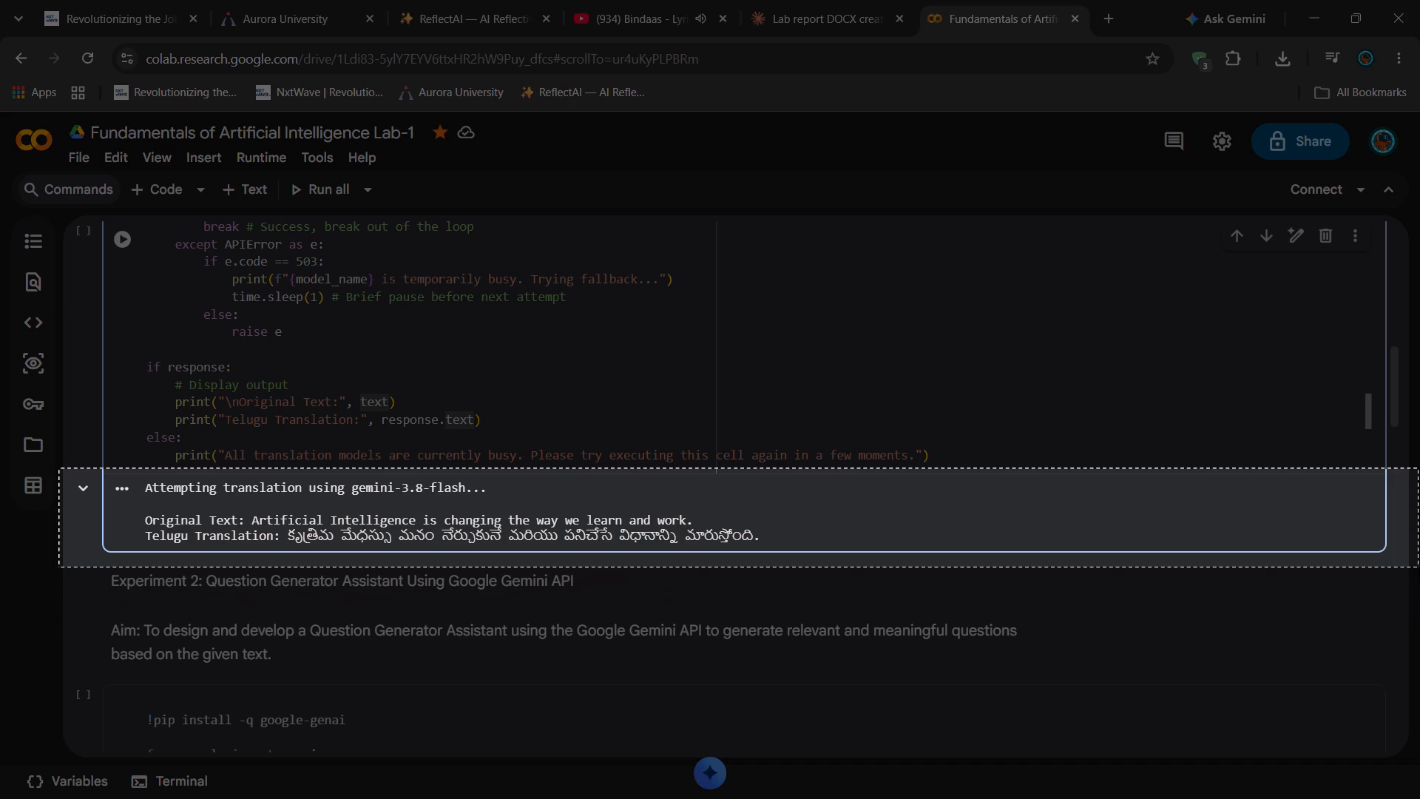
pyautogui.moveTo(1419, 567); pyautogui.dragTo(1390, 553)
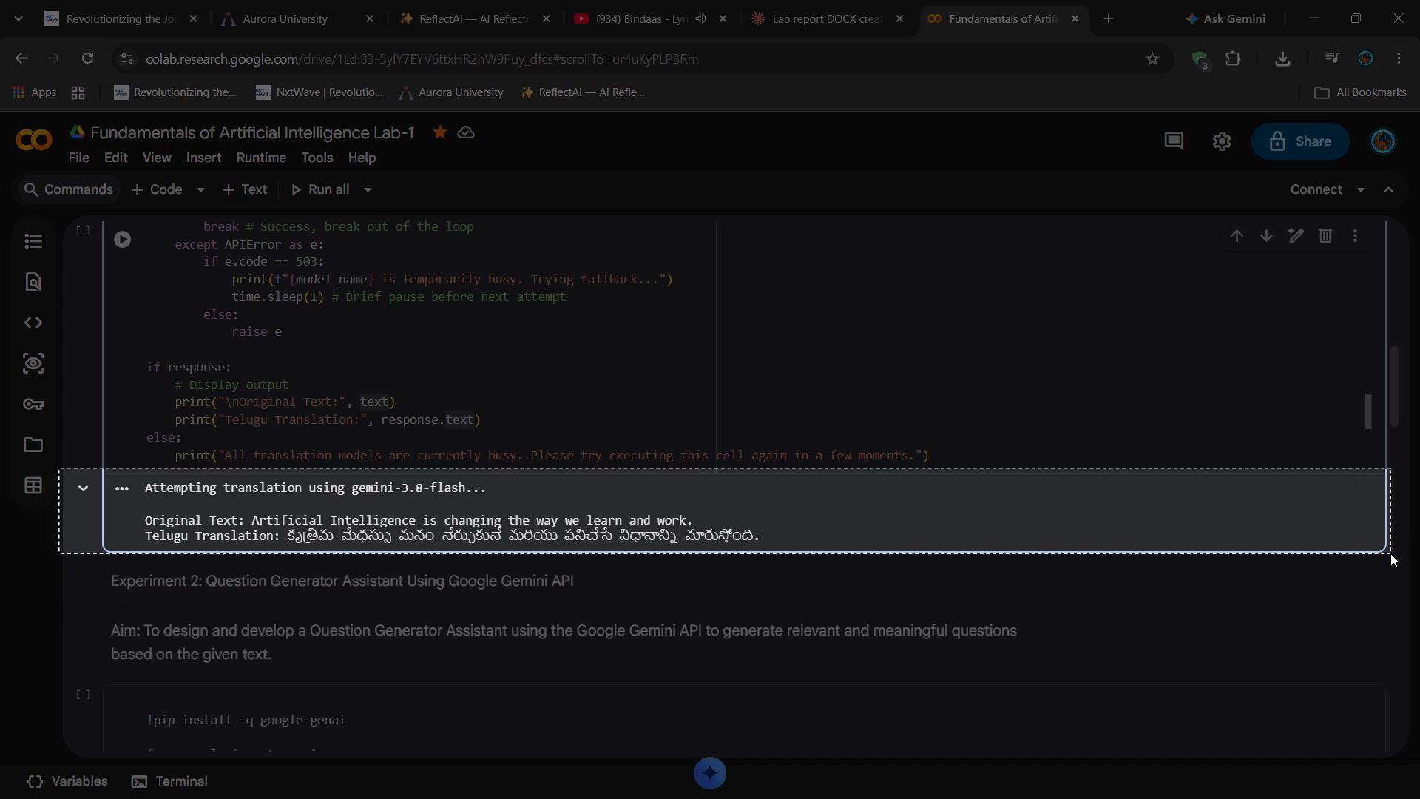
pyautogui.moveTo(1390, 553); pyautogui.dragTo(1389, 553)
# Switch to the Word report and paste the output screenshot under Question 1's Final Output heading.
pyautogui.click(887, 241)
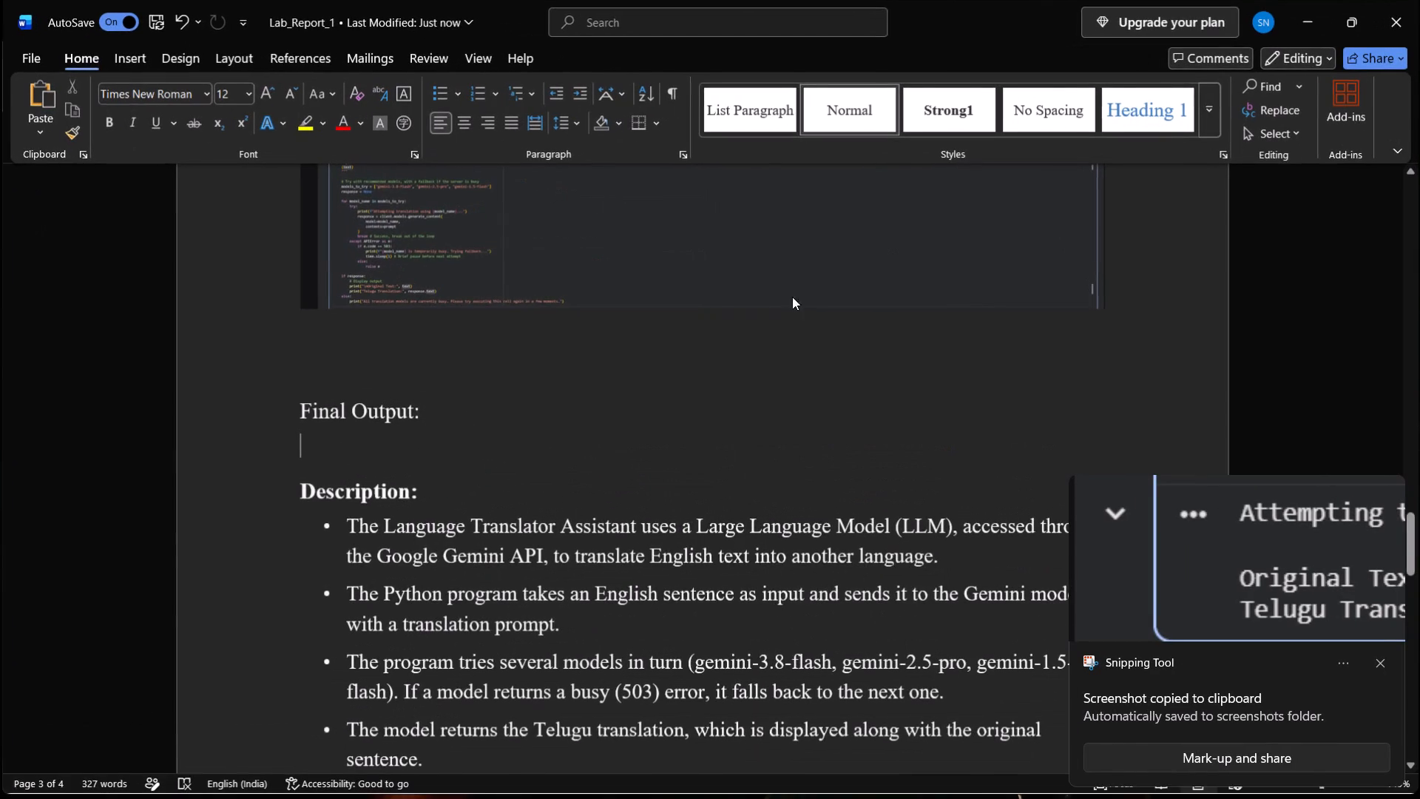
pyautogui.hotkey('ctrl', 'v')
# Place the insertion point on the first blank line under the Code heading of Question 2: Question Generator Assistant.
pyautogui.scroll(-2, 572, 505)
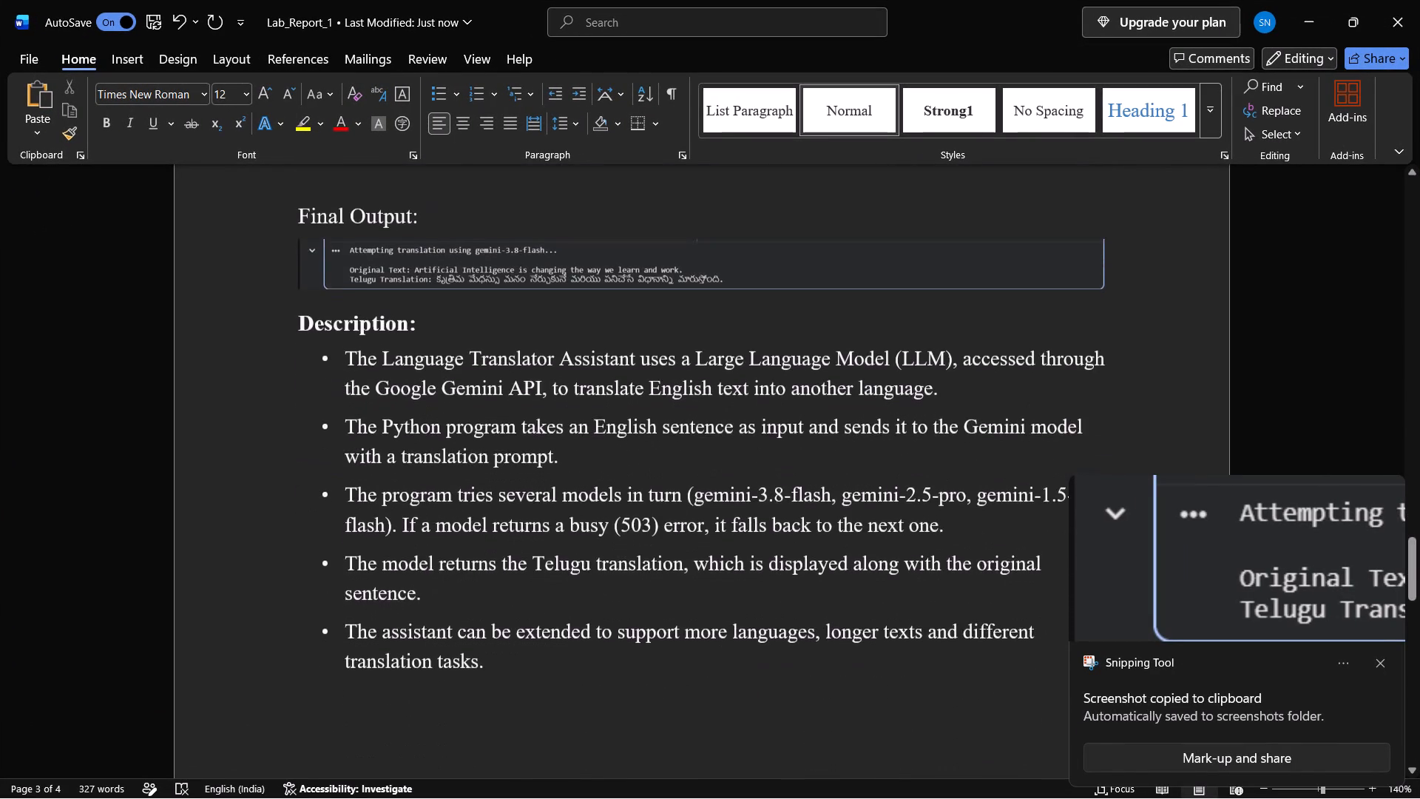
pyautogui.scroll(-3, 572, 505)
pyautogui.scroll(1, 572, 505)
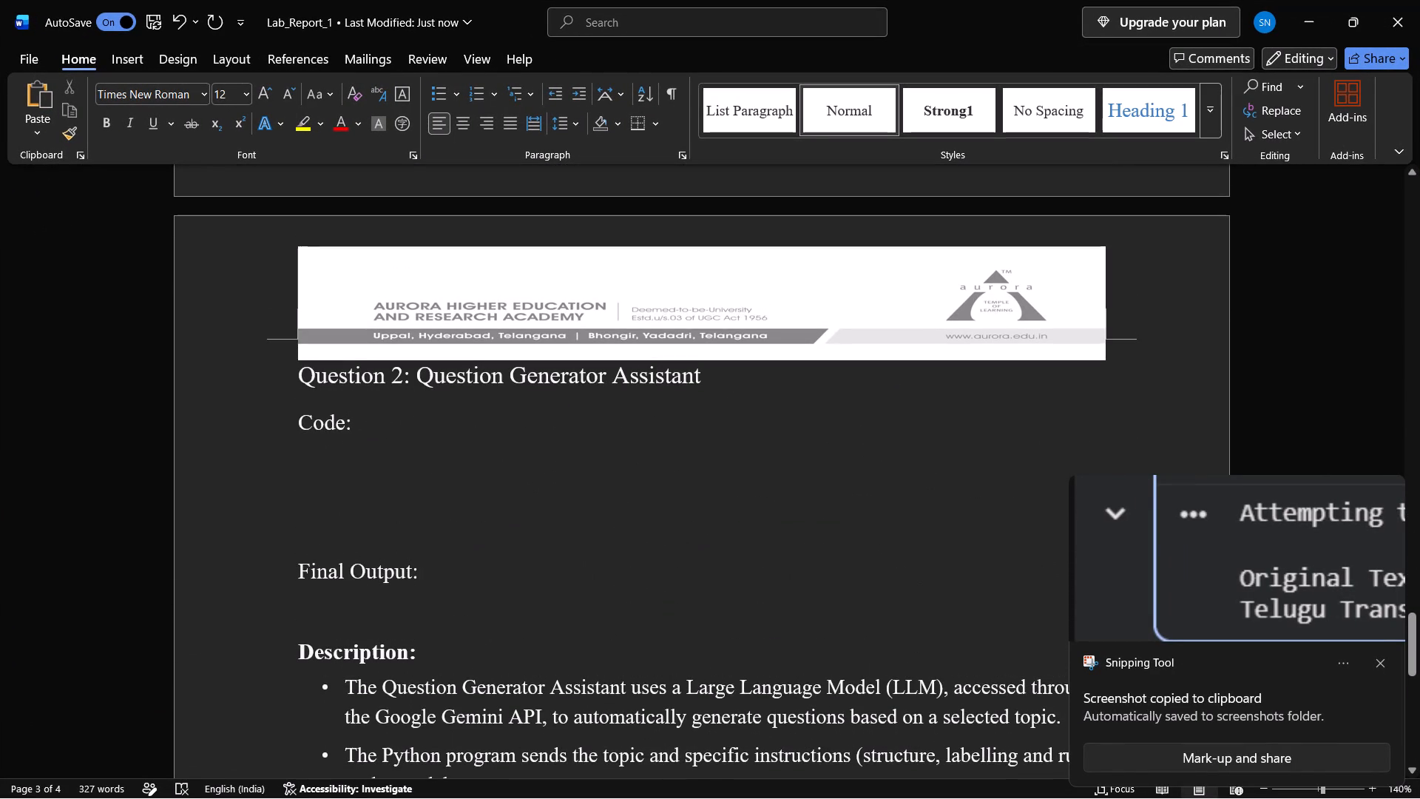
pyautogui.click(316, 460)
# Switch to the Colab notebook in Chrome and look through Experiment 2's code cell and its output at 80% page zoom.
pyautogui.click(822, 178)
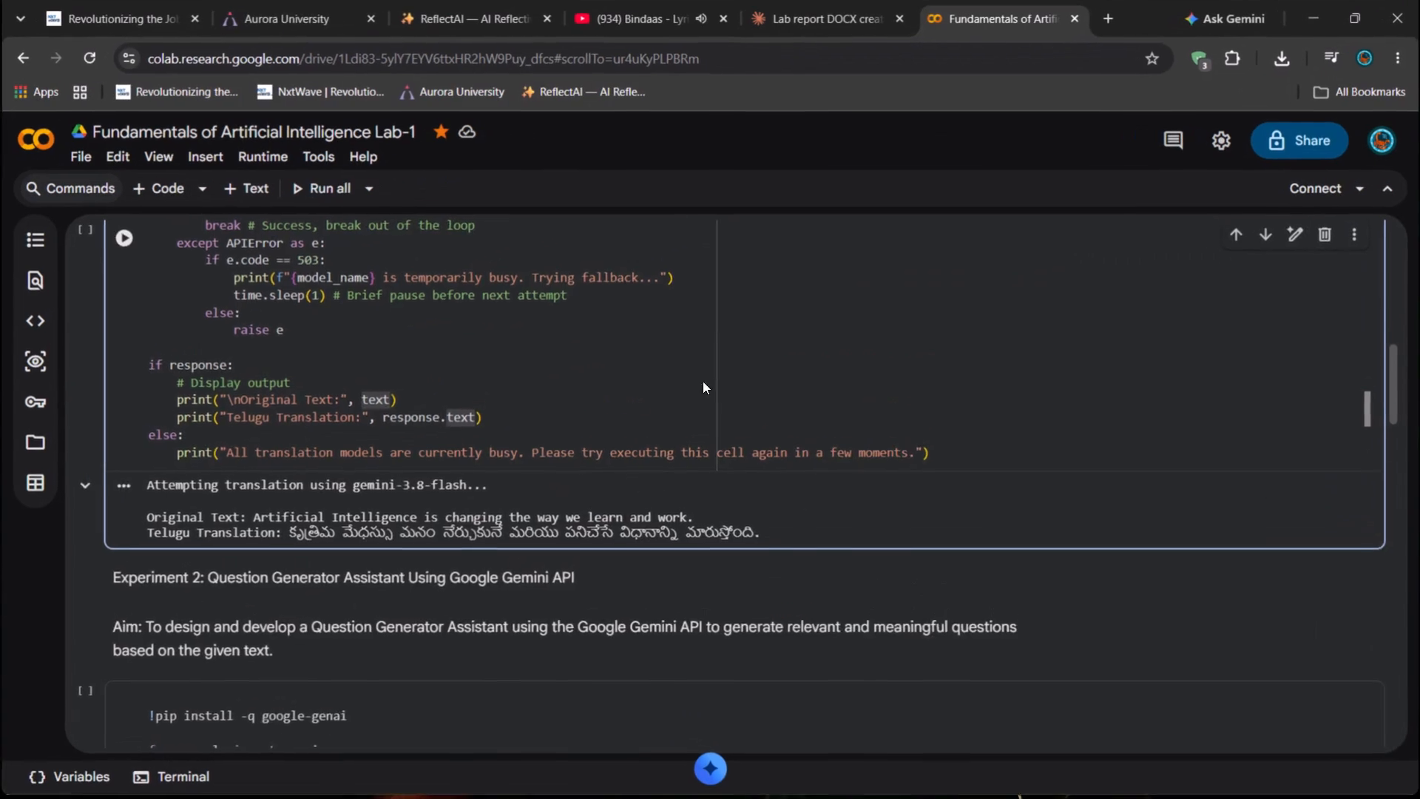
pyautogui.scroll(-4, 703, 381)
pyautogui.scroll(2, 703, 381)
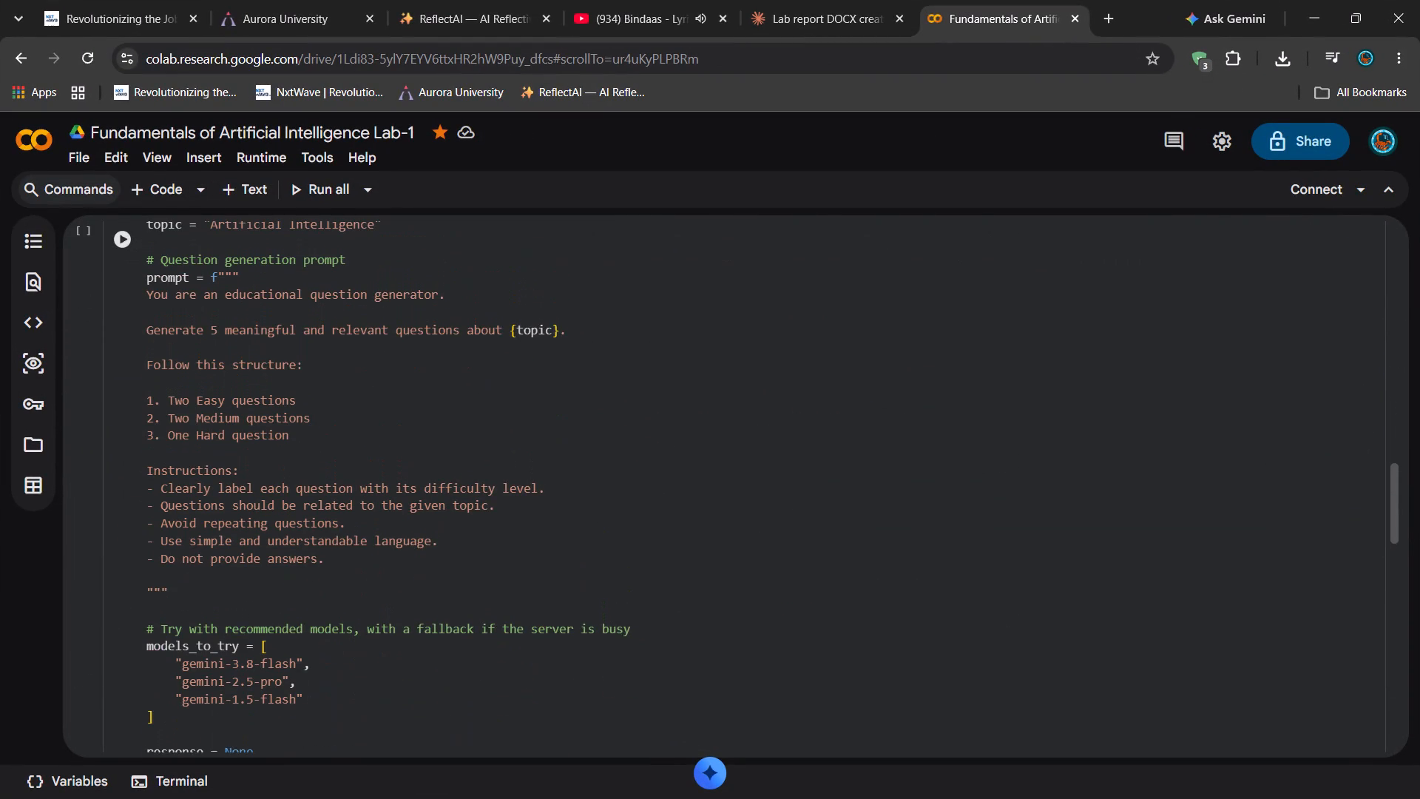
pyautogui.hotkey('ctrl', '-')
pyautogui.hotkey('ctrl', '-')
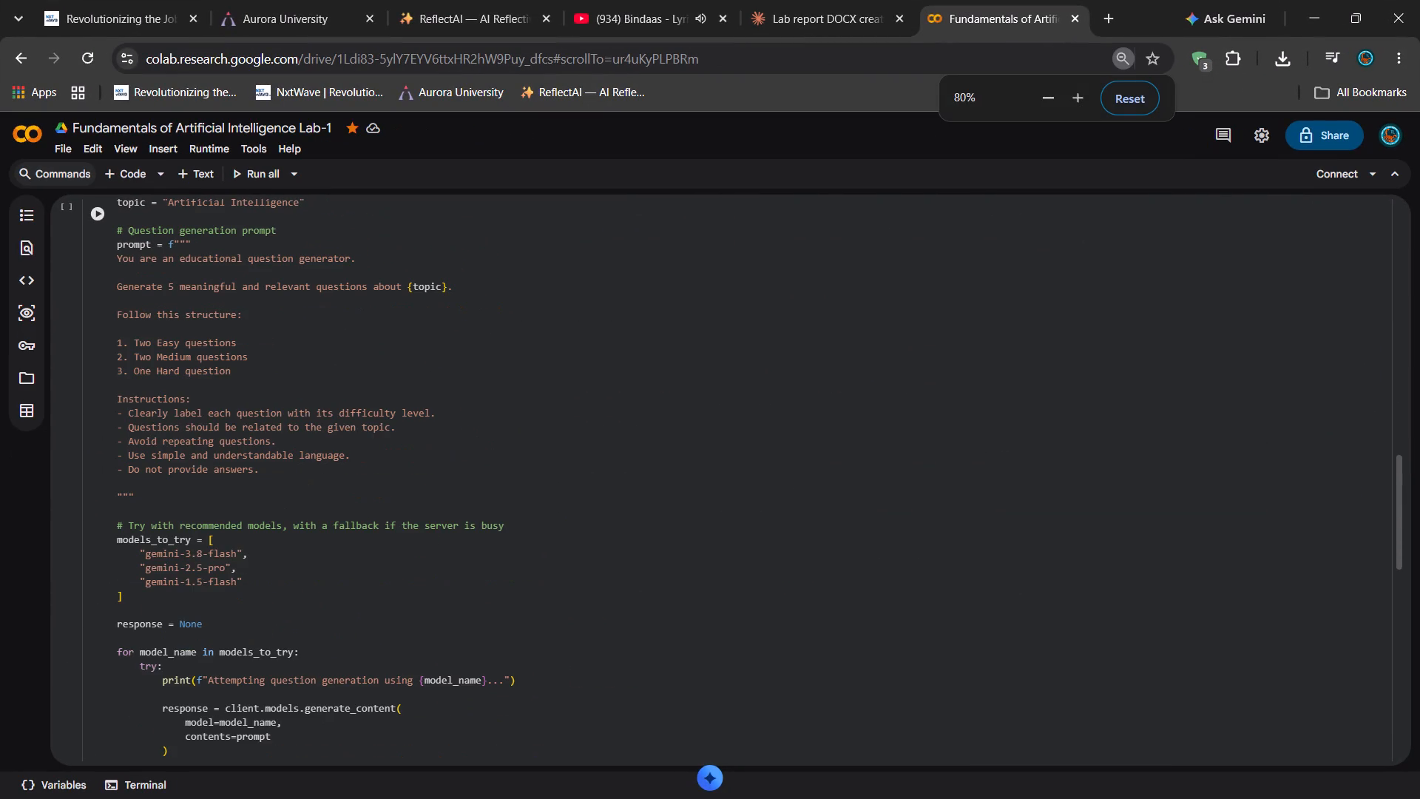
pyautogui.scroll(4, 703, 381)
pyautogui.scroll(-1, 703, 381)
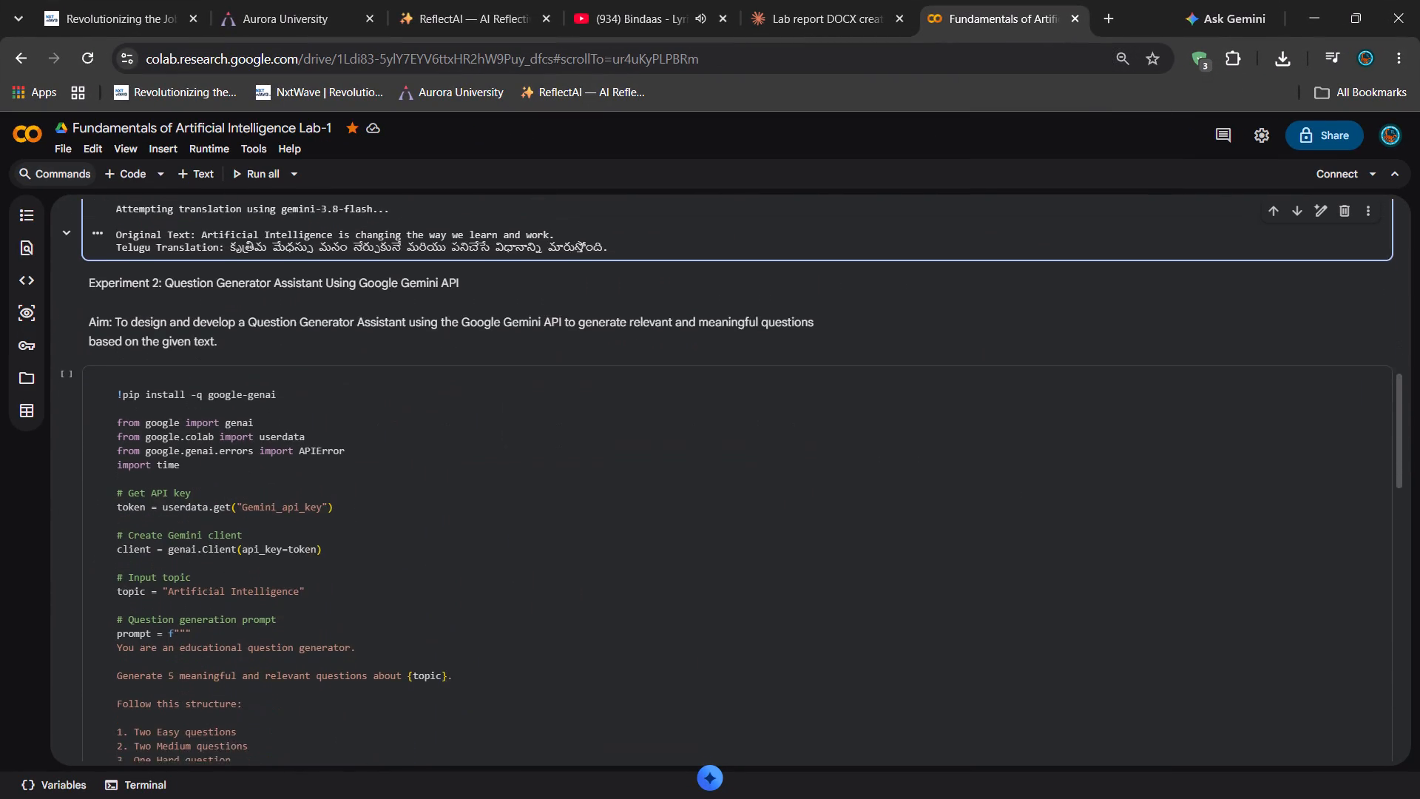
pyautogui.scroll(-2, 703, 381)
pyautogui.scroll(2, 703, 381)
pyautogui.scroll(-1, 703, 381)
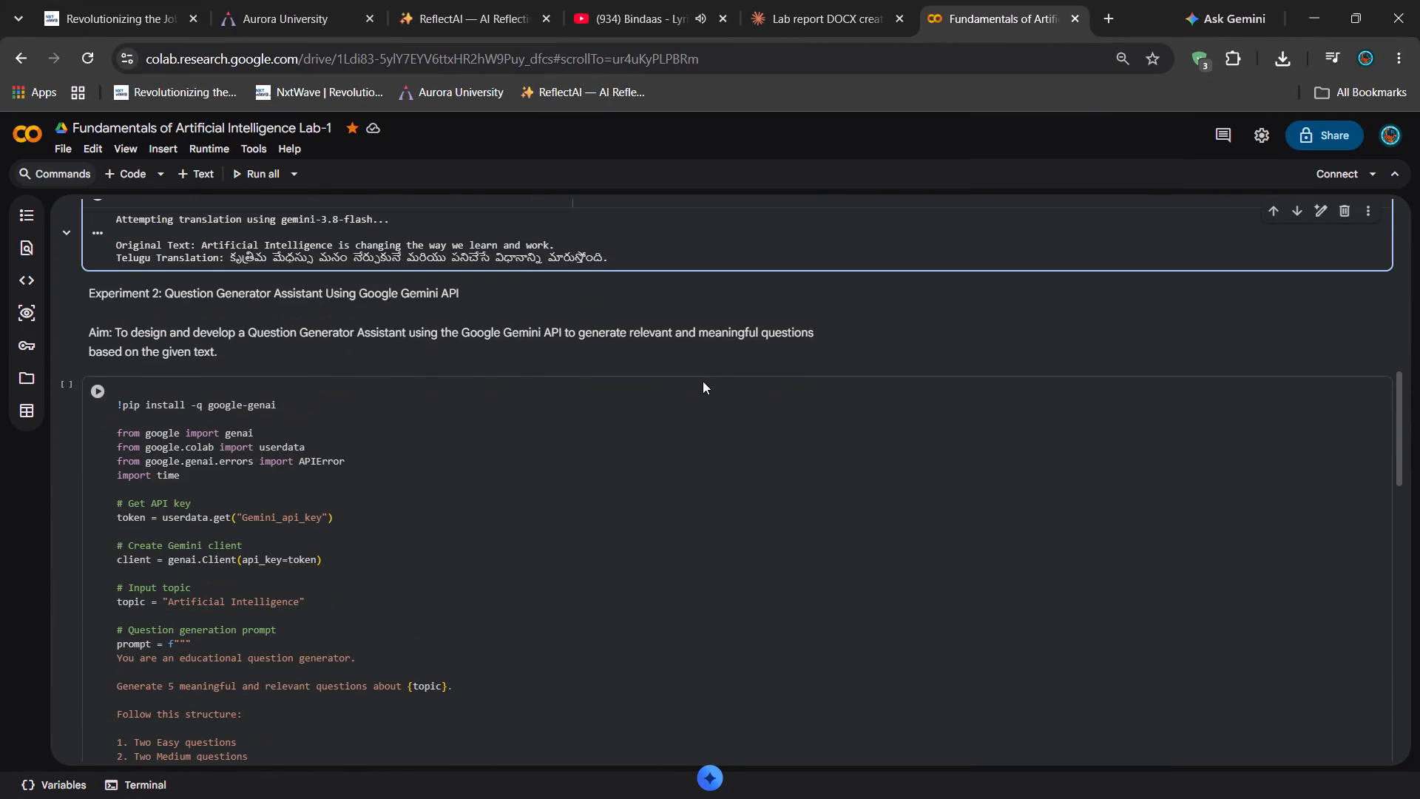
pyautogui.click(1003, 335)
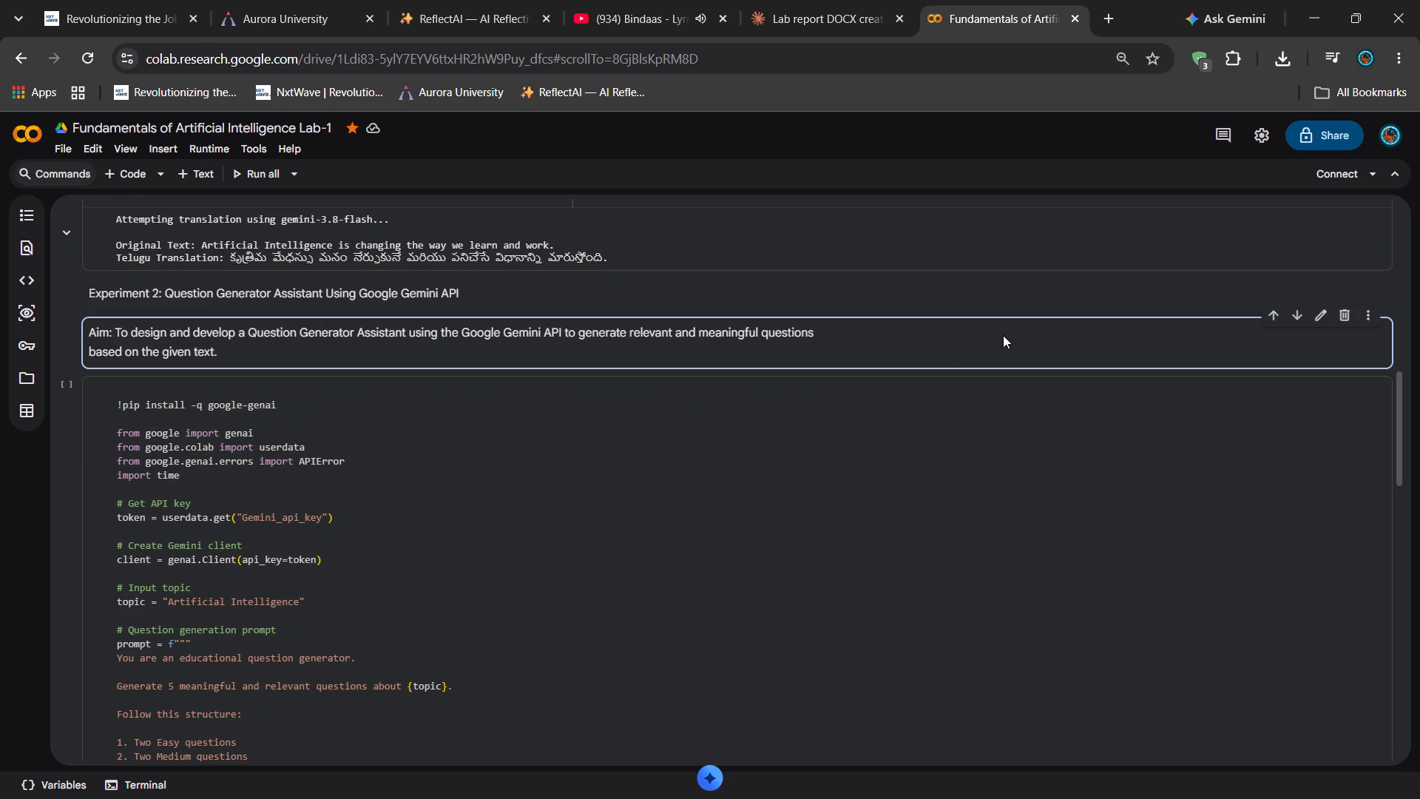
pyautogui.scroll(-4, 842, 400)
pyautogui.doubleClick(835, 443)
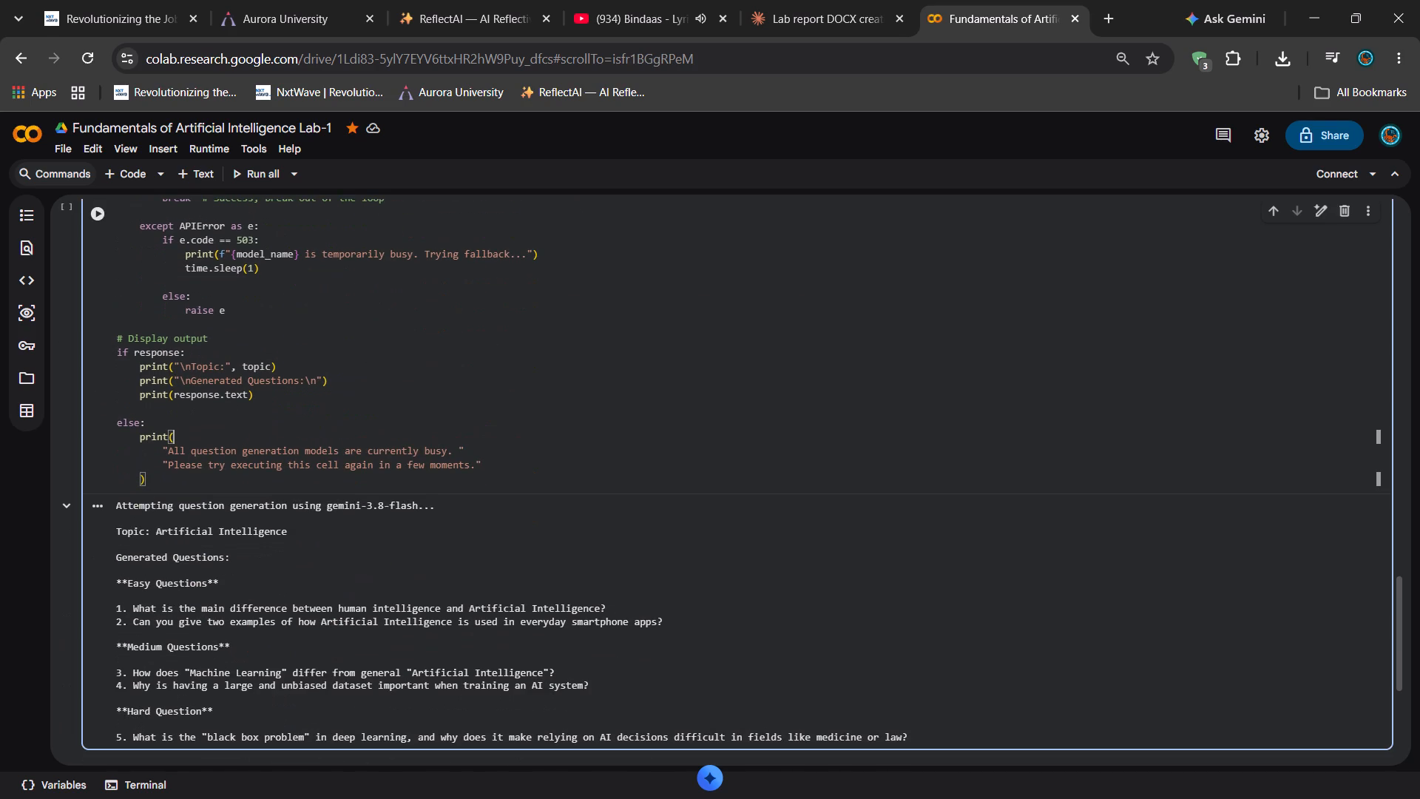
pyautogui.click(835, 443)
pyautogui.scroll(-5, 835, 443)
pyautogui.click(882, 567)
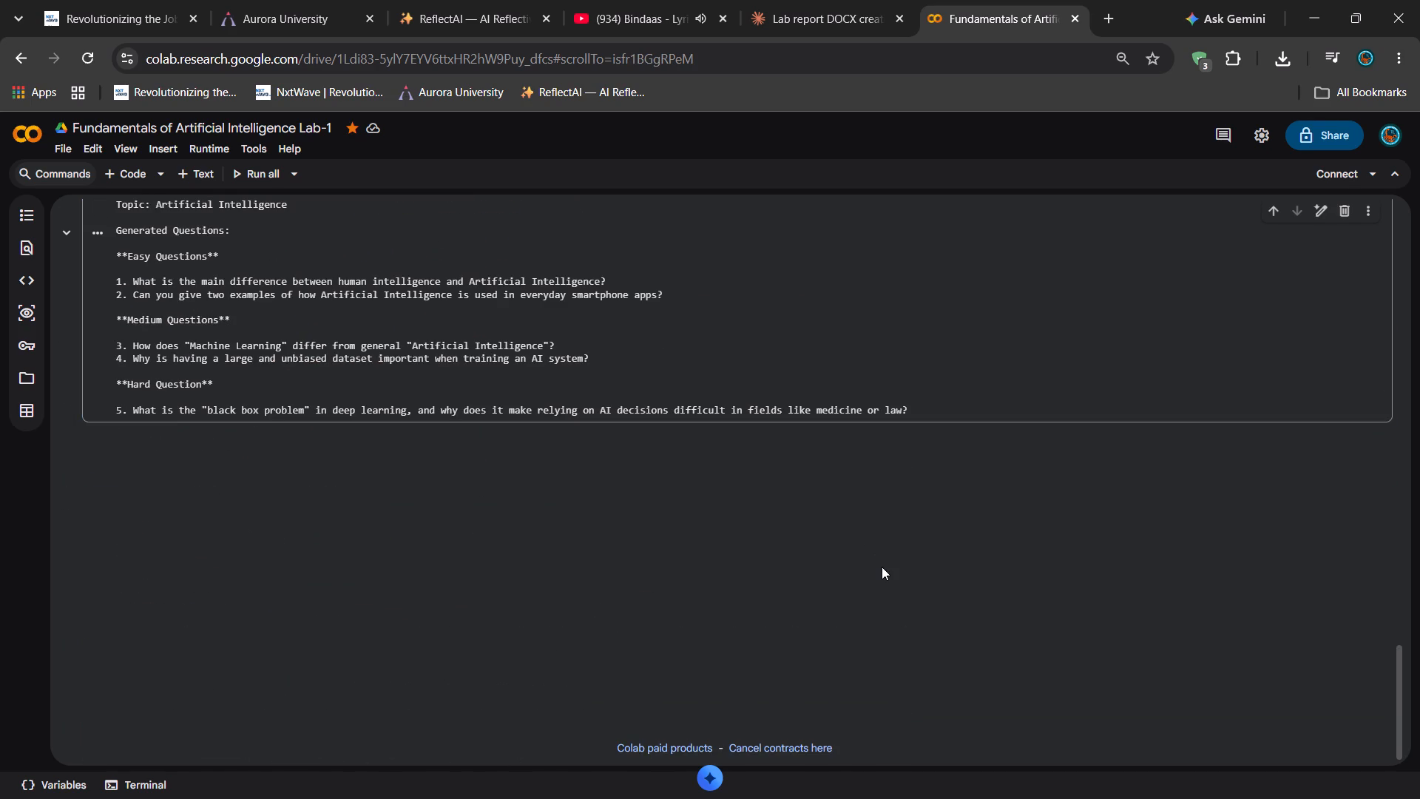
pyautogui.scroll(7, 882, 567)
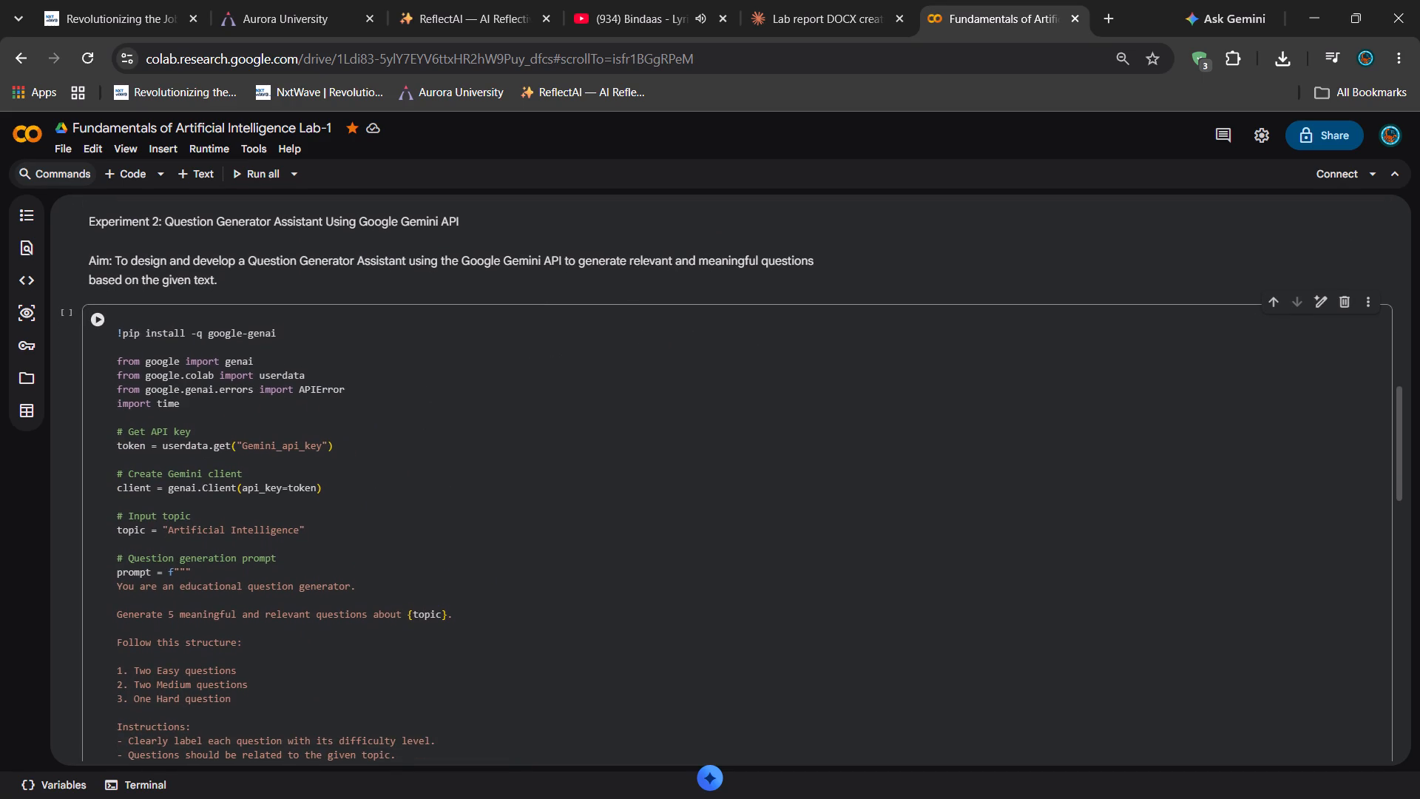
# Set the page zoom to 67% and capture the notebook page area showing Experiment 2's heading, aim and first part of the code.
pyautogui.hotkey('ctrl', '-')
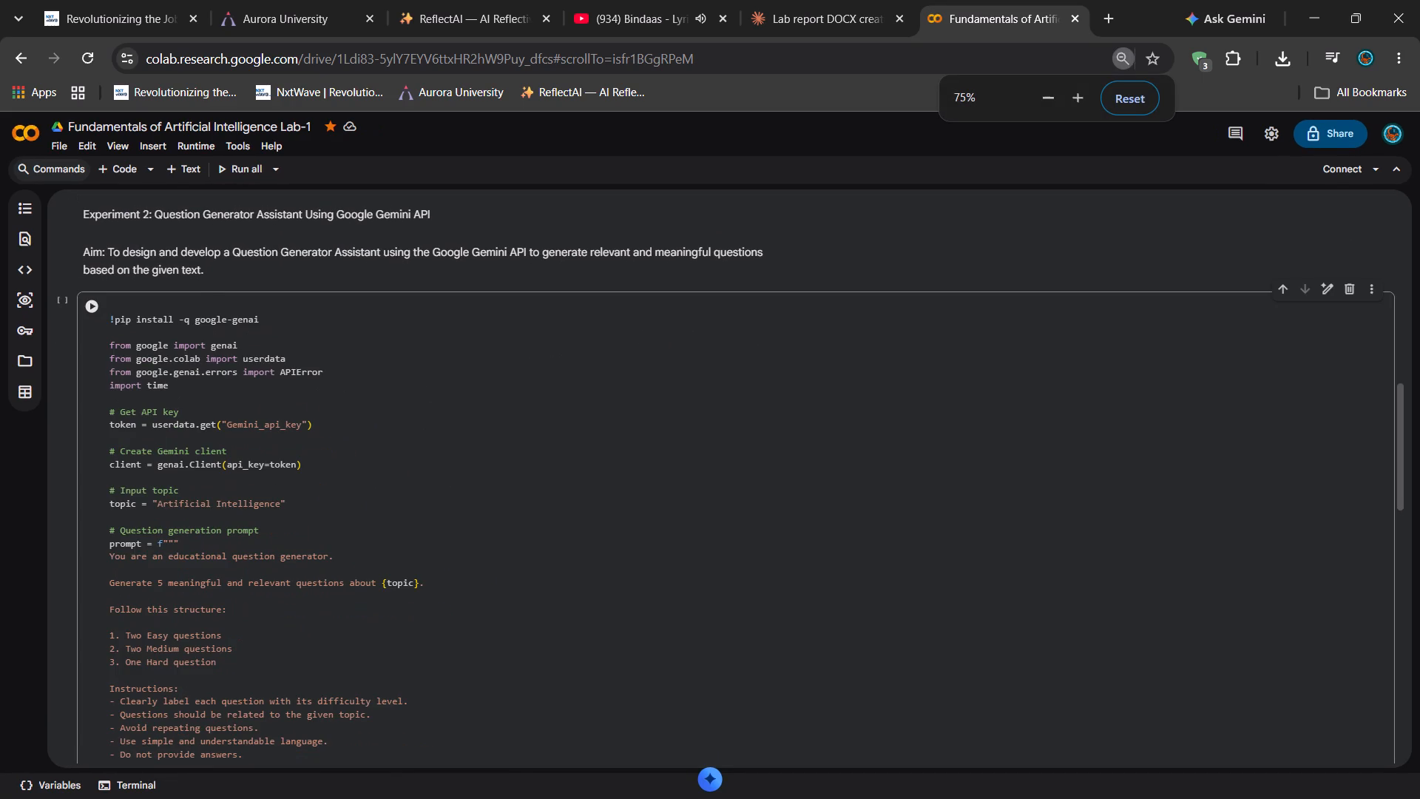
pyautogui.hotkey('ctrl', '-')
pyautogui.hotkey('ctrl', '-')
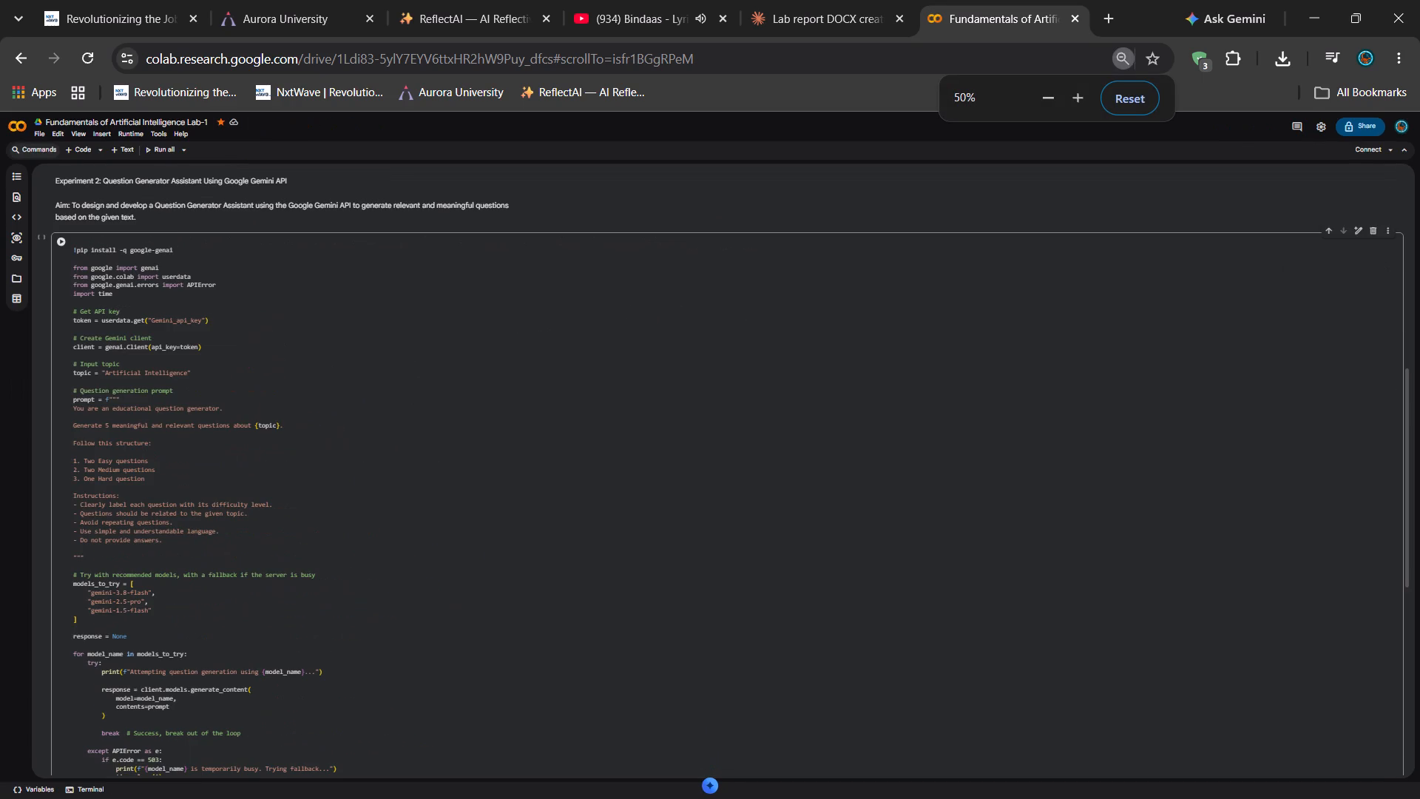
pyautogui.hotkey('ctrl', '+')
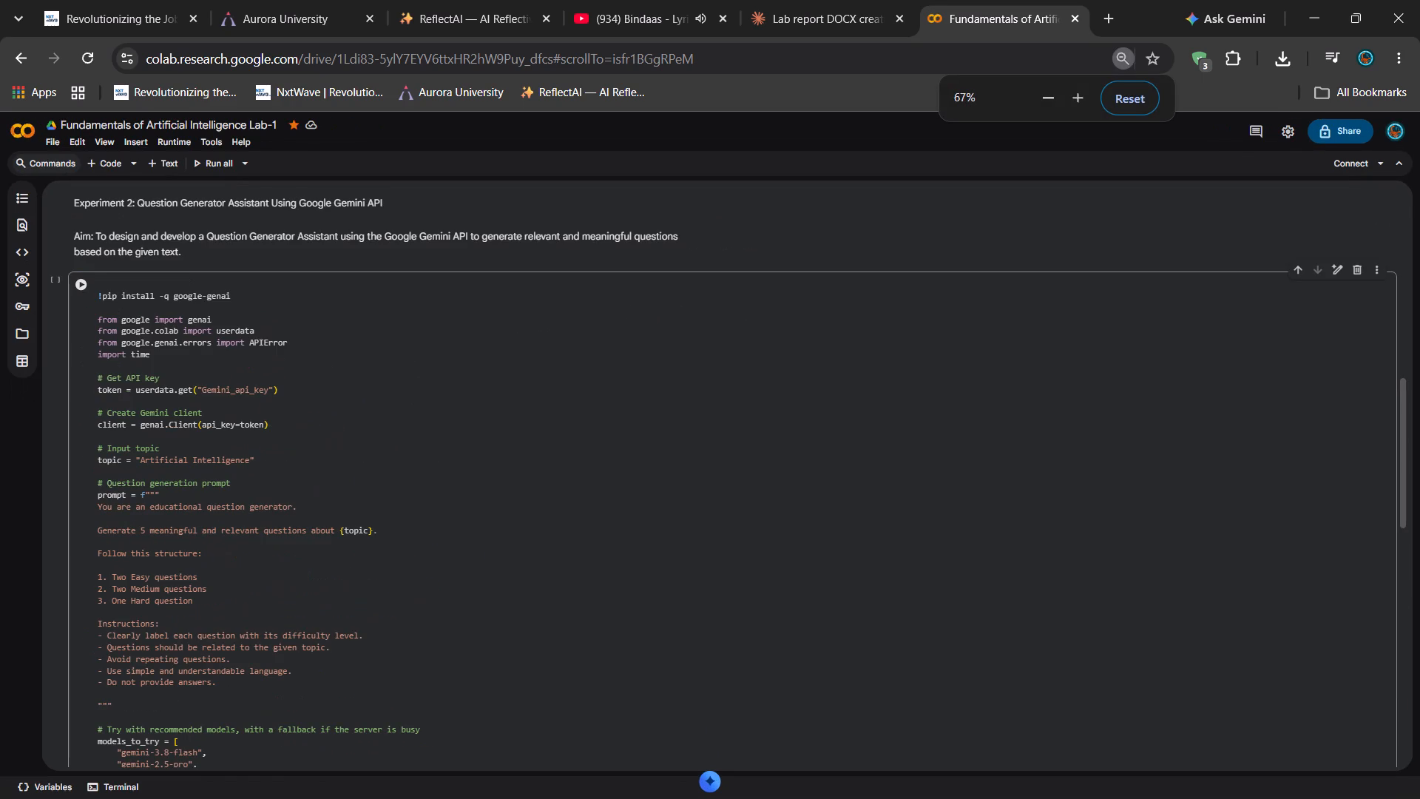
pyautogui.press('Print')
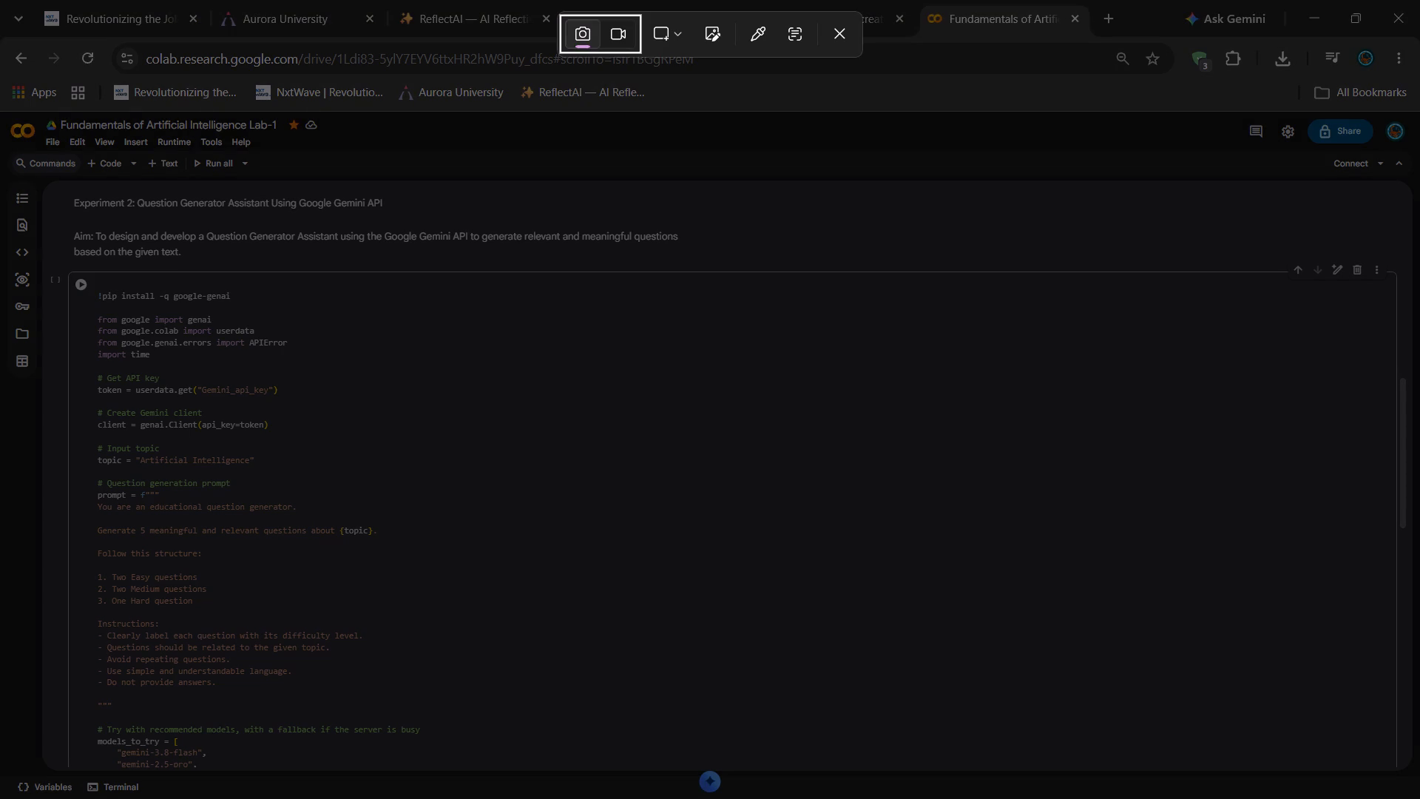
pyautogui.moveTo(0, 110); pyautogui.dragTo(1419, 794)
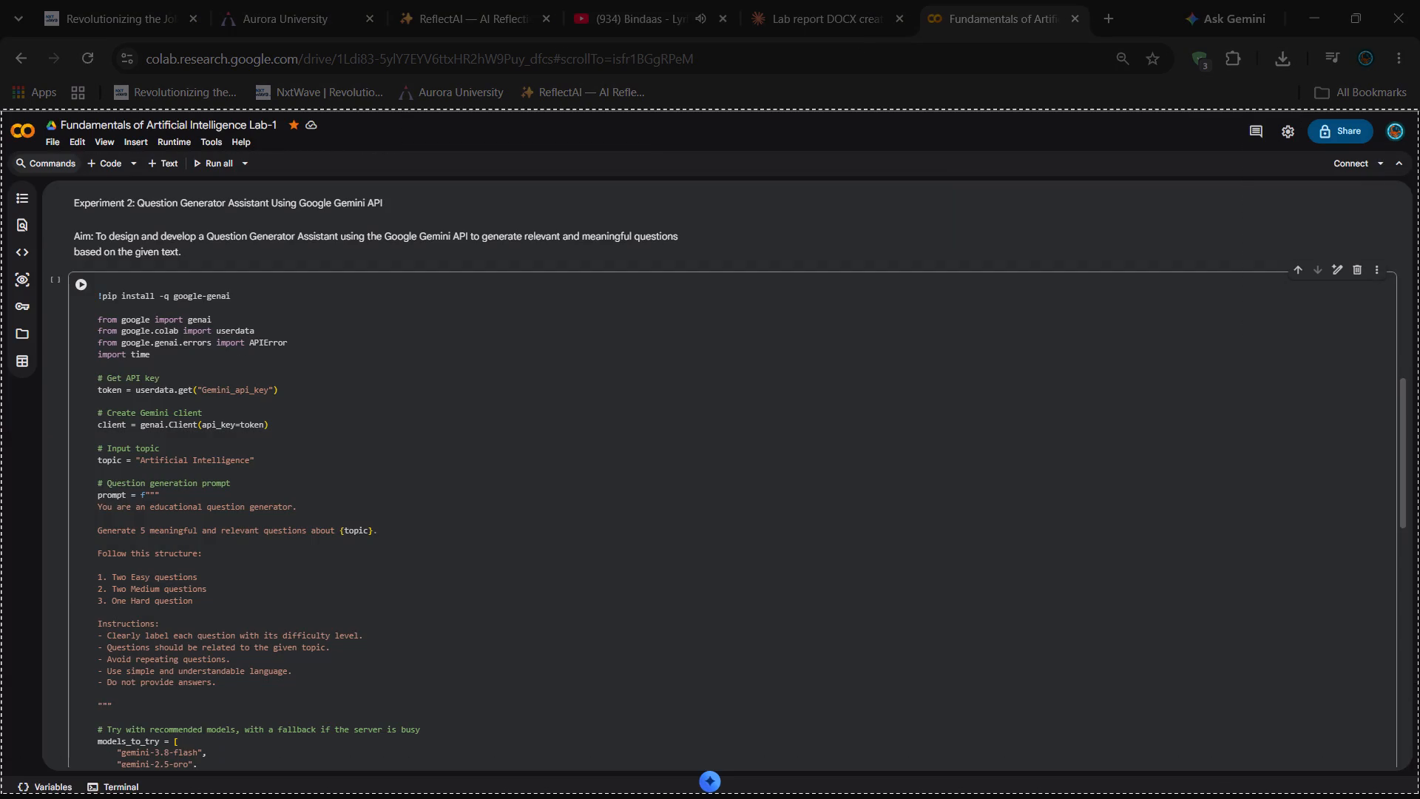
pyautogui.moveTo(1419, 794); pyautogui.dragTo(1419, 798)
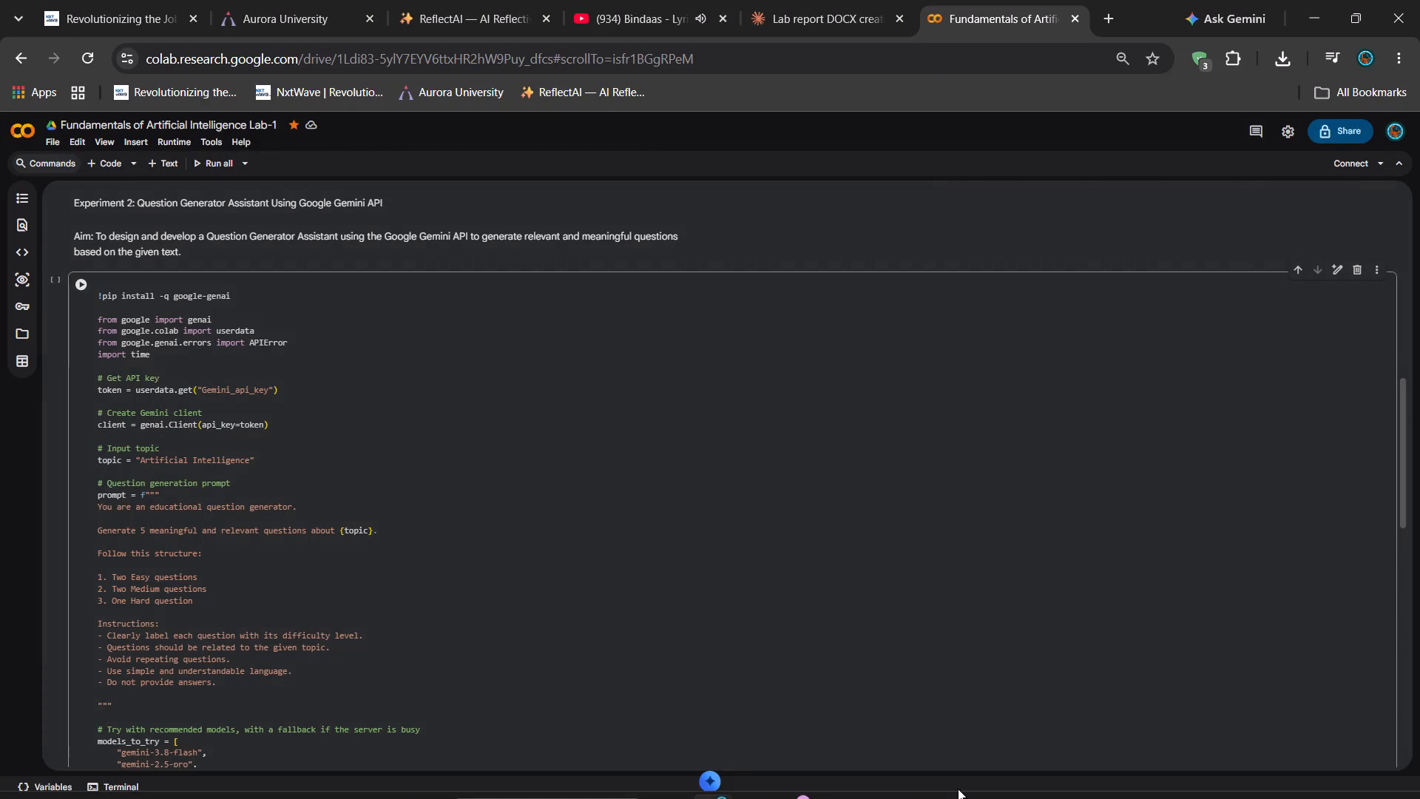
# Switch to the Word report and paste the first code screenshot under Question 2's Code heading.
pyautogui.click(964, 793)
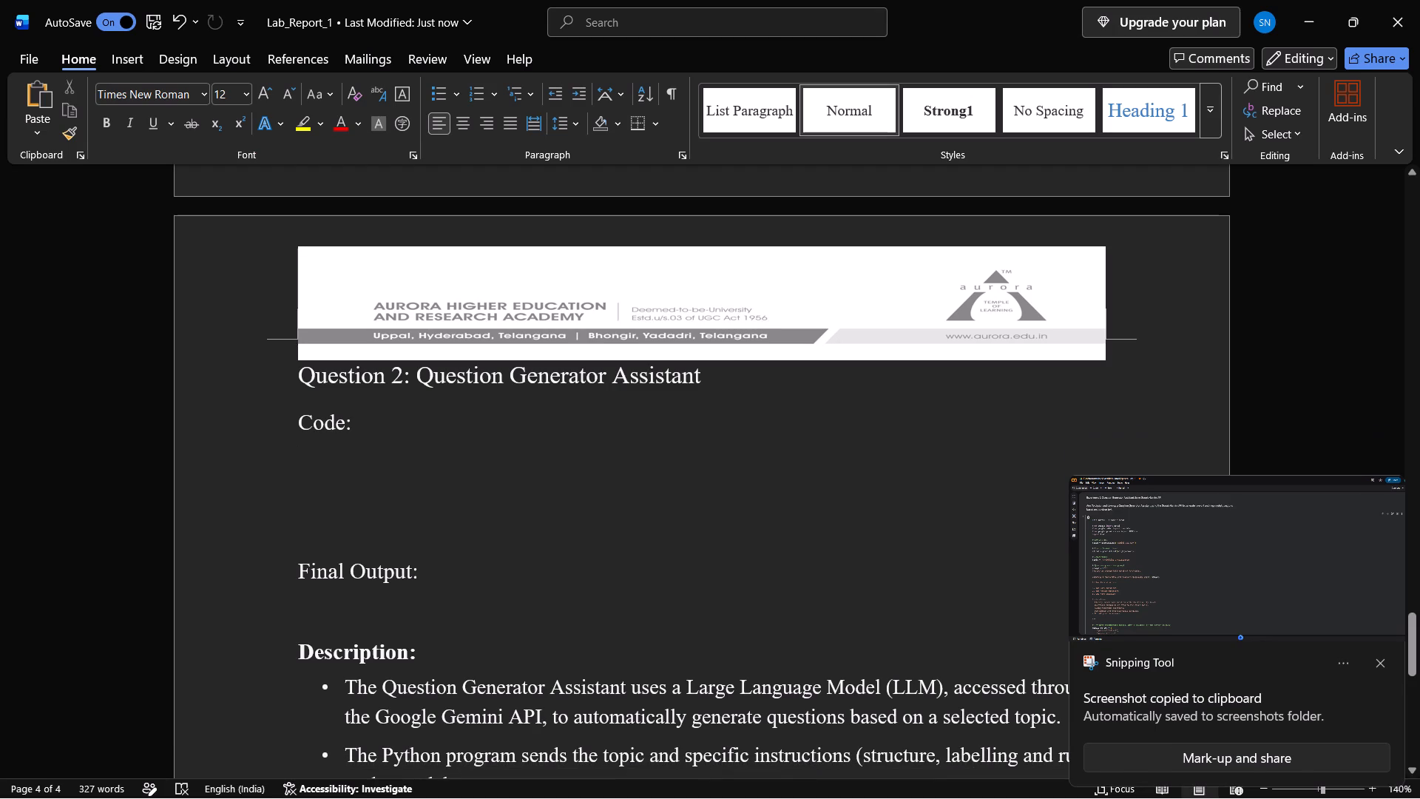
pyautogui.hotkey('ctrl', 'v')
# Switch to the Colab notebook in Chrome and capture the rest of Experiment 2's code, from the prompt's Instructions to the final print statement.
pyautogui.click(853, 216)
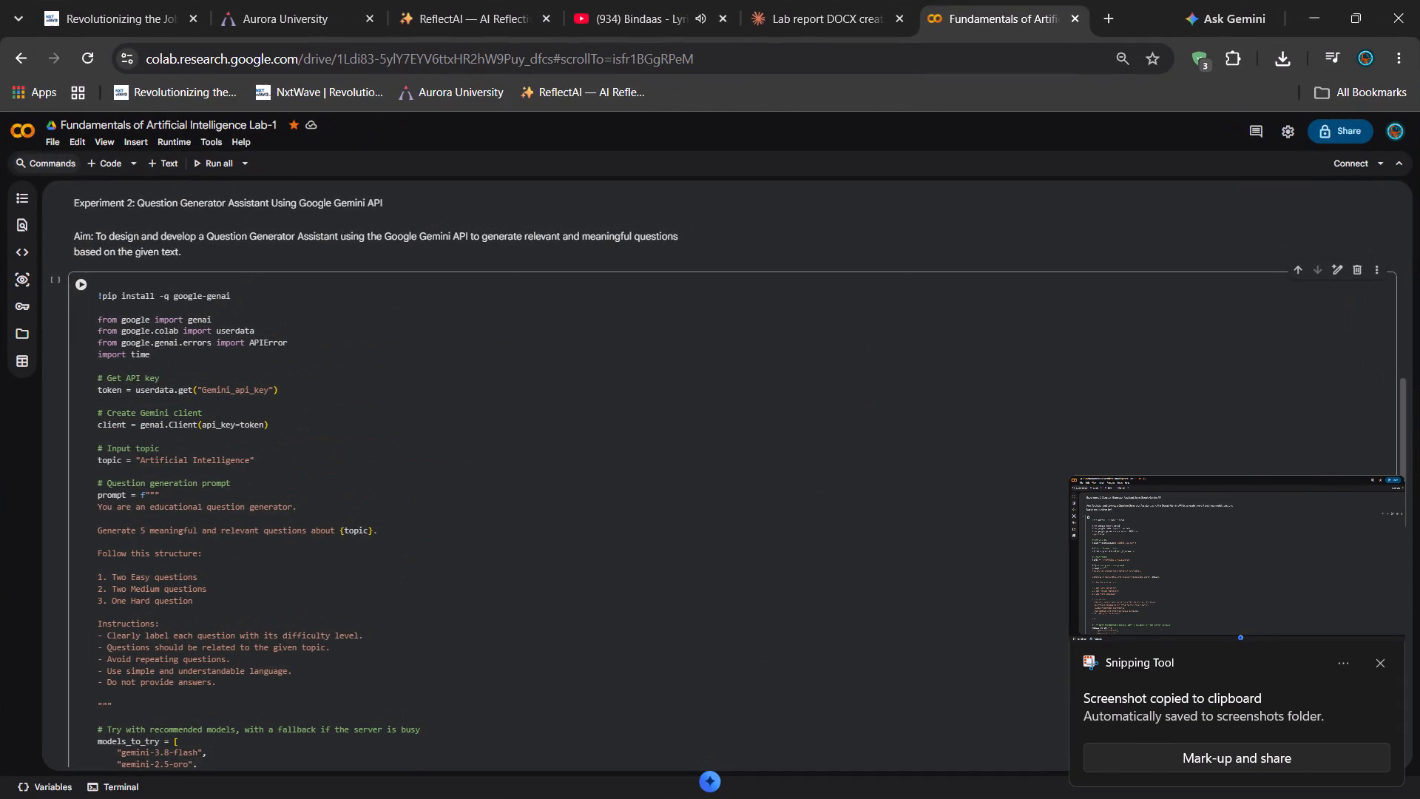
pyautogui.click(1381, 659)
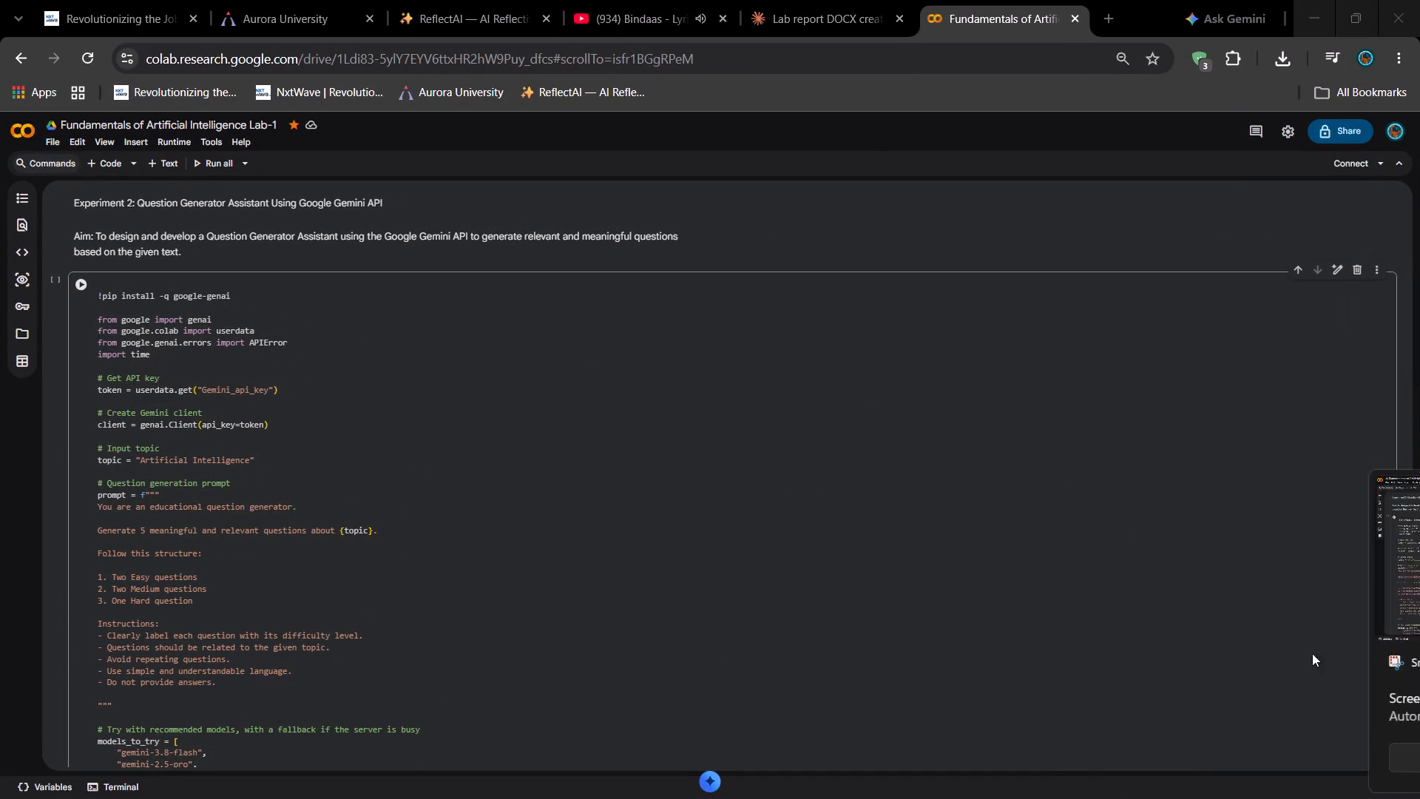
pyautogui.scroll(-6, 1025, 623)
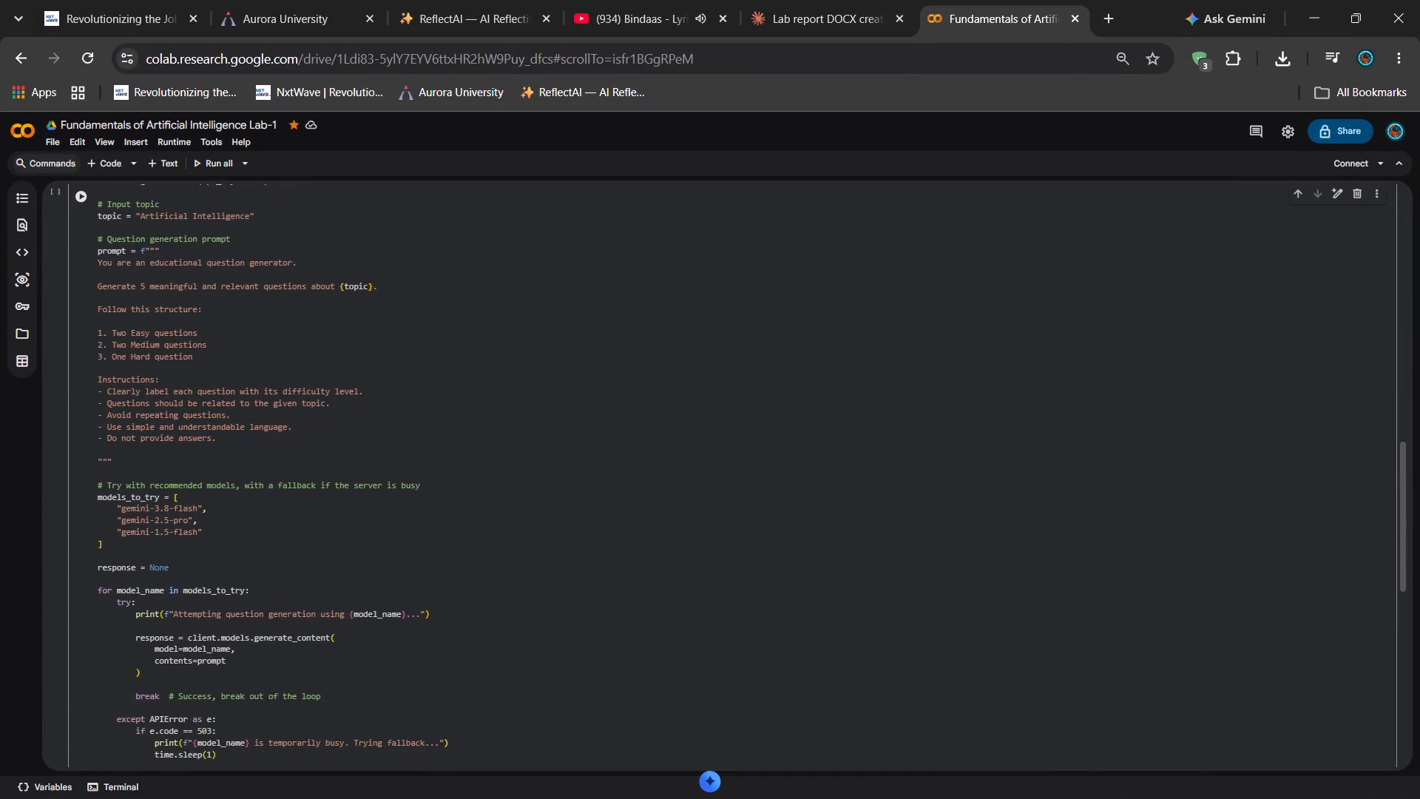
pyautogui.scroll(-1, 1025, 623)
pyautogui.scroll(1, 1025, 623)
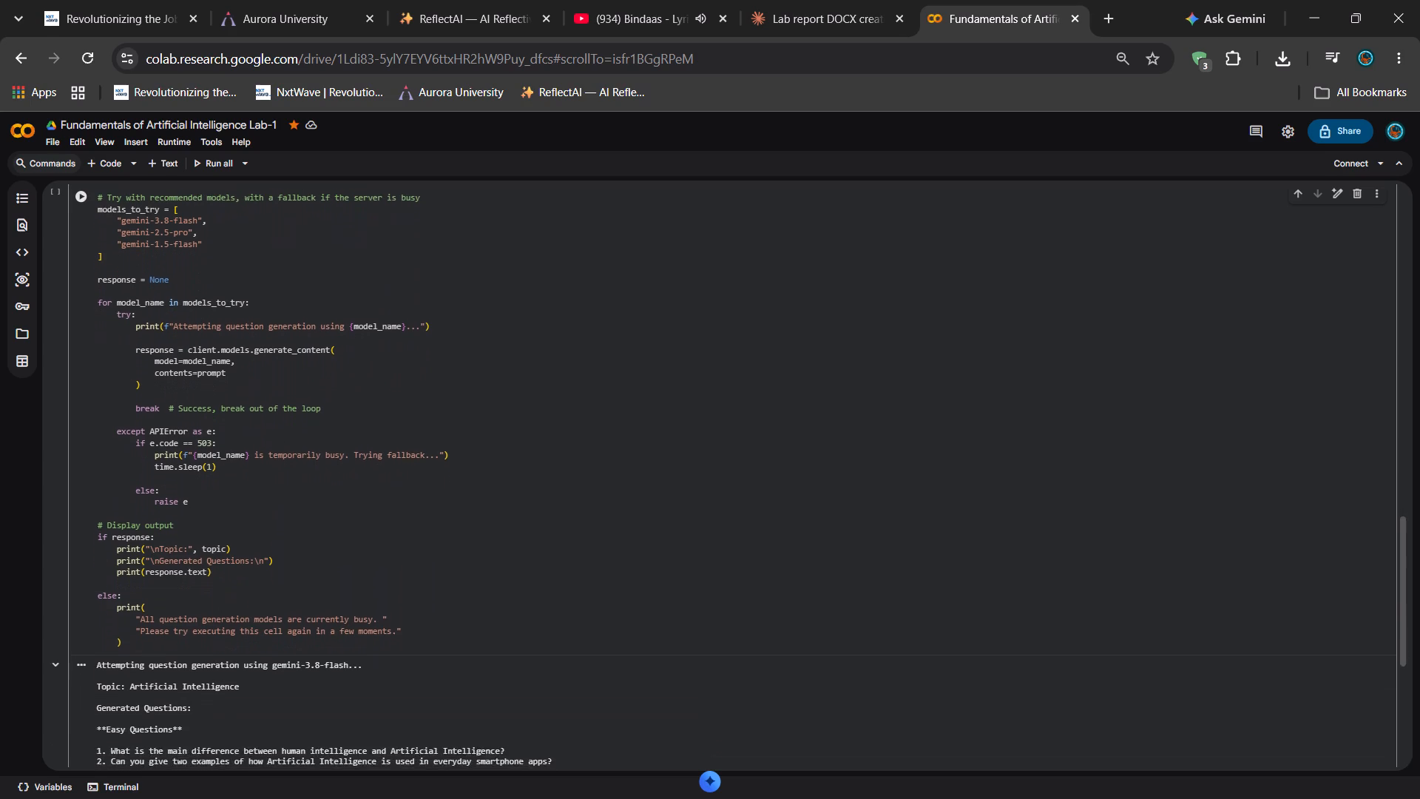
pyautogui.scroll(1, 1025, 623)
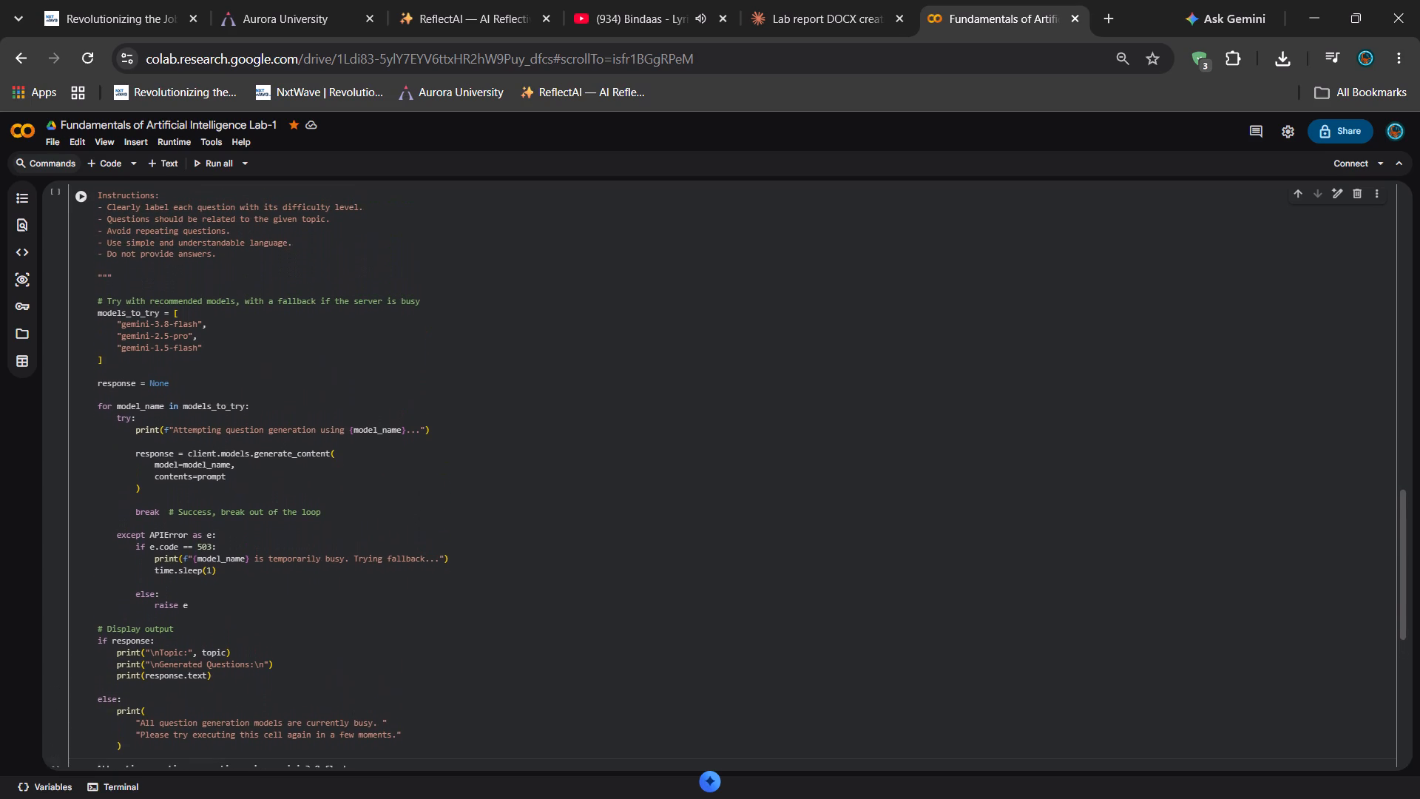
pyautogui.scroll(1, 1025, 623)
pyautogui.press('Print')
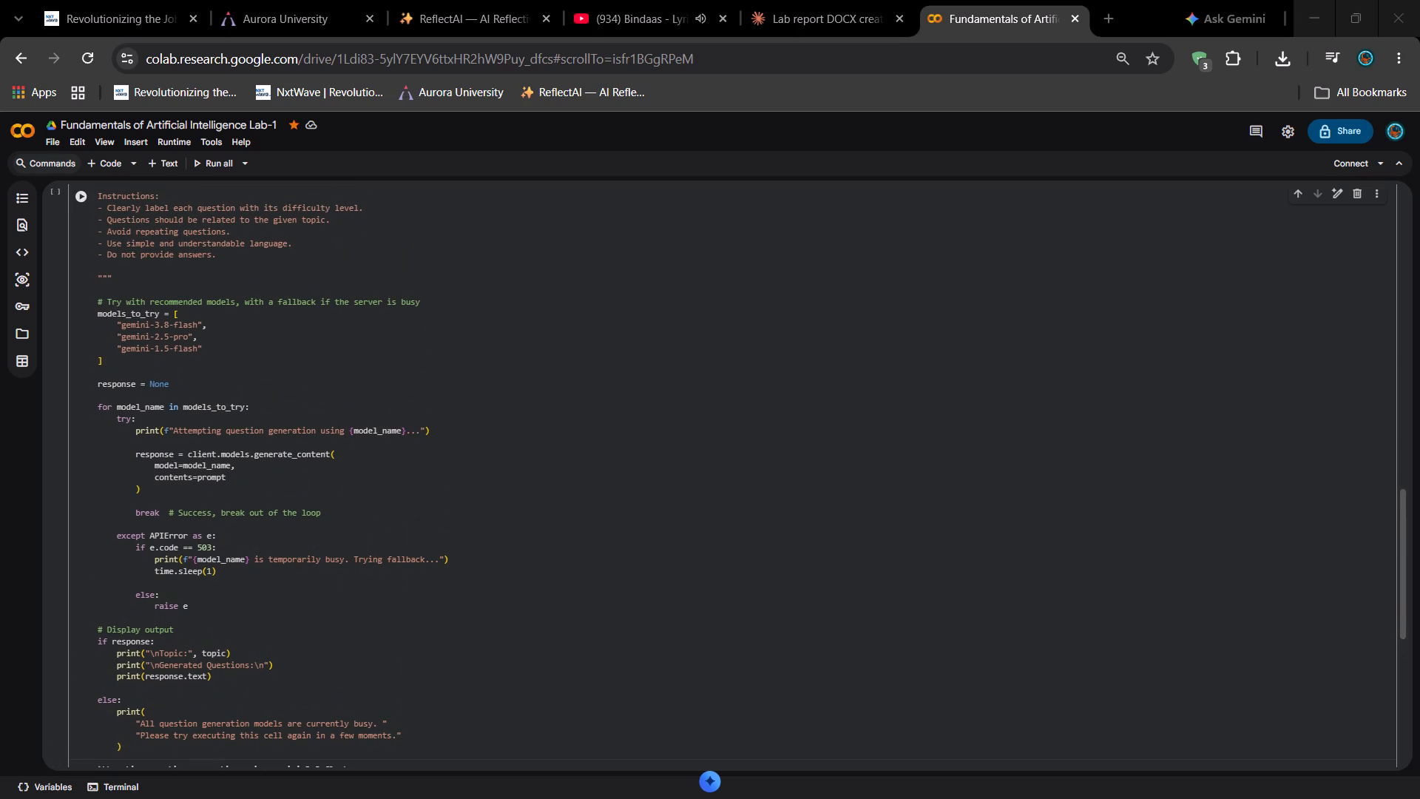
pyautogui.moveTo(0, 106); pyautogui.dragTo(1419, 798)
# Switch to the Word report and paste the second code screenshot on a new line below Question 2's first code screenshot.
pyautogui.click(953, 775)
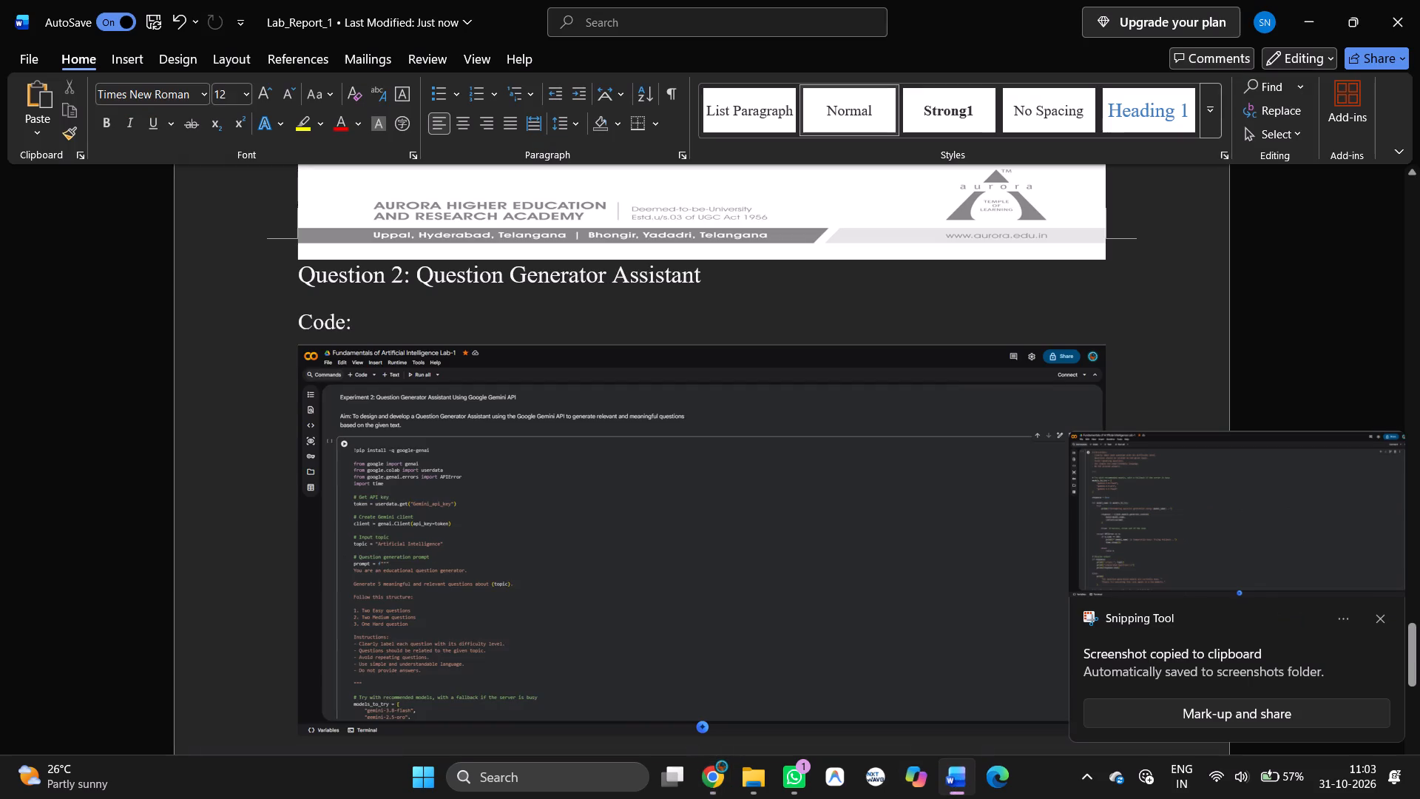
pyautogui.scroll(-2, 976, 643)
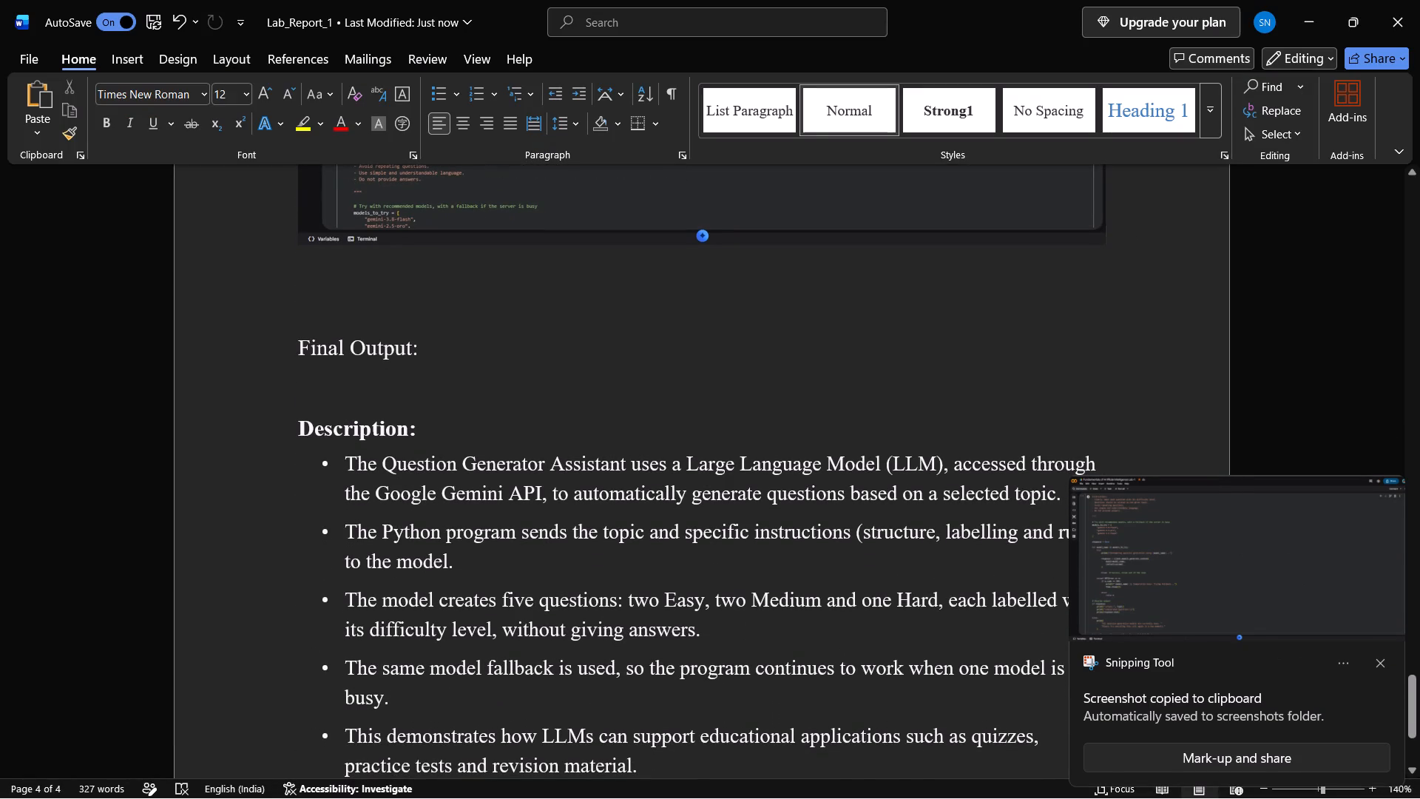
pyautogui.press('Return')
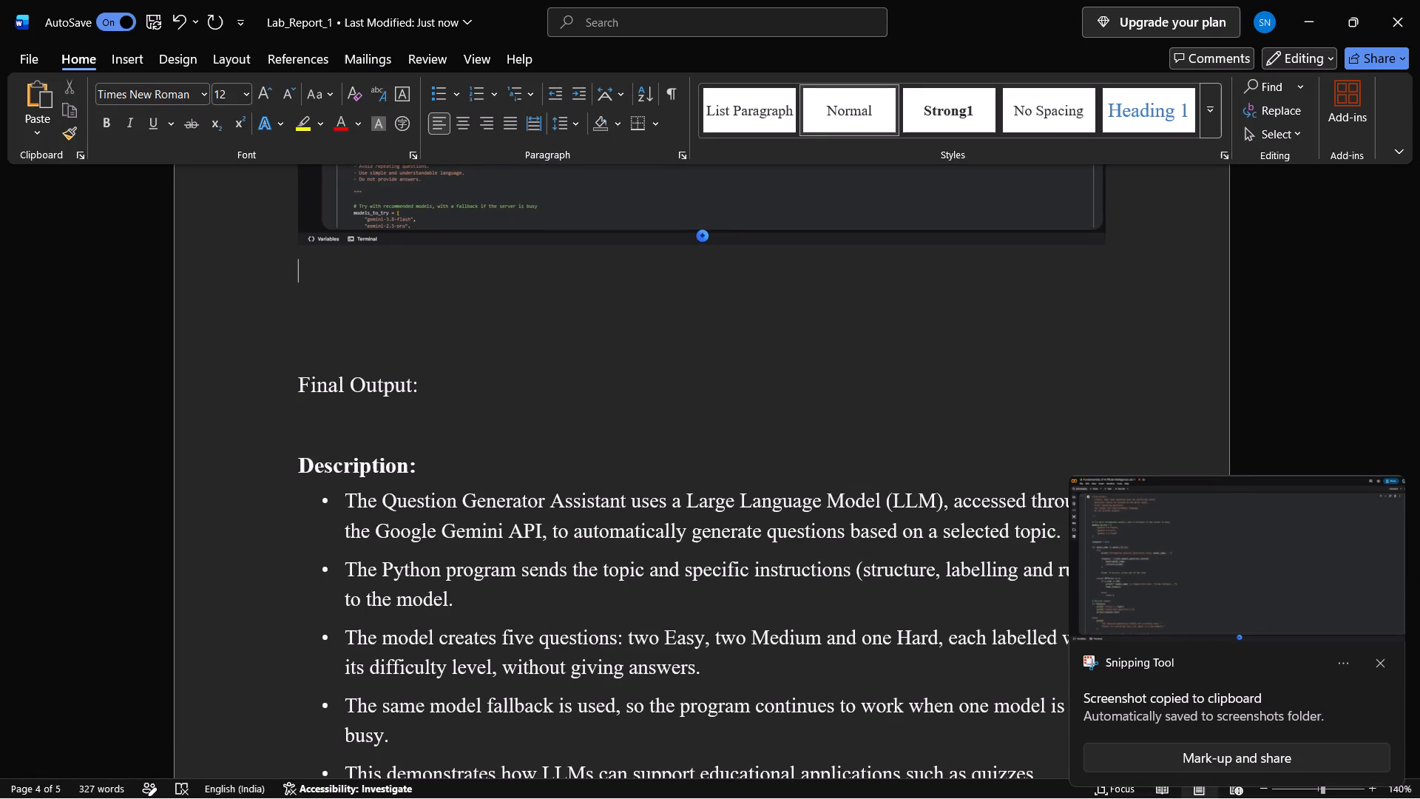
pyautogui.hotkey('ctrl', 'v')
pyautogui.scroll(-1, 1163, 403)
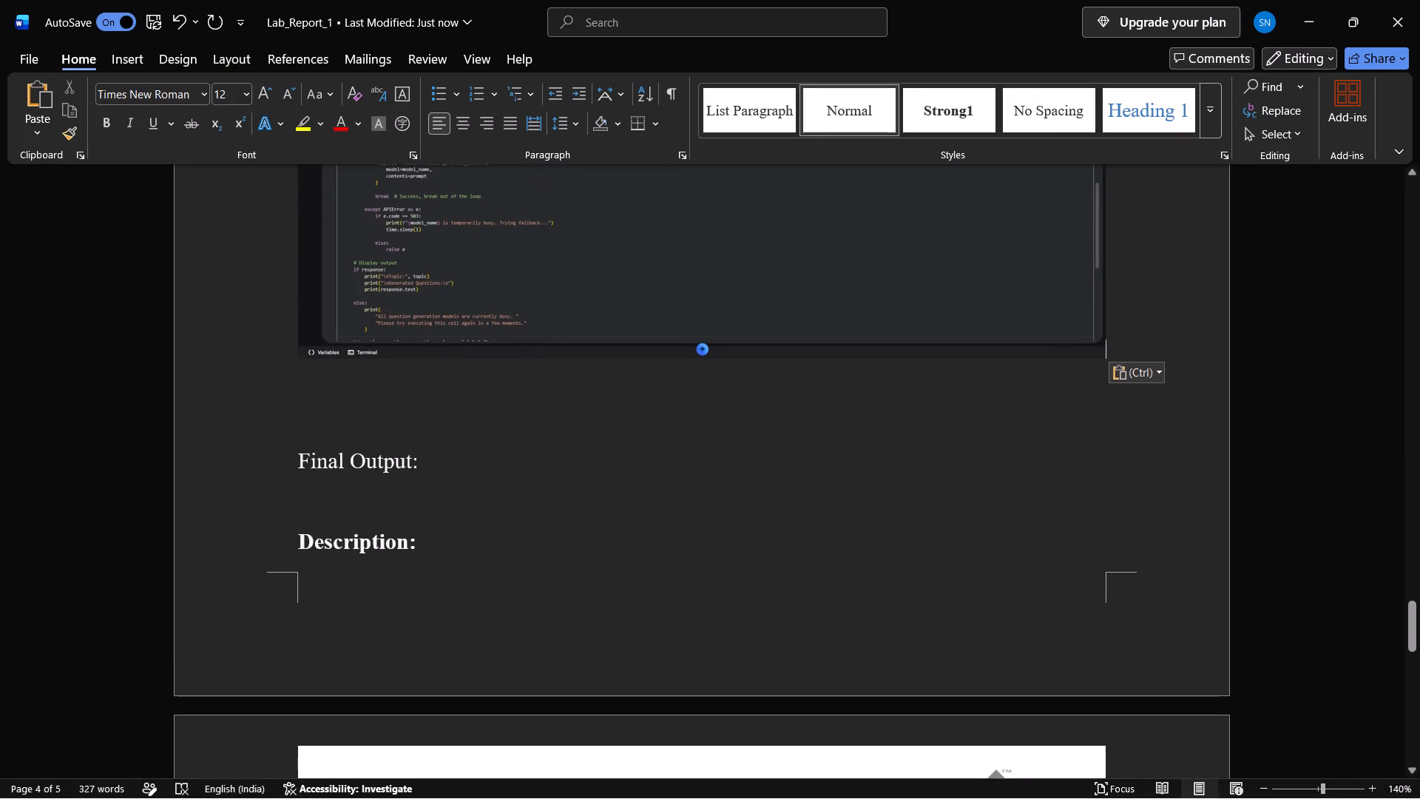
# Insert three blank lines above Question 2's Final Output heading so that it moves onto the next page.
pyautogui.click(437, 475)
pyautogui.click(356, 402)
pyautogui.press('Return')
pyautogui.press('Return')
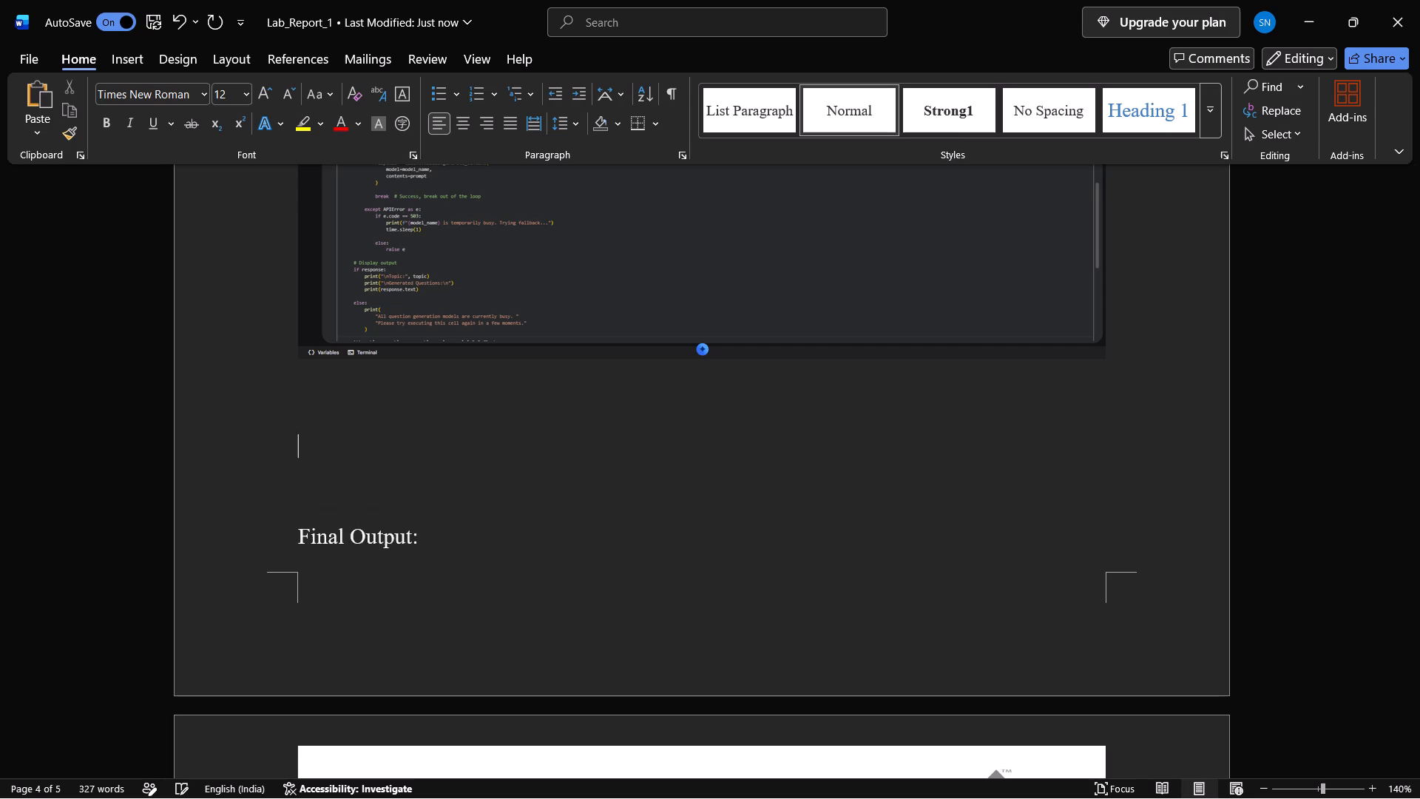
pyautogui.press('Return')
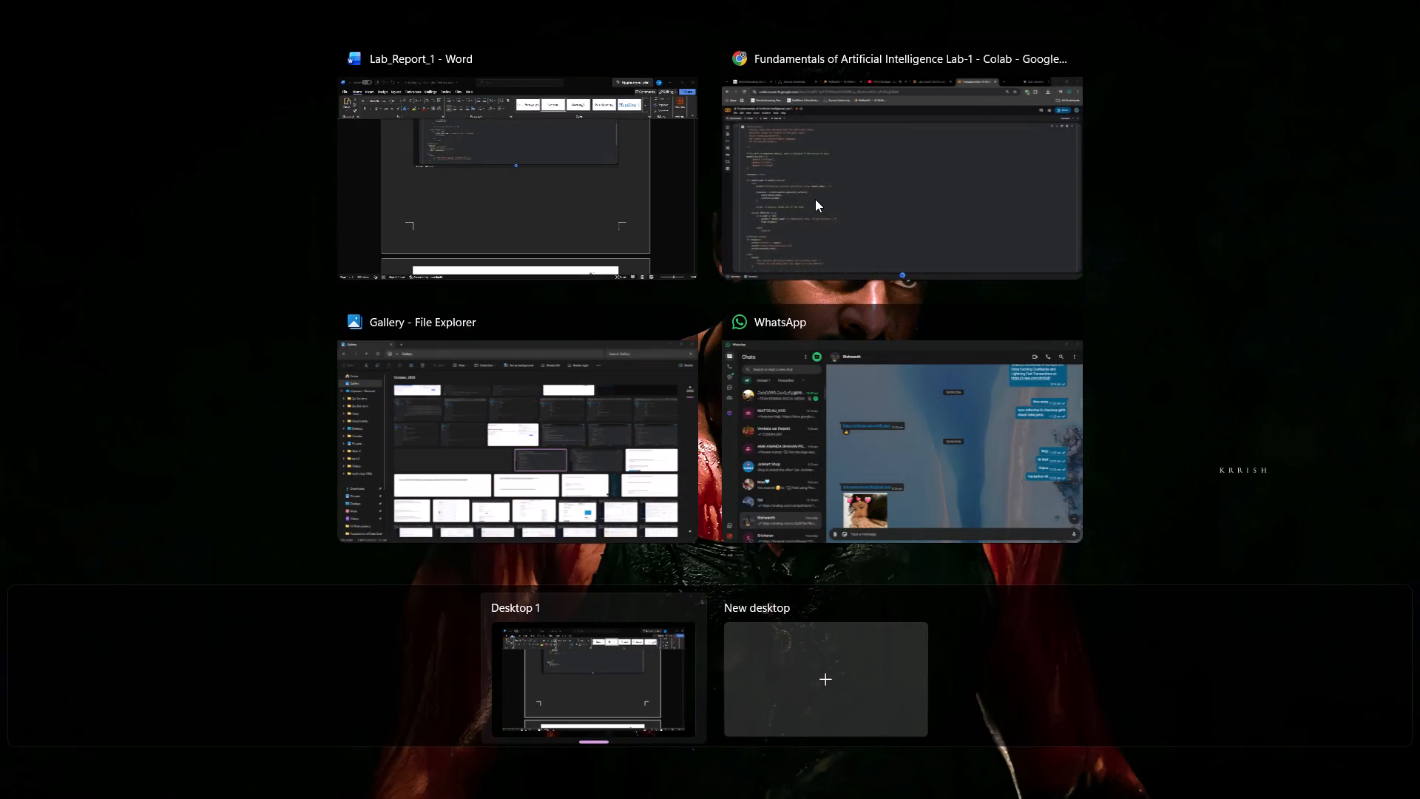
# Switch to the Colab notebook in Chrome and capture only Experiment 2's generated questions output.
pyautogui.click(815, 199)
pyautogui.scroll(-6, 767, 308)
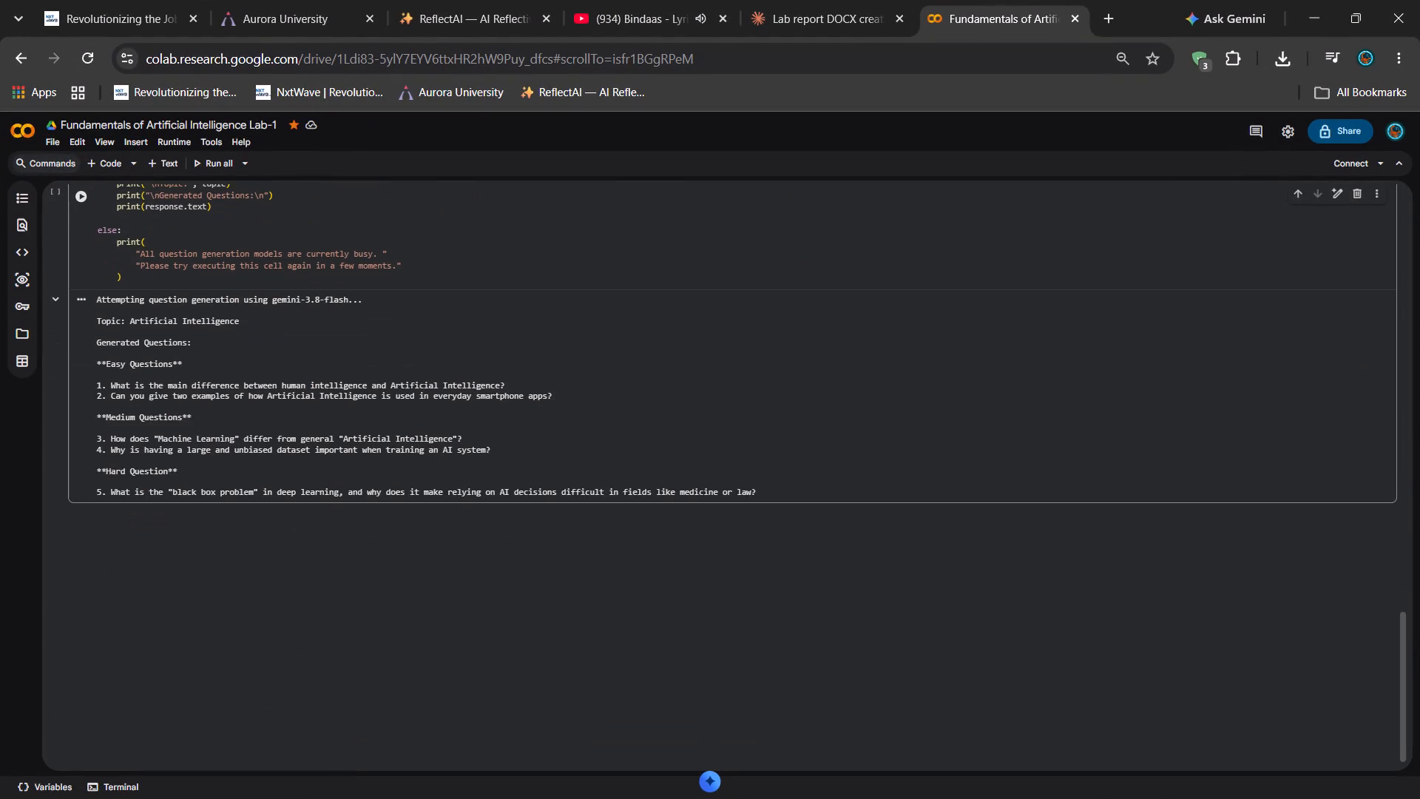
pyautogui.press('Print')
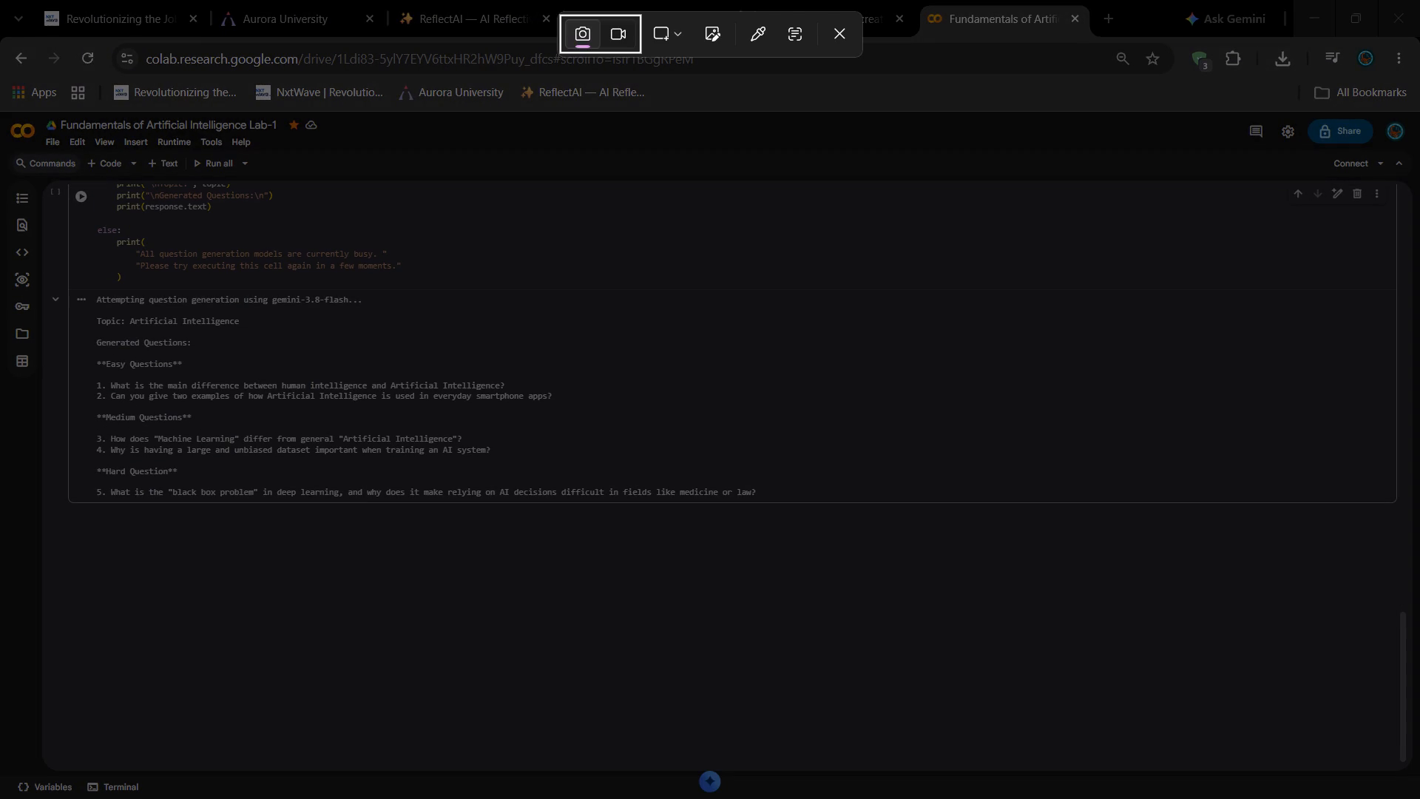
pyautogui.moveTo(58, 293); pyautogui.dragTo(1413, 560)
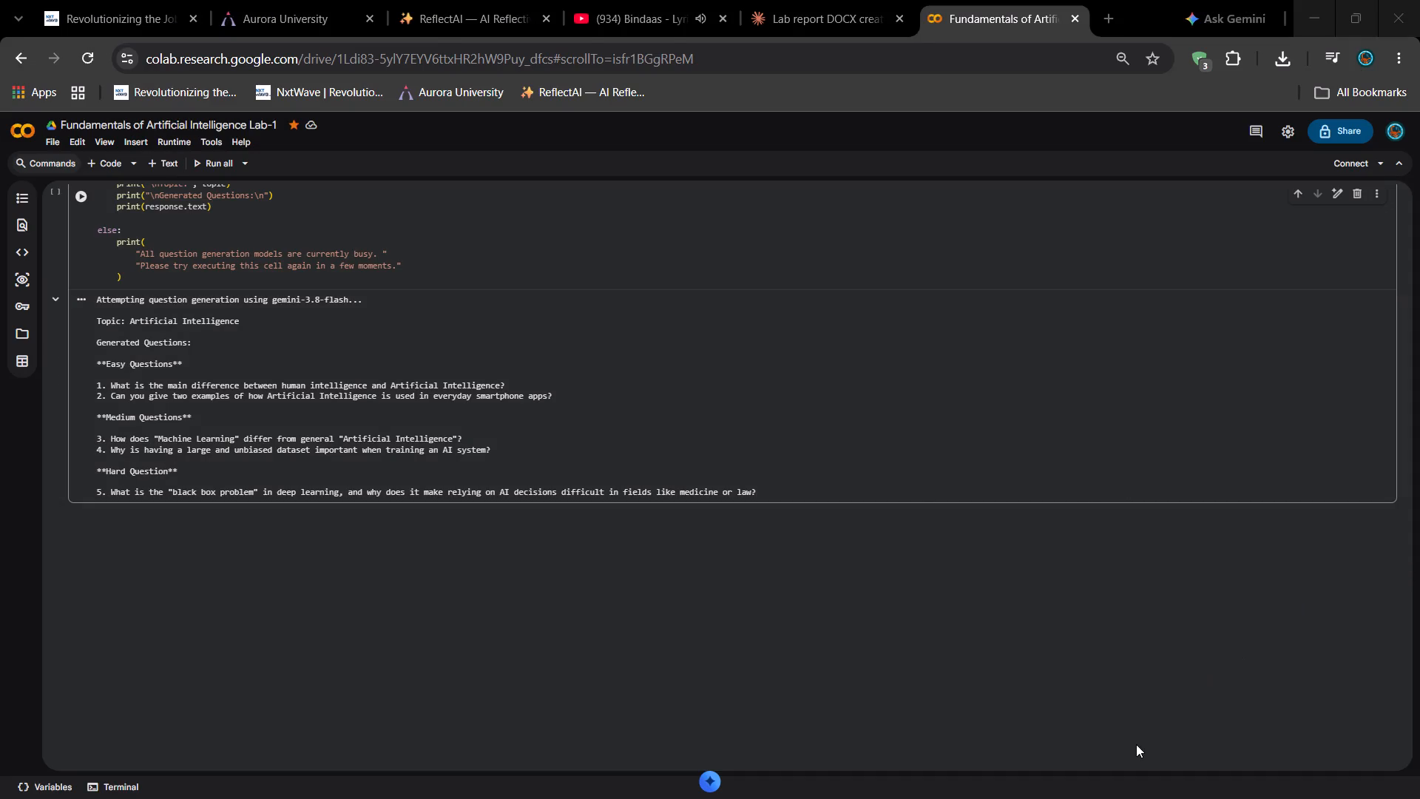
# Switch to the Word report and paste the output screenshot on the blank line under Question 2's Final Output heading.
pyautogui.click(953, 784)
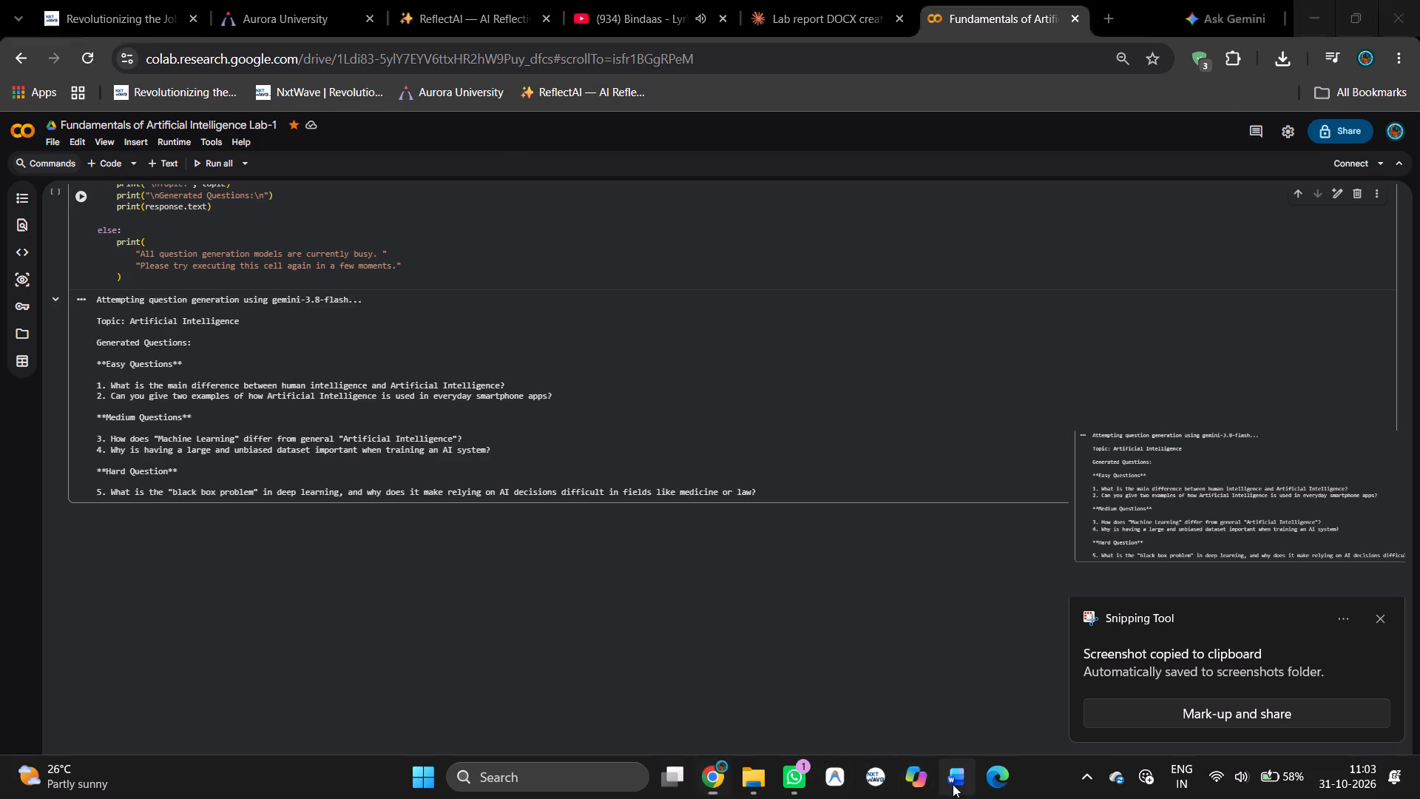
pyautogui.scroll(-2, 760, 567)
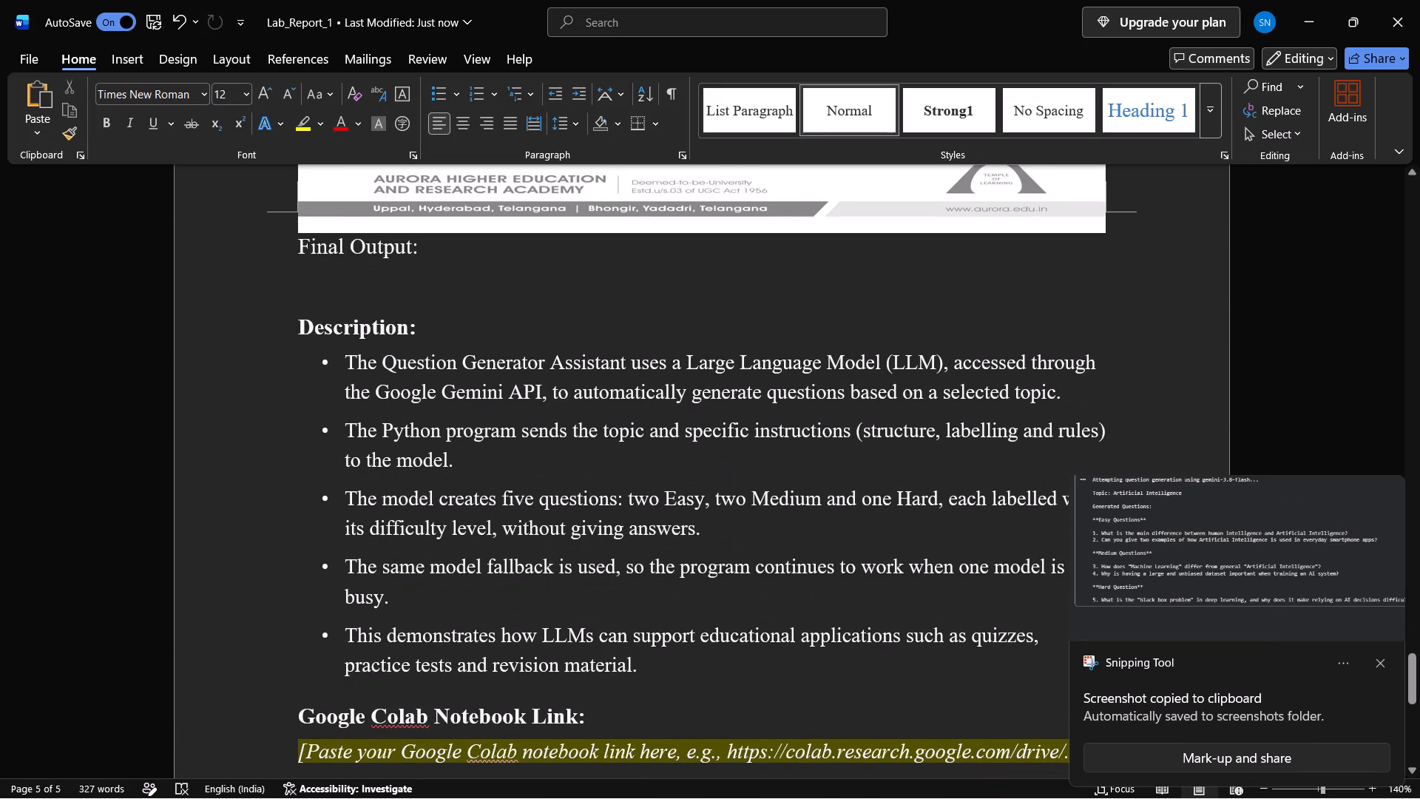
pyautogui.click(345, 297)
pyautogui.hotkey('ctrl', 'v')
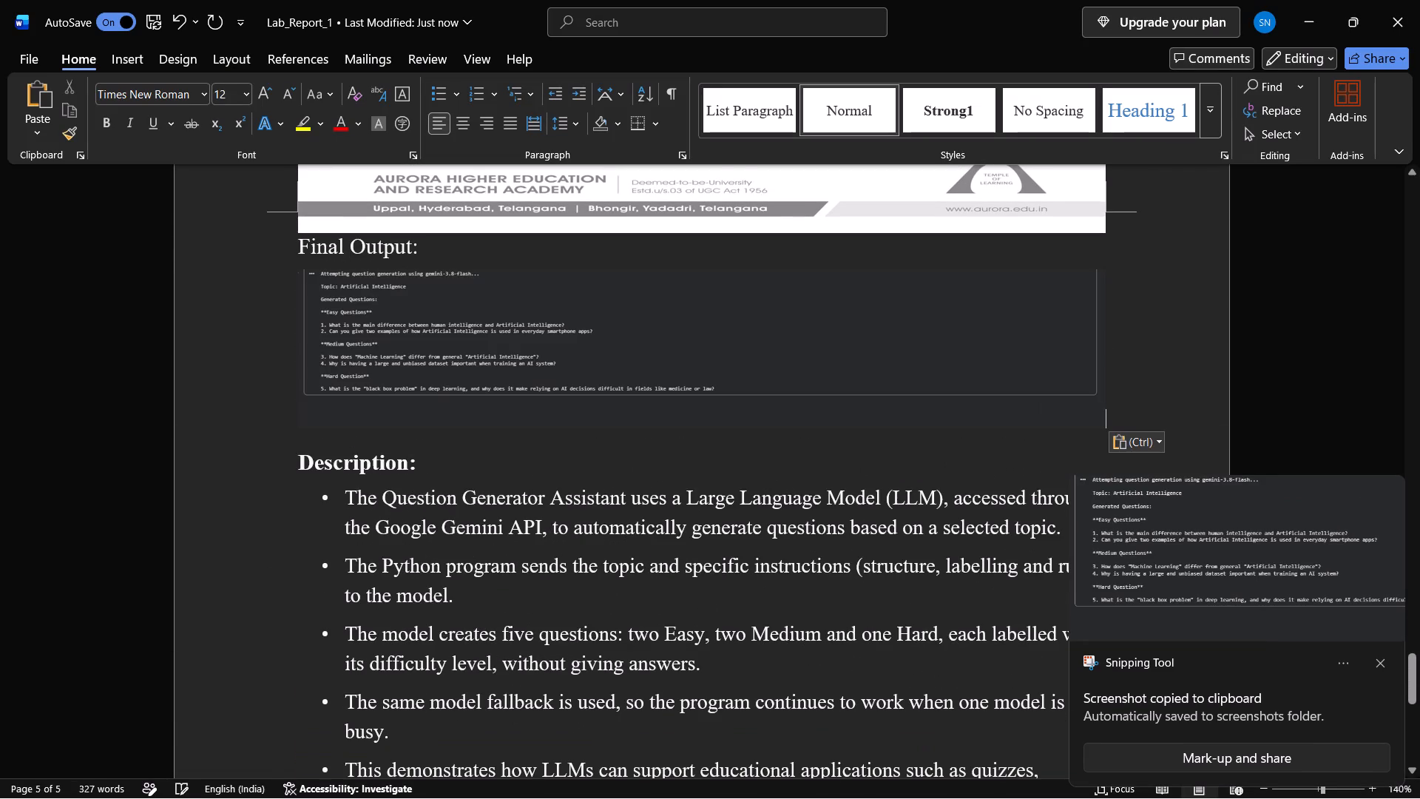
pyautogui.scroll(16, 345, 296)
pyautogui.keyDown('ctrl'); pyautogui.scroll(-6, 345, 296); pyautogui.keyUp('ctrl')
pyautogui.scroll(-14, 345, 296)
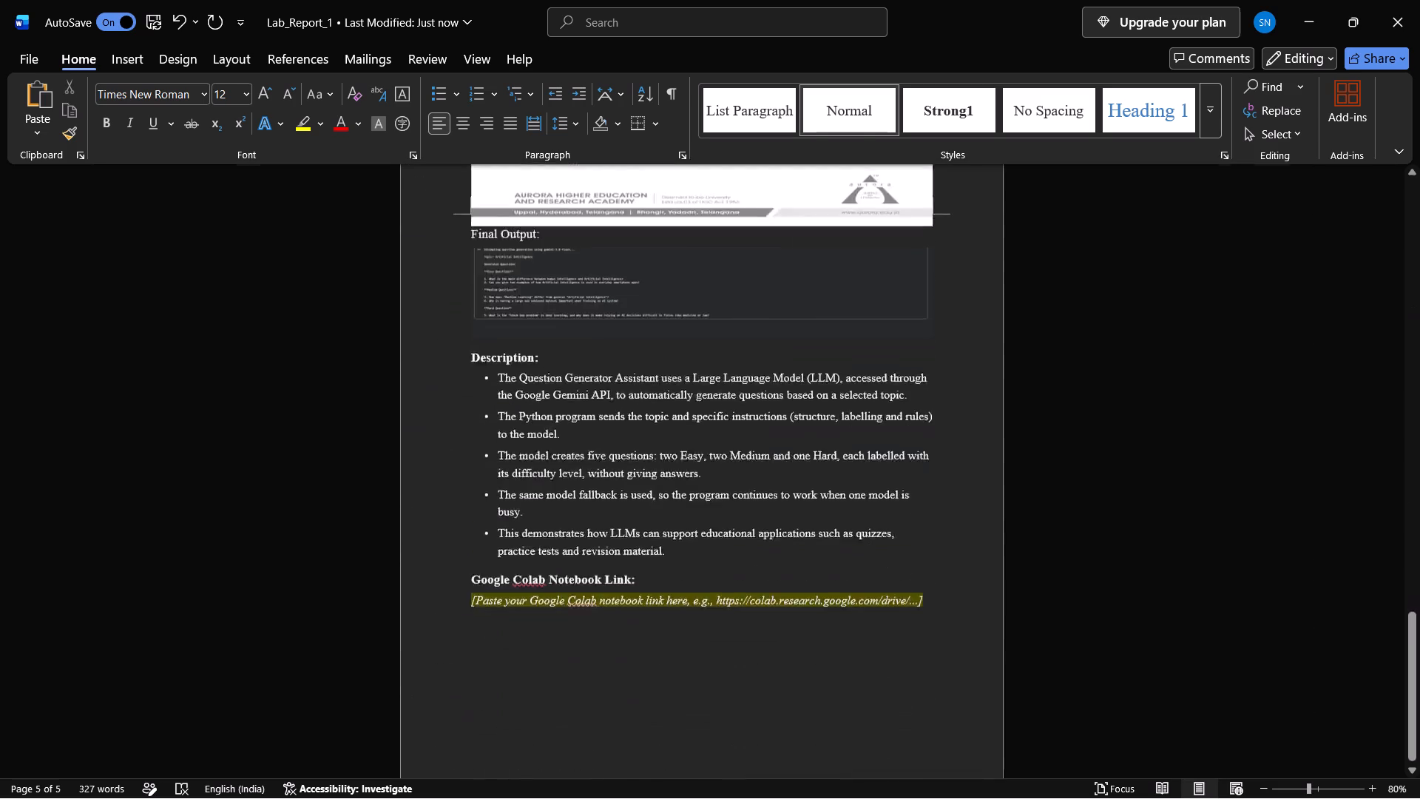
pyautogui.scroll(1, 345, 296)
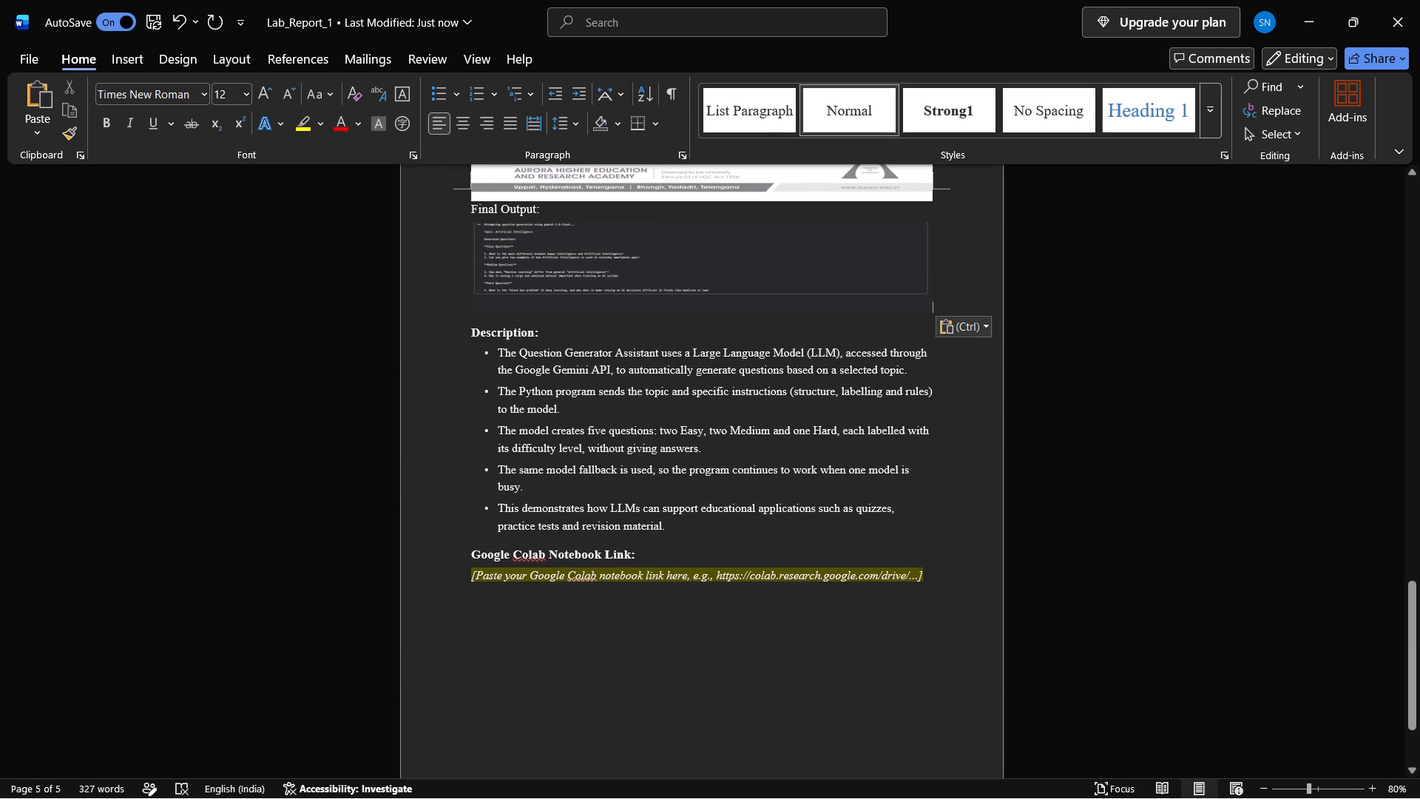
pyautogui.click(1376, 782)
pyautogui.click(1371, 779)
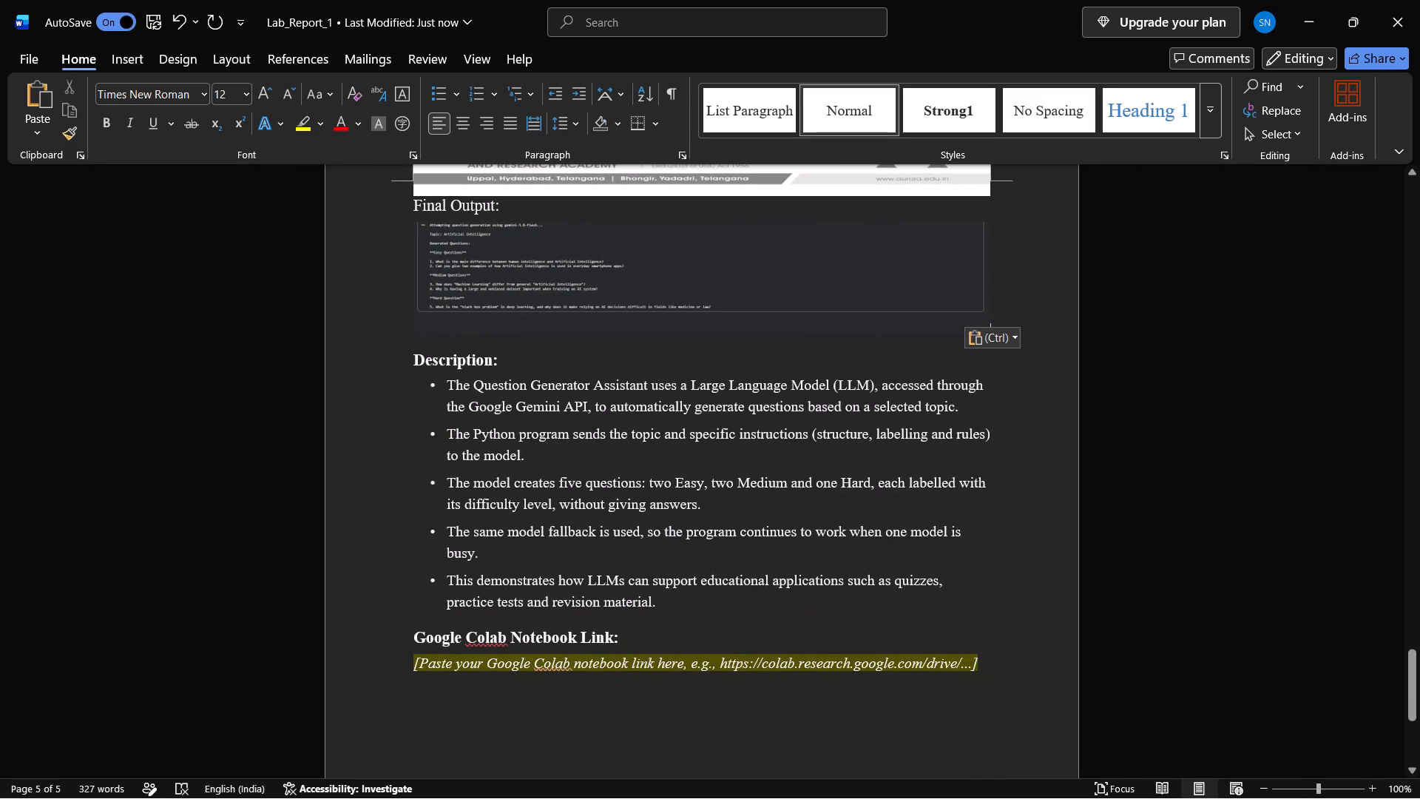
# Switch to the Colab notebook in Chrome and set its general access to Anyone with the link.
pyautogui.click(903, 202)
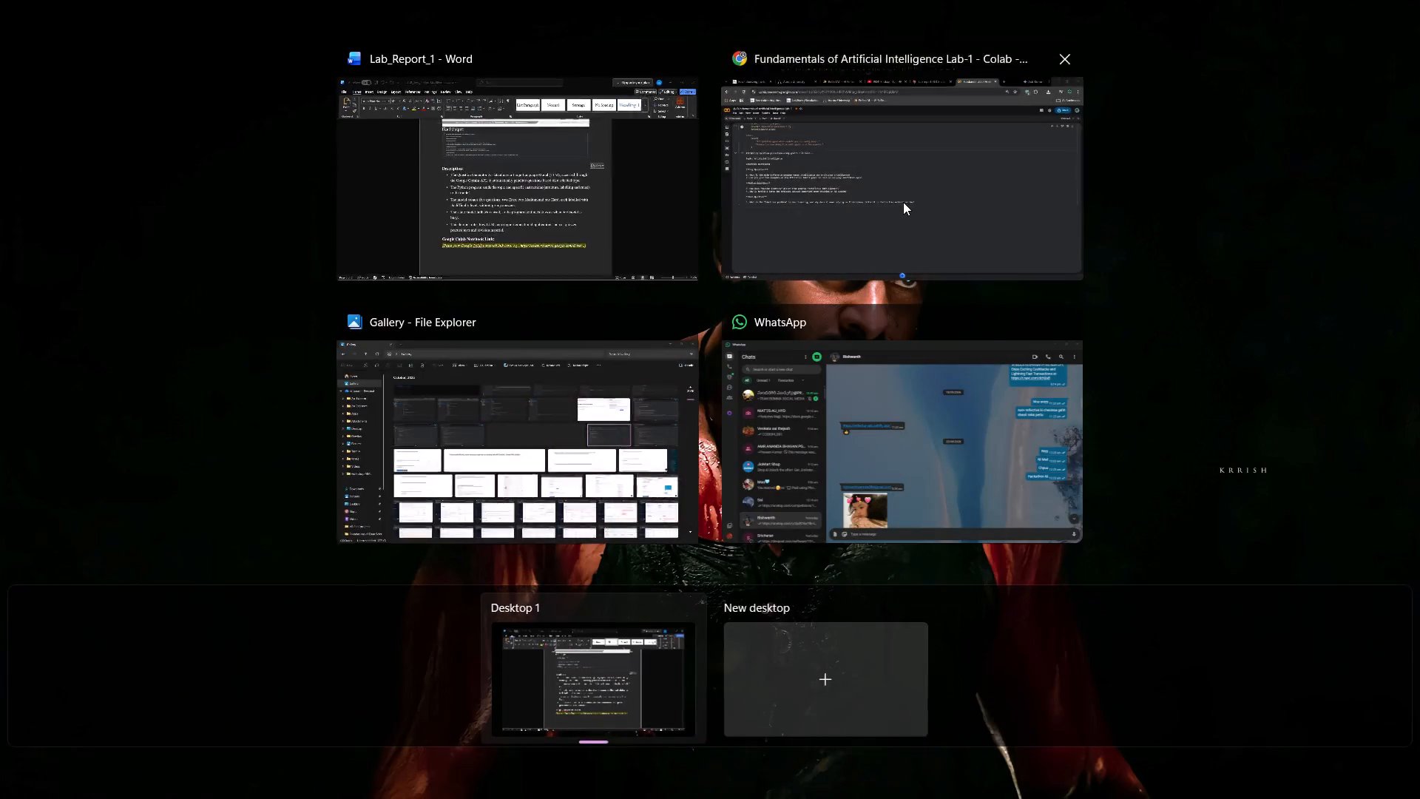
pyautogui.scroll(4, 941, 450)
pyautogui.hotkey('ctrl', '+')
pyautogui.hotkey('ctrl', '+')
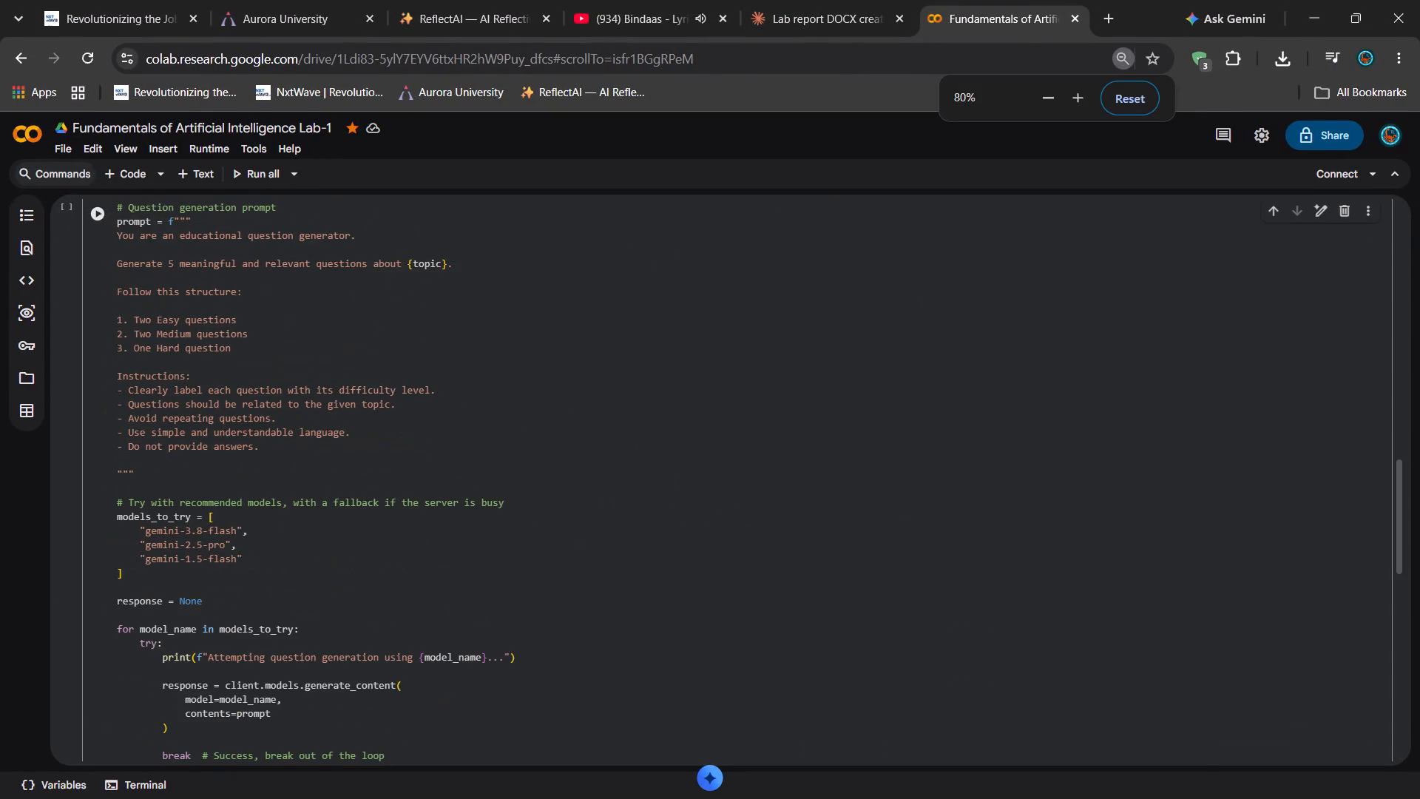
pyautogui.hotkey('ctrl', '+')
pyautogui.hotkey('ctrl', '+')
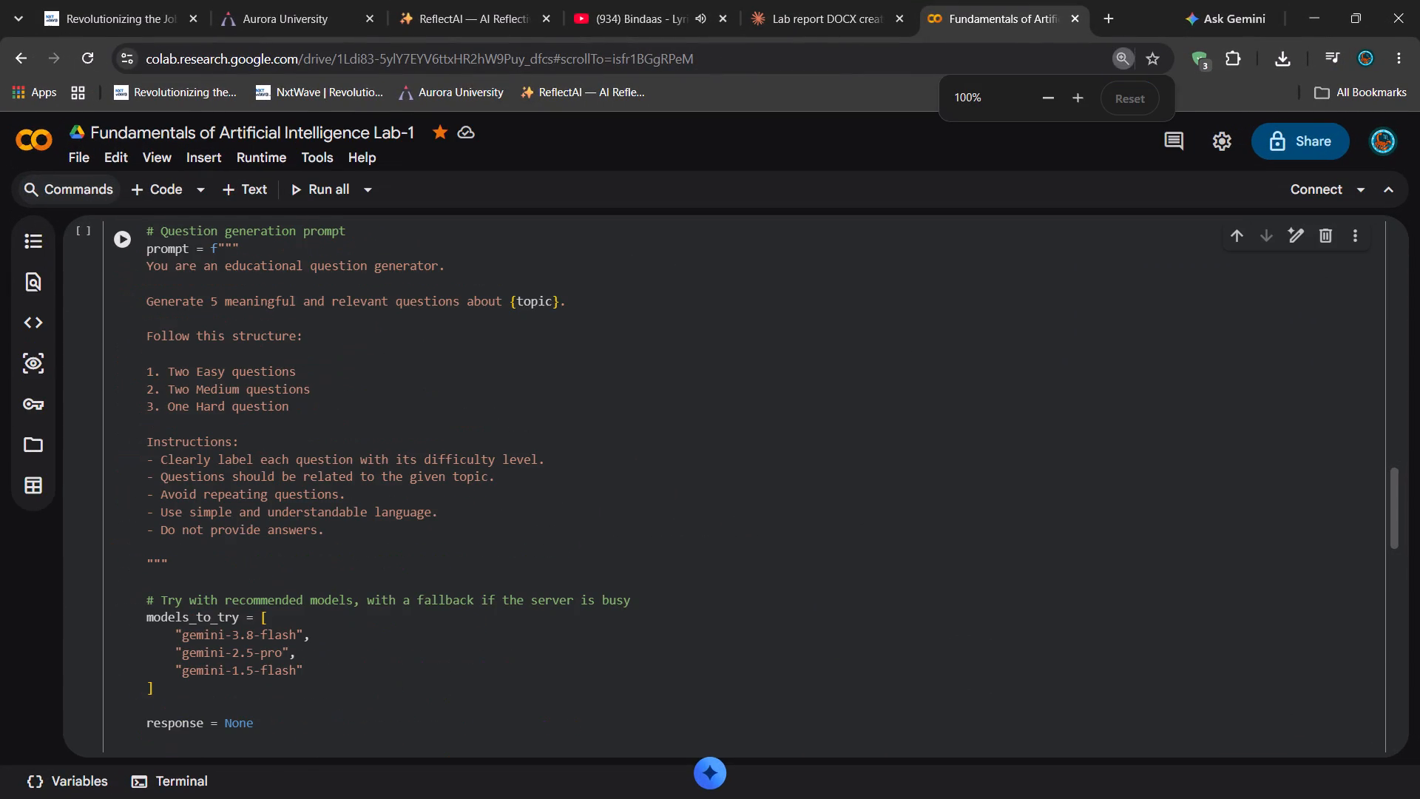
pyautogui.scroll(1, 941, 450)
pyautogui.hotkey('ctrl', '-')
pyautogui.hotkey('ctrl', '-')
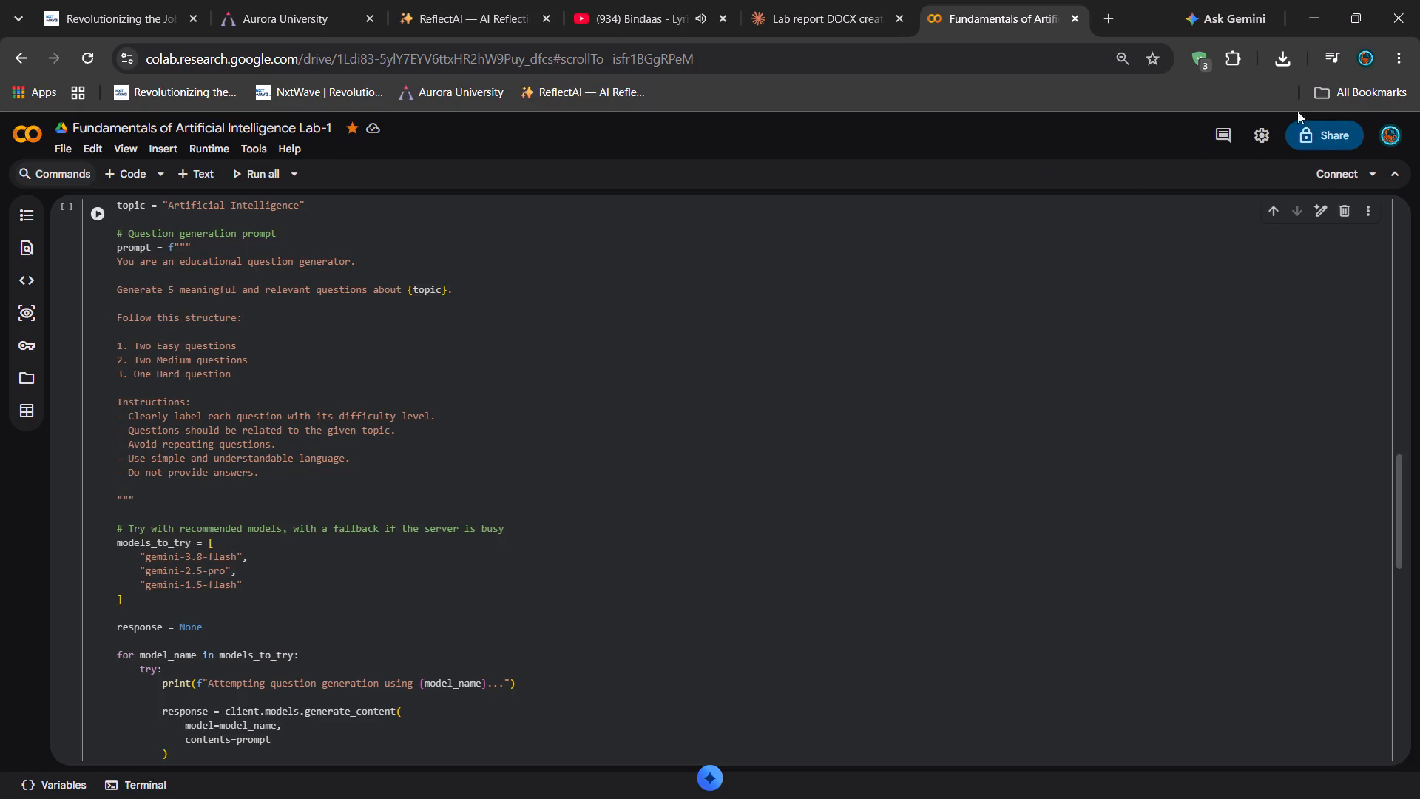
pyautogui.click(1314, 138)
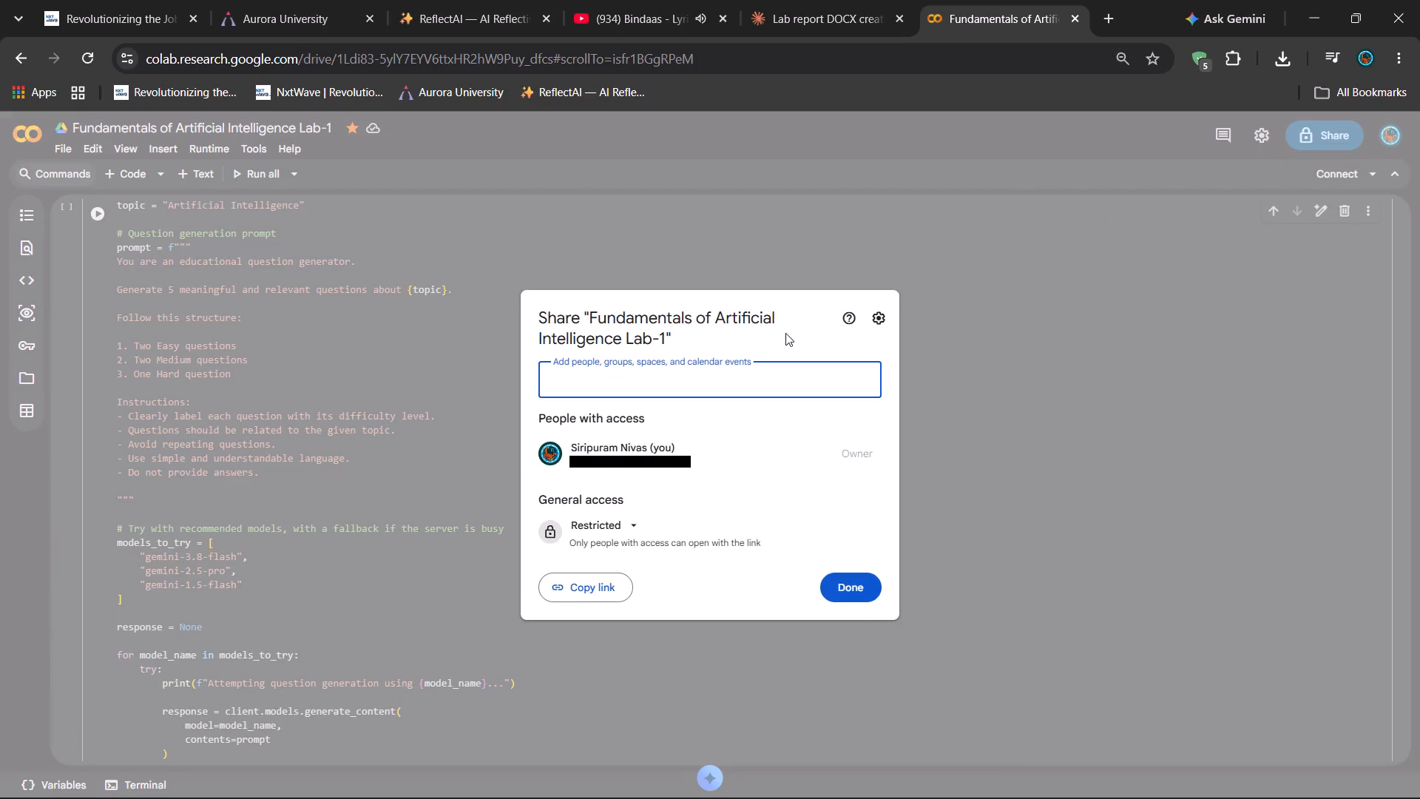
pyautogui.click(636, 534)
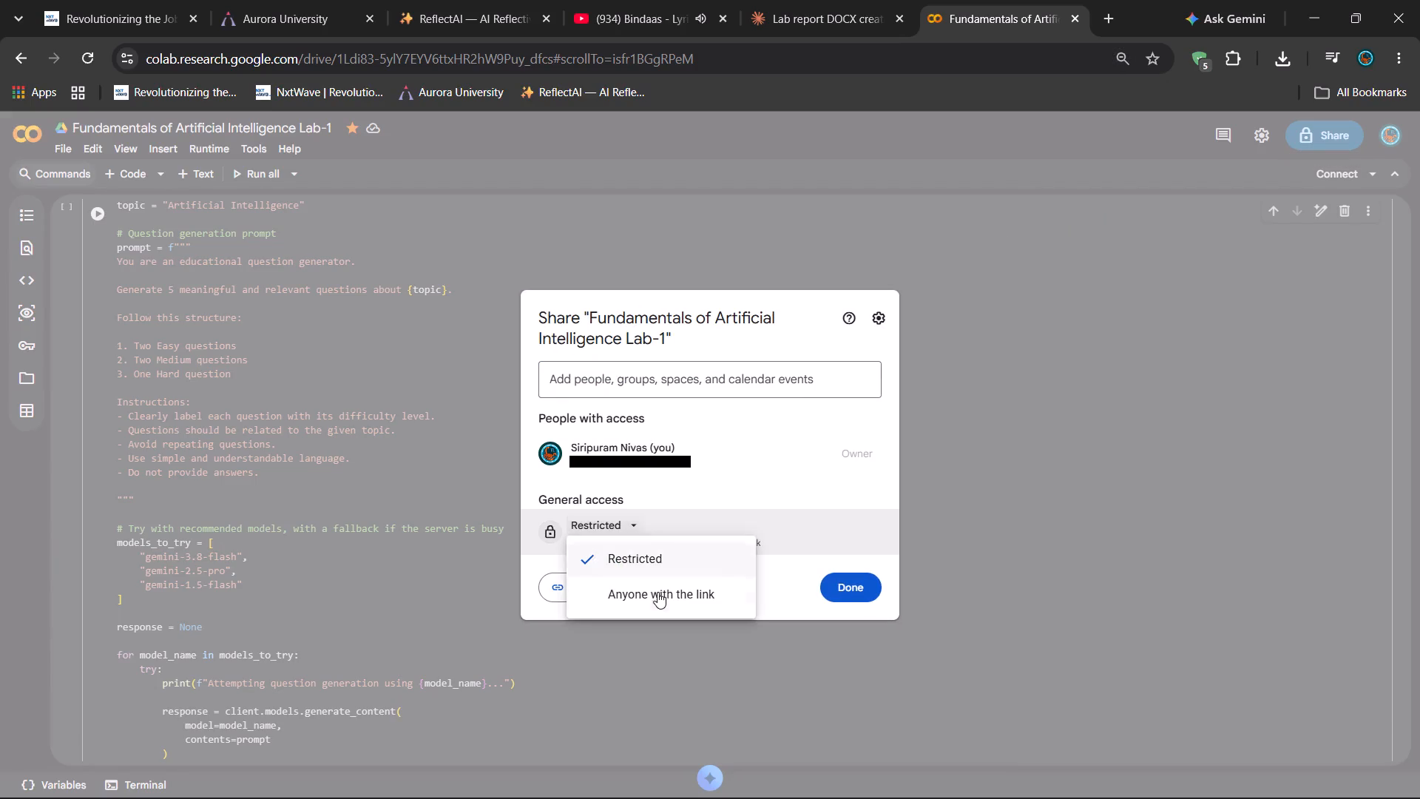
pyautogui.click(657, 595)
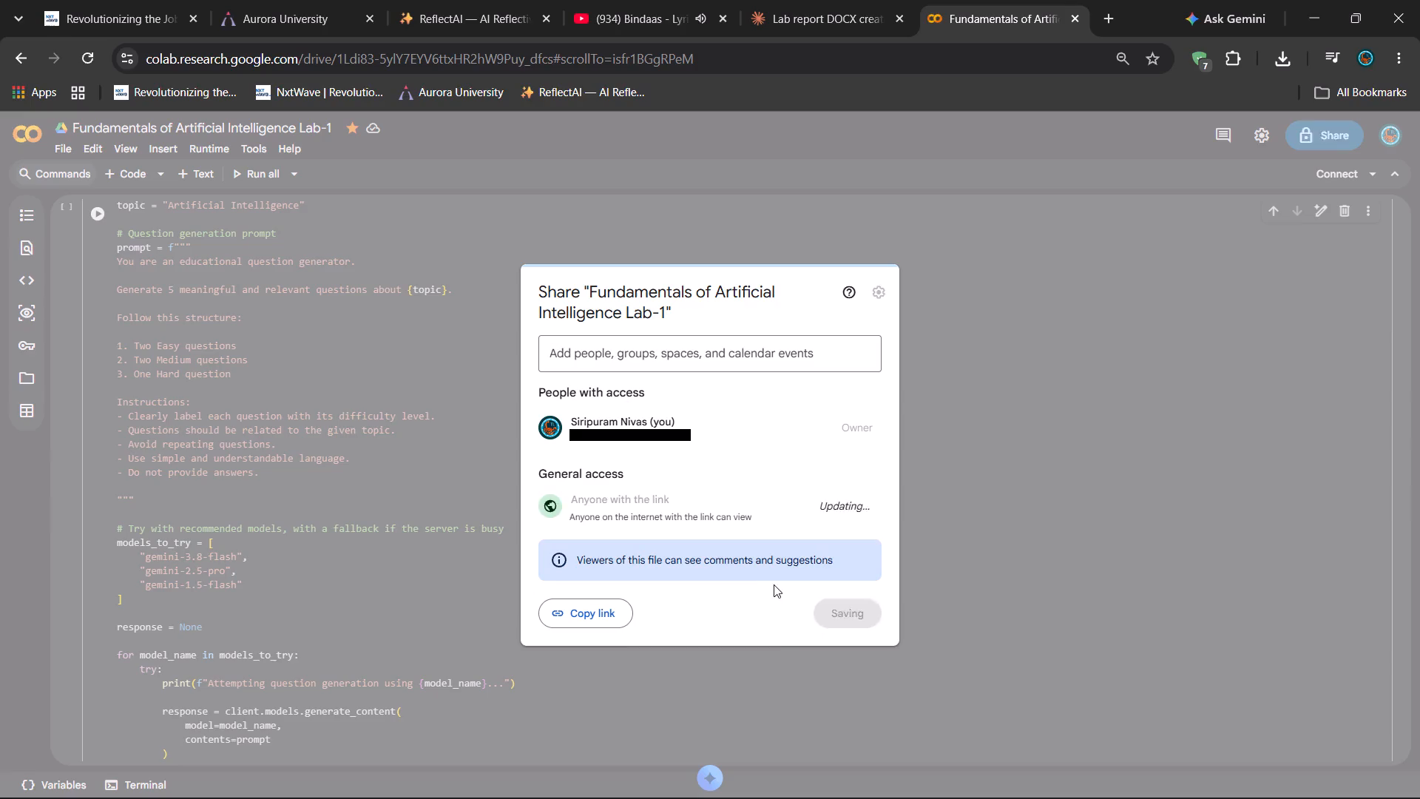
# Copy the notebook's sharing link and finish sharing.
pyautogui.click(568, 618)
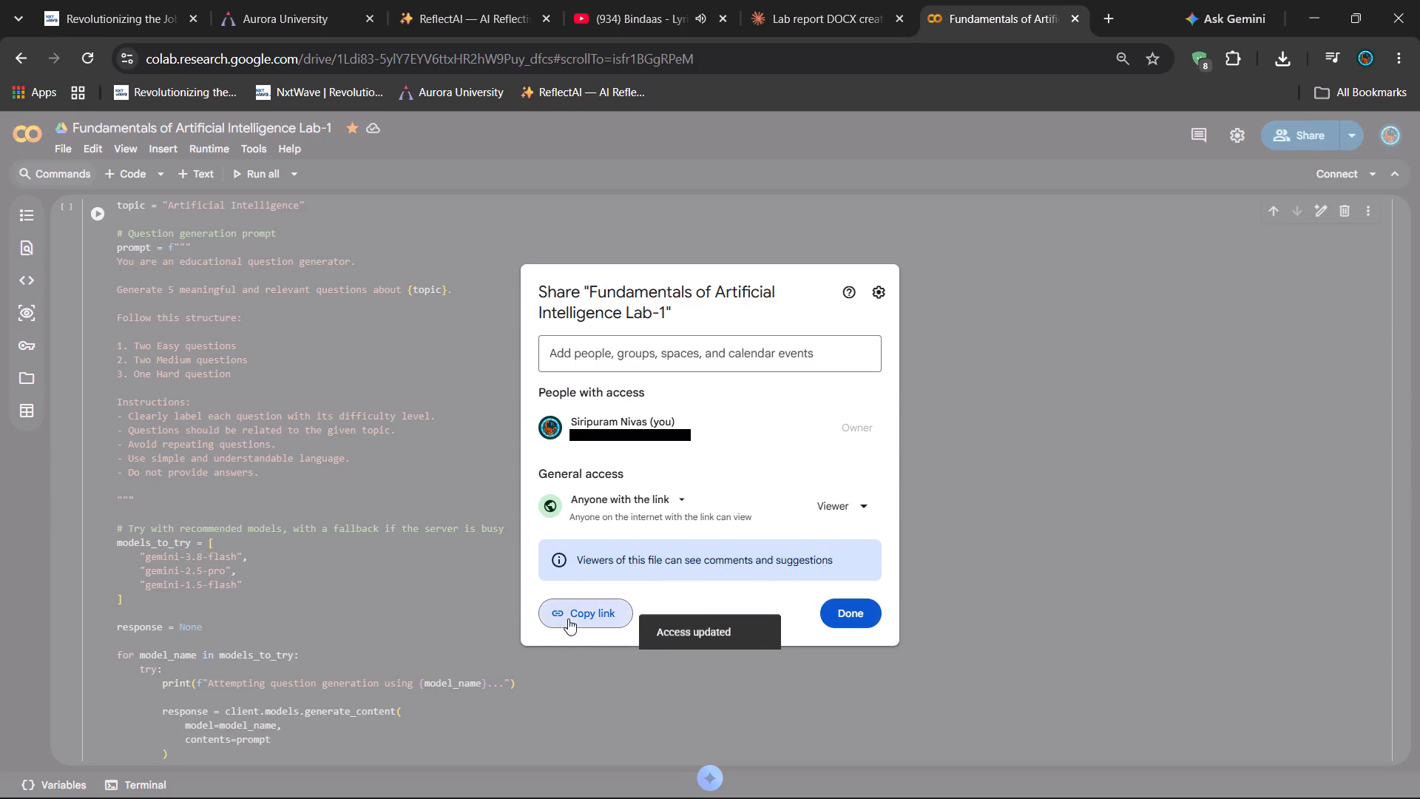
pyautogui.click(872, 613)
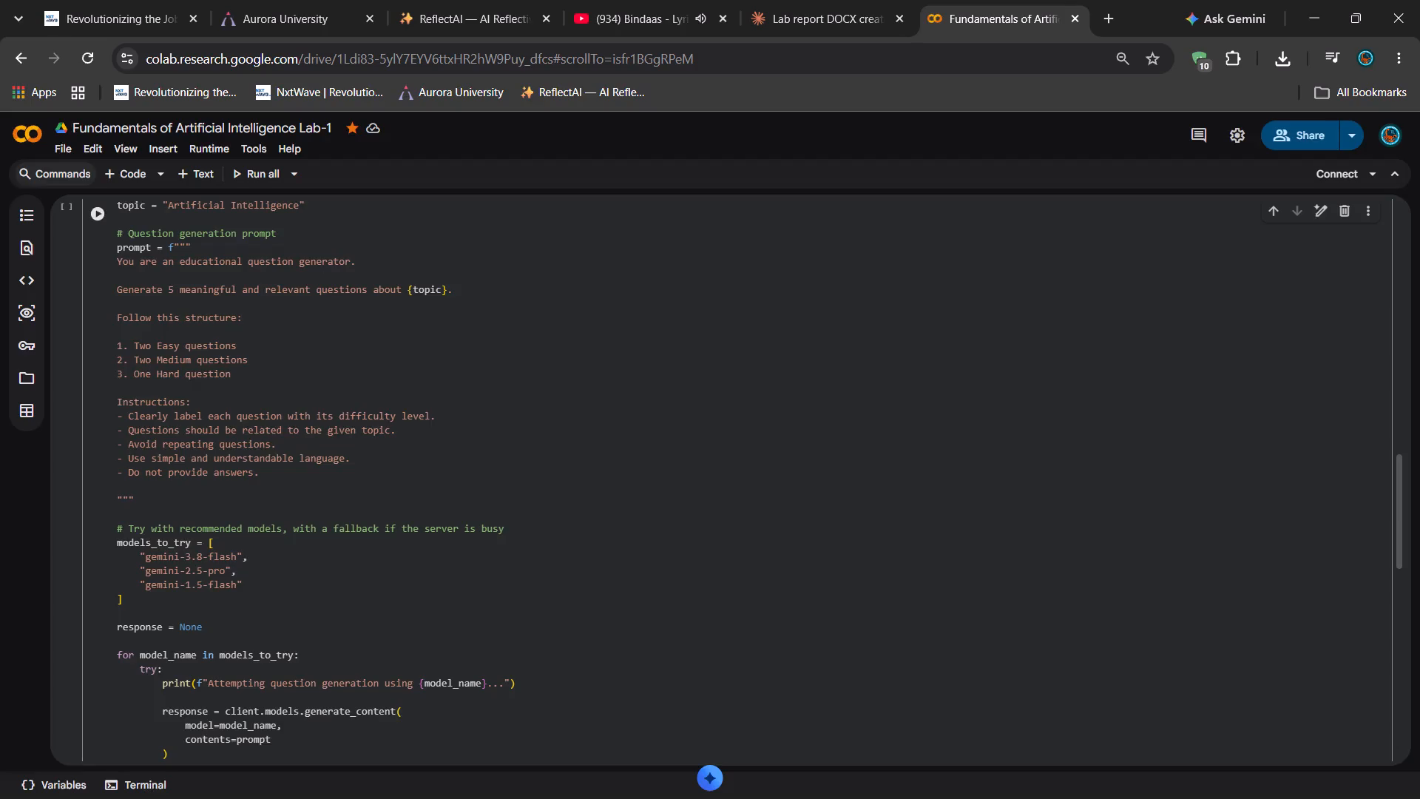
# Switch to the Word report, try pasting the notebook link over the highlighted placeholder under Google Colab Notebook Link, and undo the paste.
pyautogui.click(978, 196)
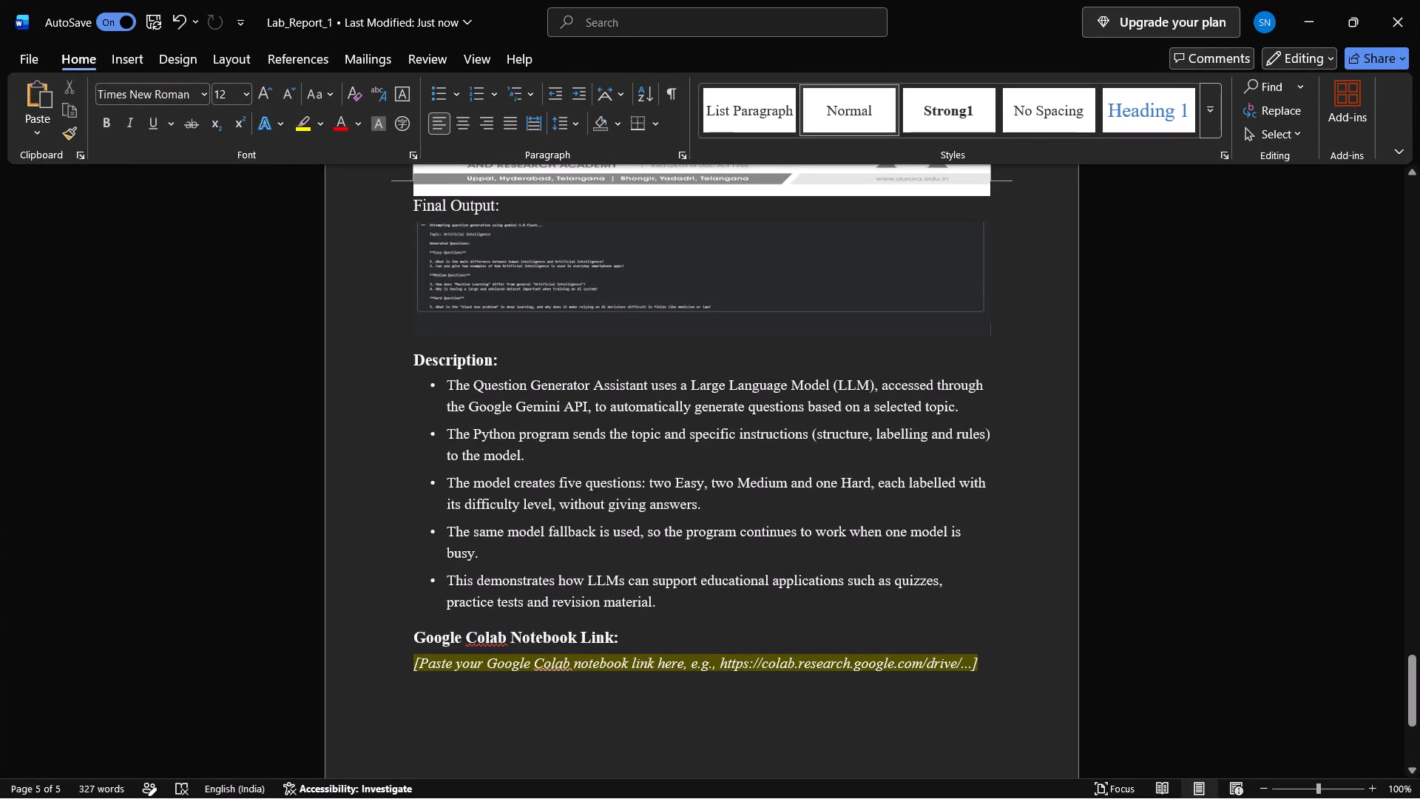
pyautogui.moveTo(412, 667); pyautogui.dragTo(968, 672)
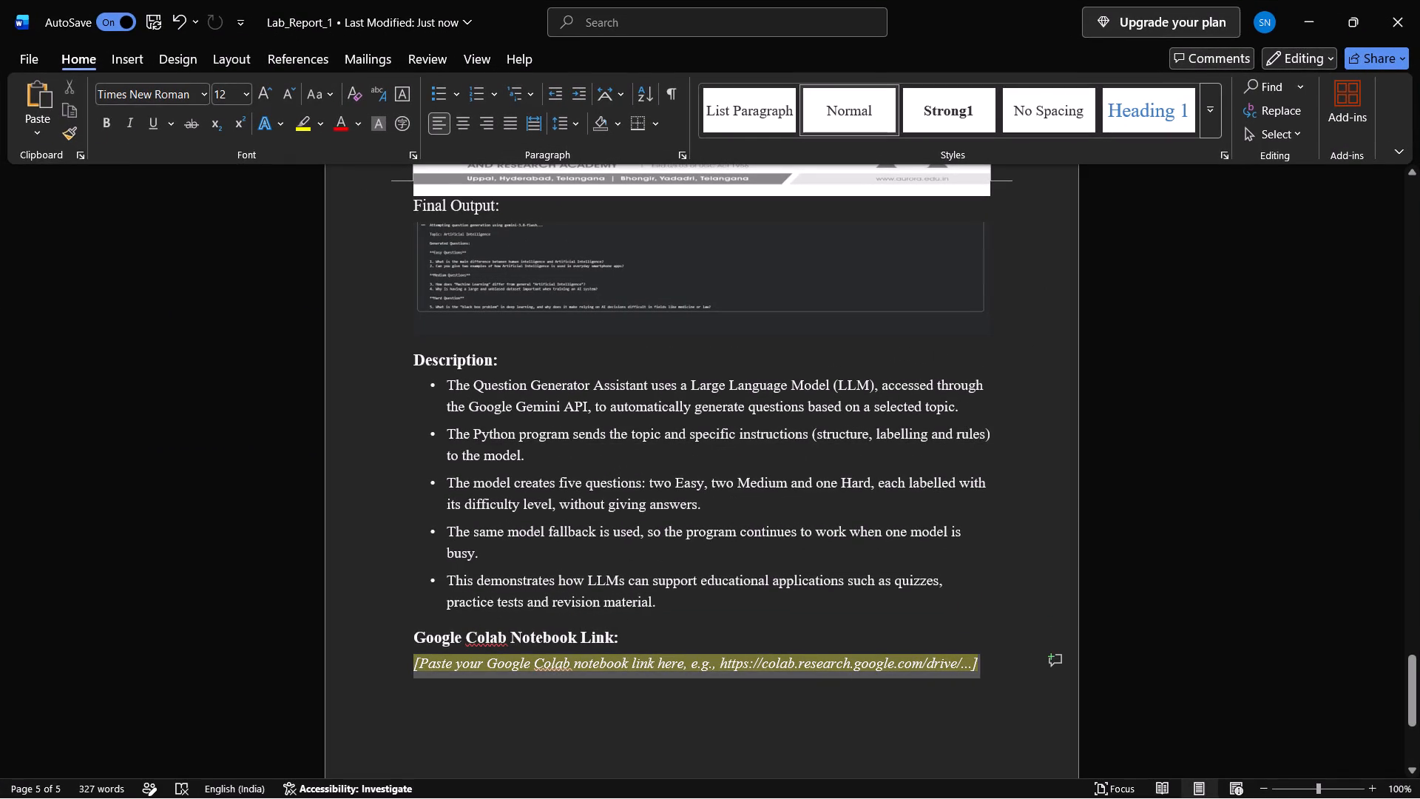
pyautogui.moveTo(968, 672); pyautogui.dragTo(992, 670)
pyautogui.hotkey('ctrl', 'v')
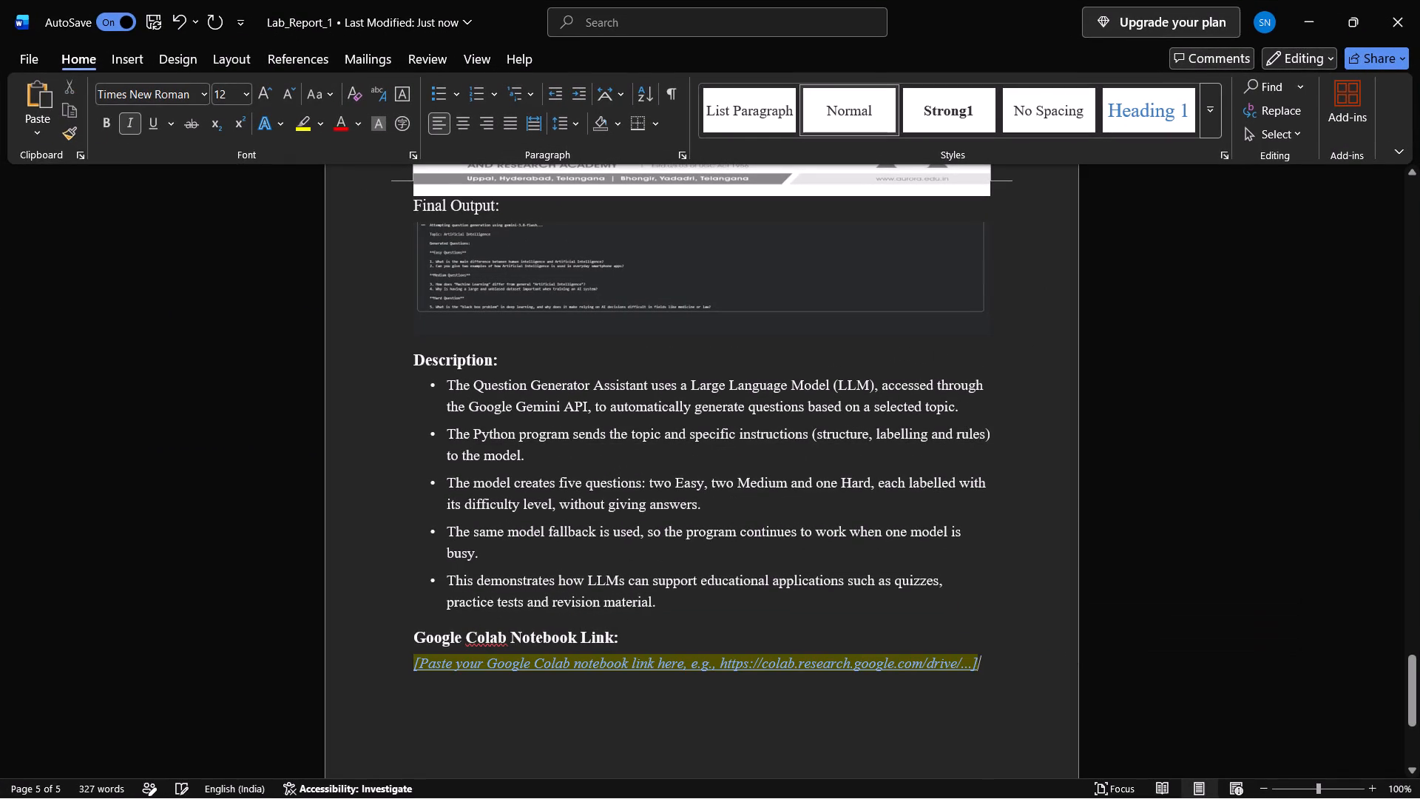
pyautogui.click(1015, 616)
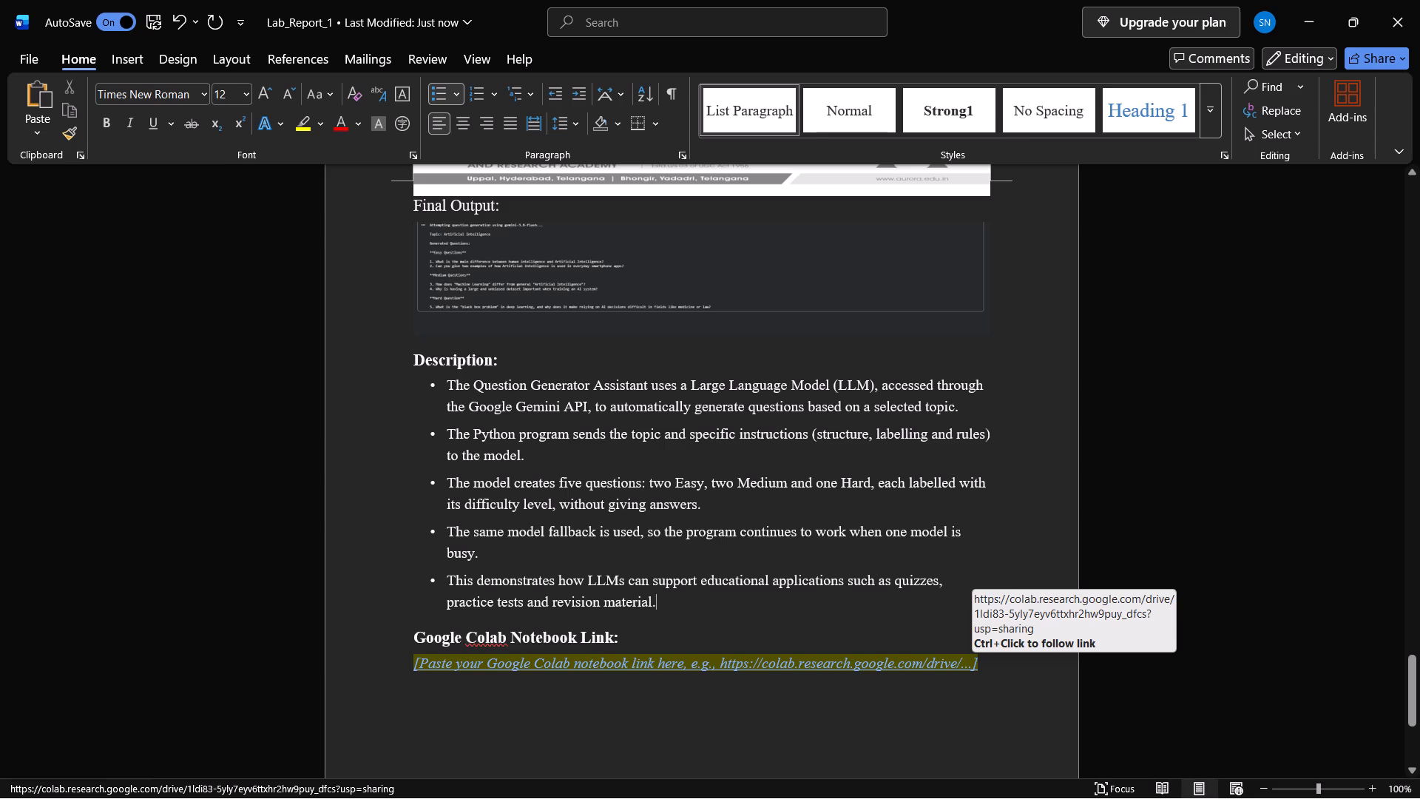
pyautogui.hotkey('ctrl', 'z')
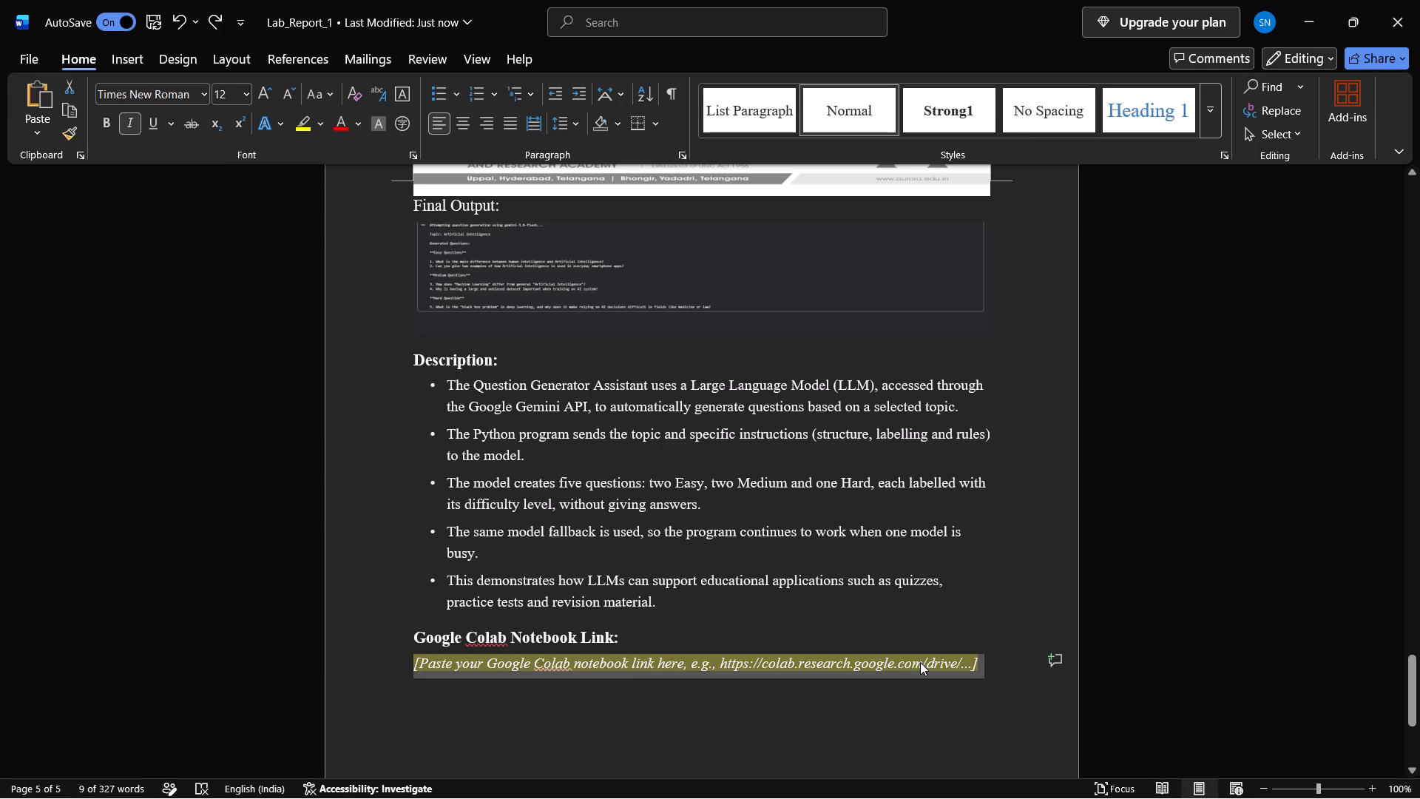
# Delete the highlighted link placeholder under Google Colab Notebook Link and turn off italic on the emptied line.
pyautogui.press('BackSpace')
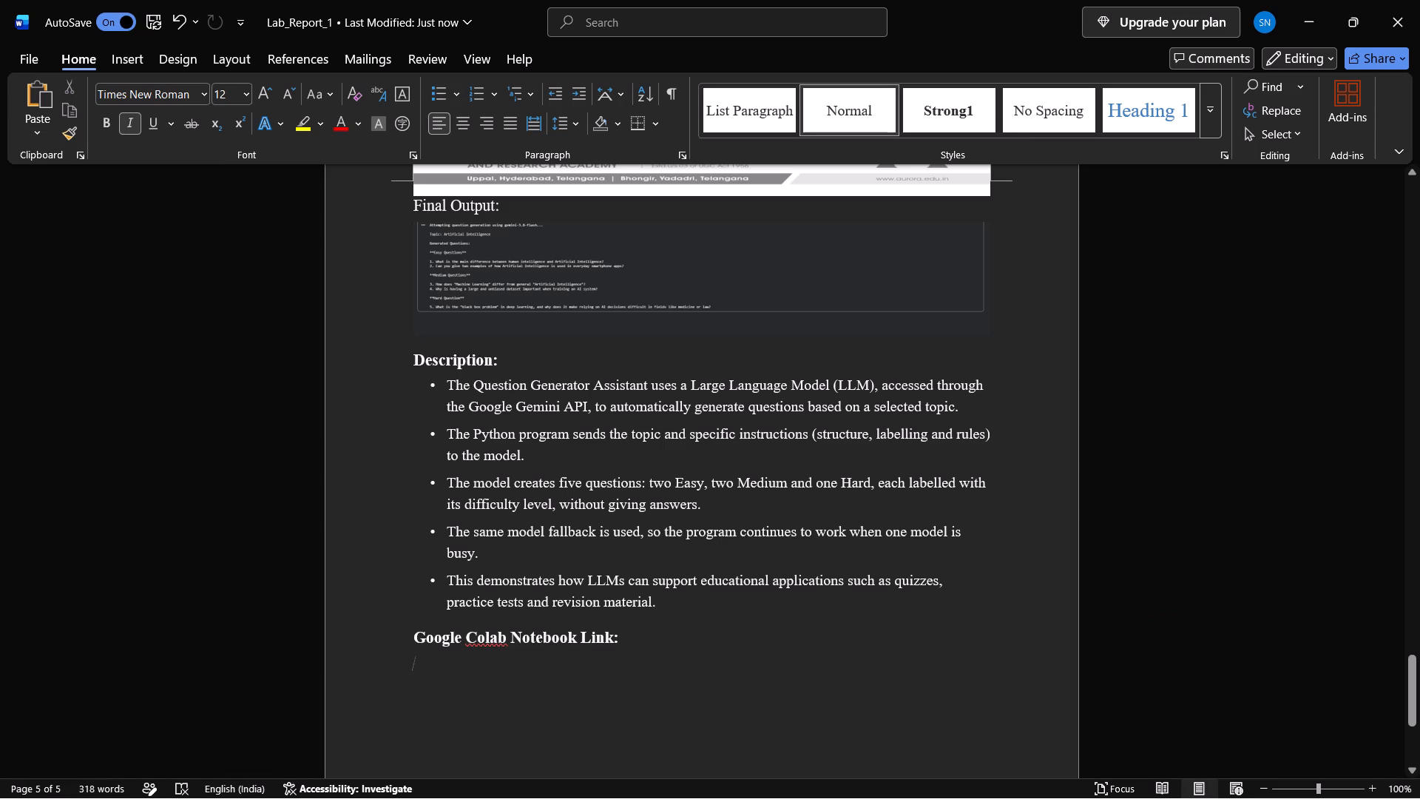
pyautogui.click(128, 120)
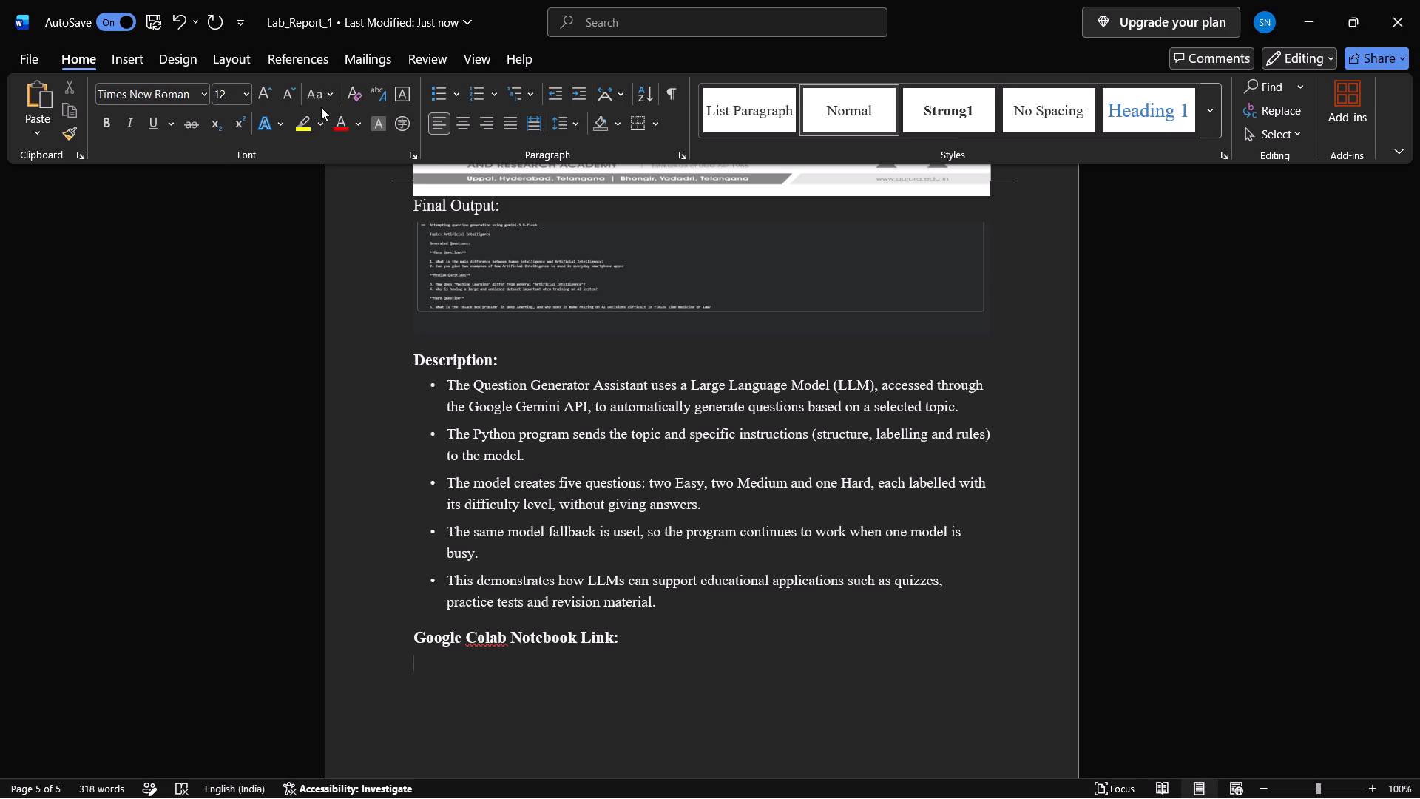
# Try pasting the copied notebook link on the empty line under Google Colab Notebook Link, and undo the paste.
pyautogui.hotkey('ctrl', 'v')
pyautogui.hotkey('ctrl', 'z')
# Insert the Colab notebook link on the empty line under the Google Colab Notebook Link heading.
pyautogui.click(115, 55)
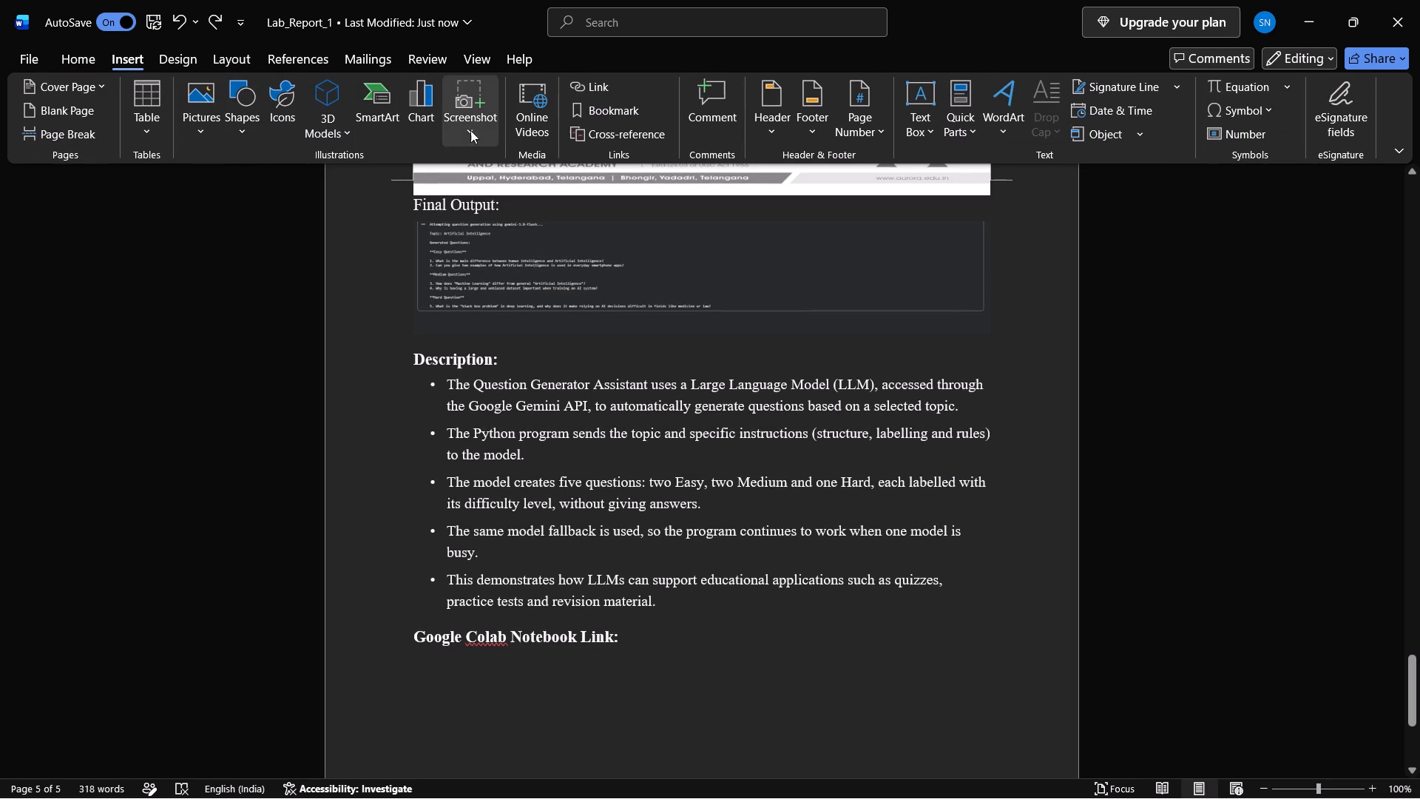
# Insert a hyperlink to the copied Colab notebook address on the empty line under the Google Colab Notebook Link heading.
pyautogui.click(590, 93)
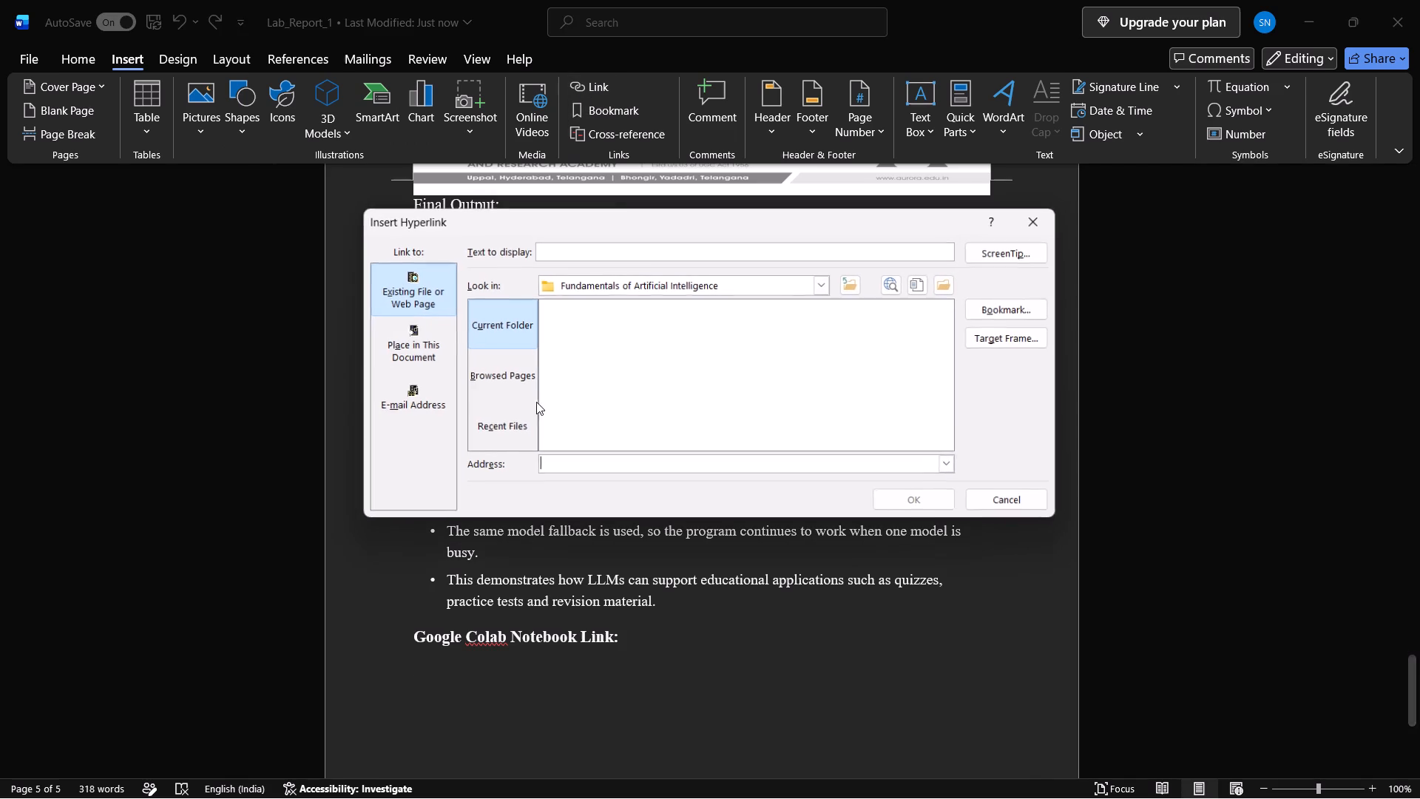
pyautogui.hotkey('ctrl', 'v')
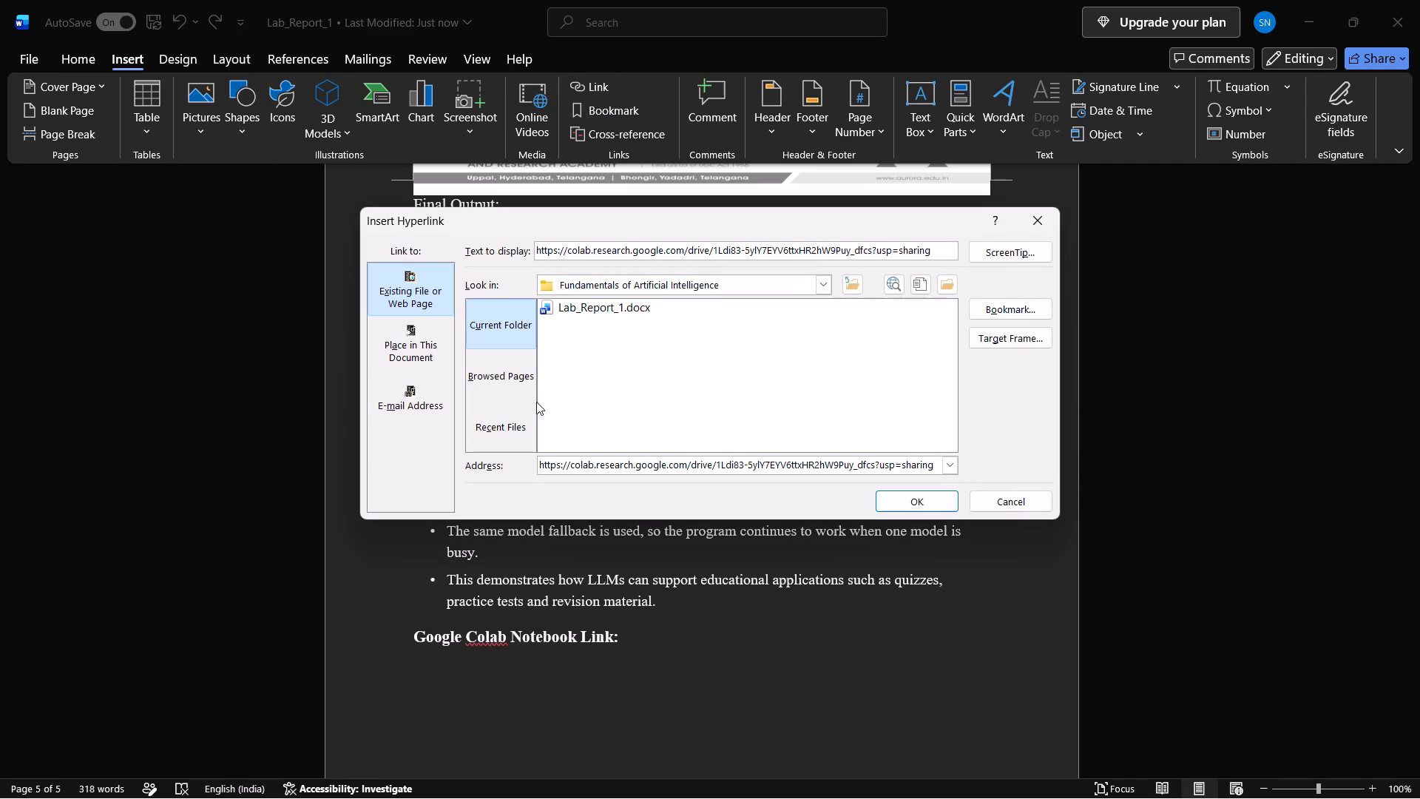
pyautogui.press('Return')
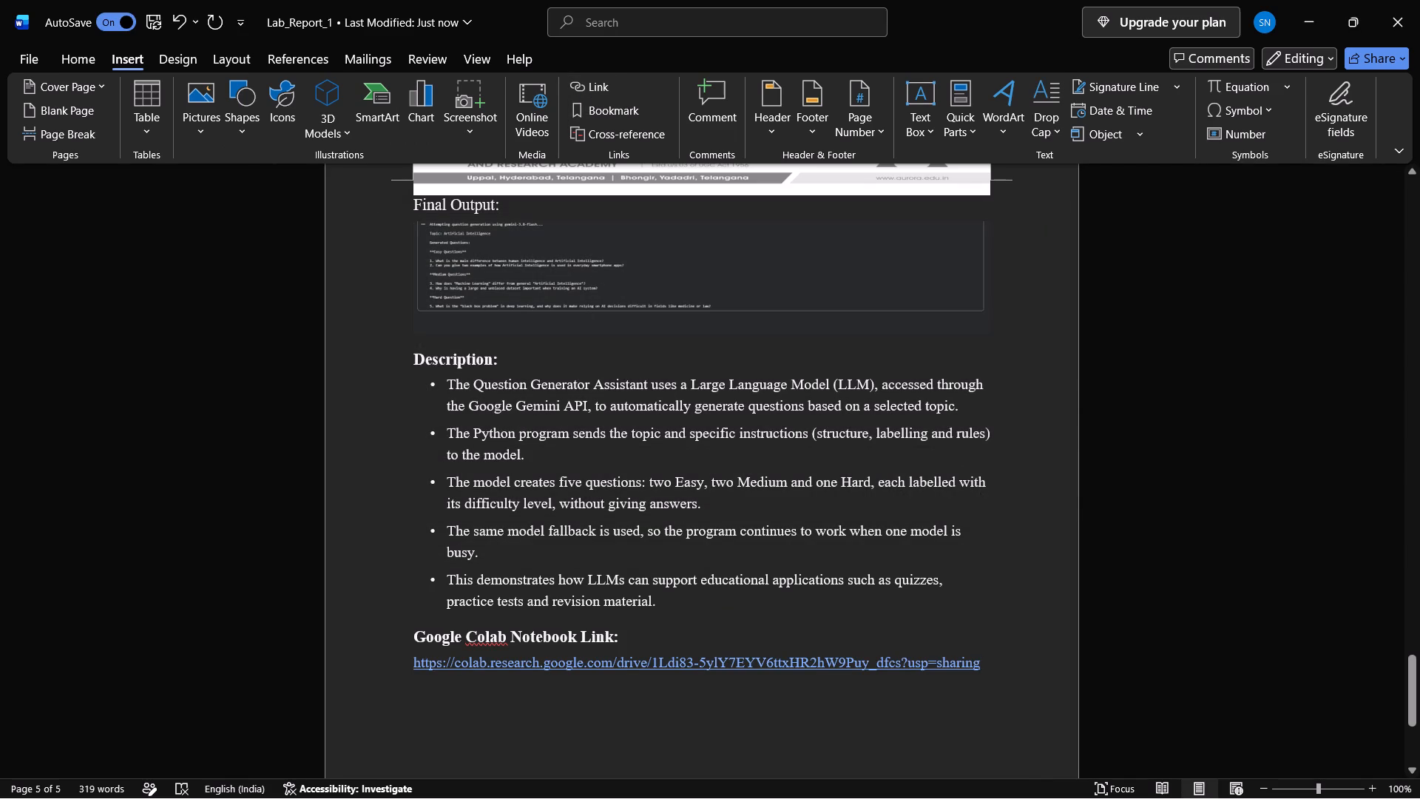
# Review the report from the cover page and student details table through to the certificate page.
pyautogui.scroll(13, 1029, 655)
pyautogui.scroll(19, 1029, 655)
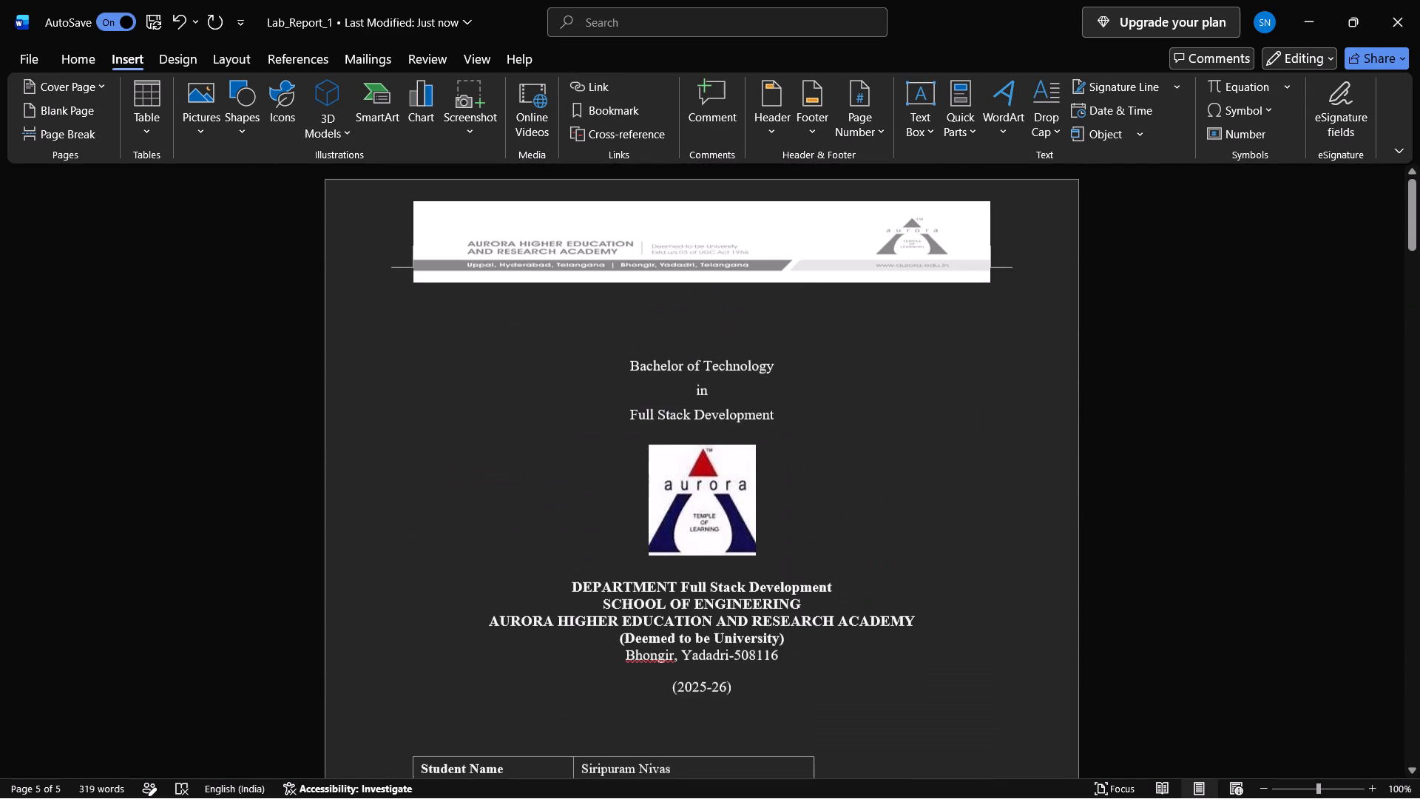
pyautogui.scroll(-1, 1029, 655)
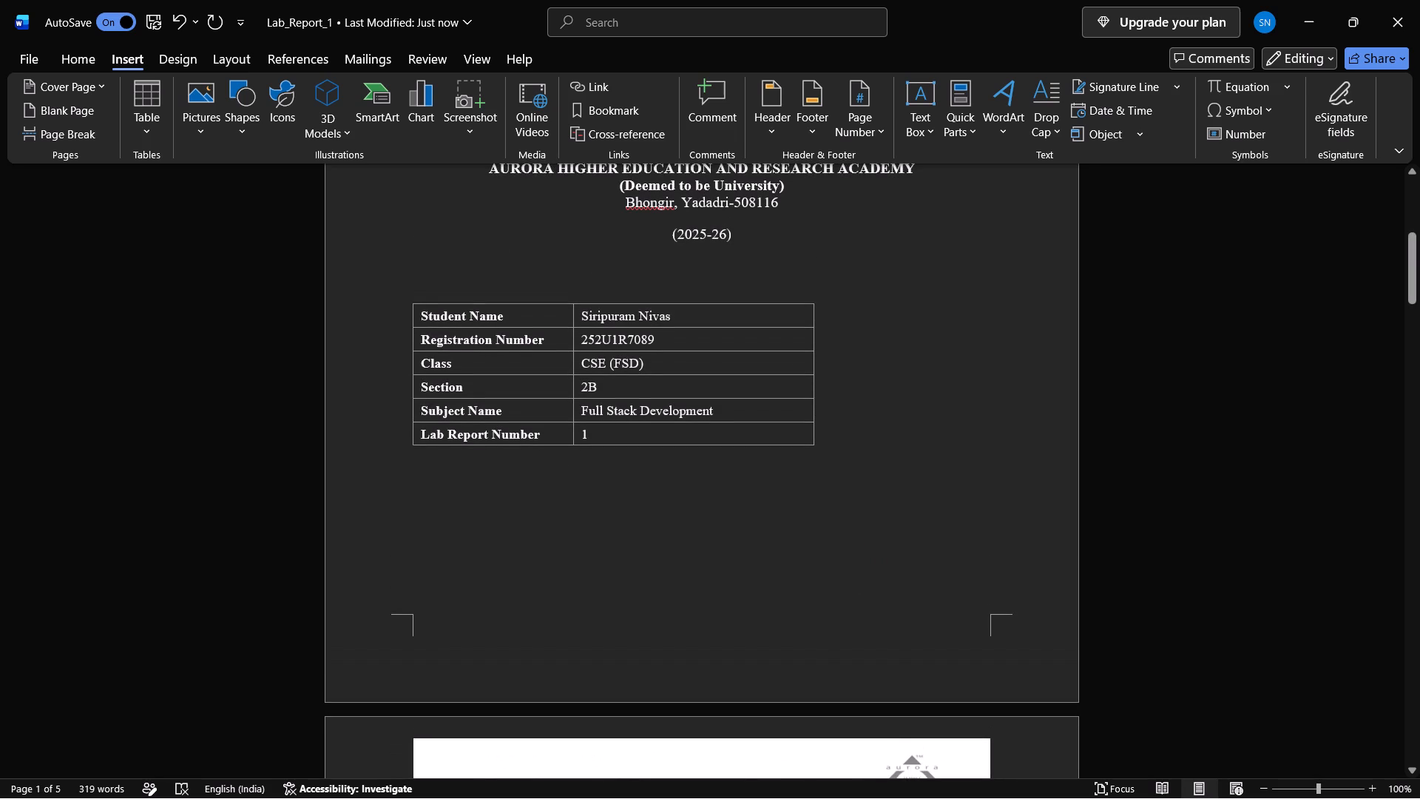
pyautogui.scroll(-2, 917, 503)
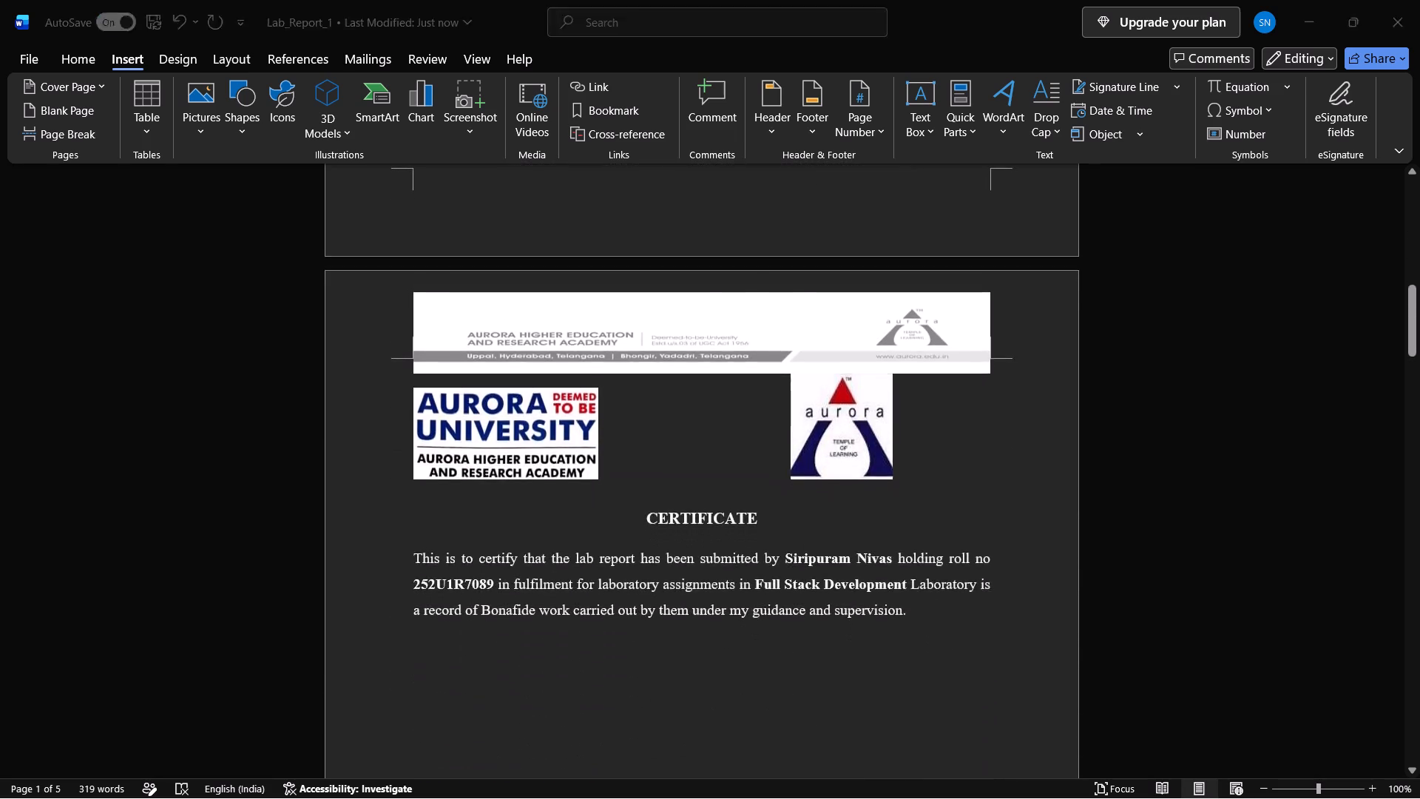
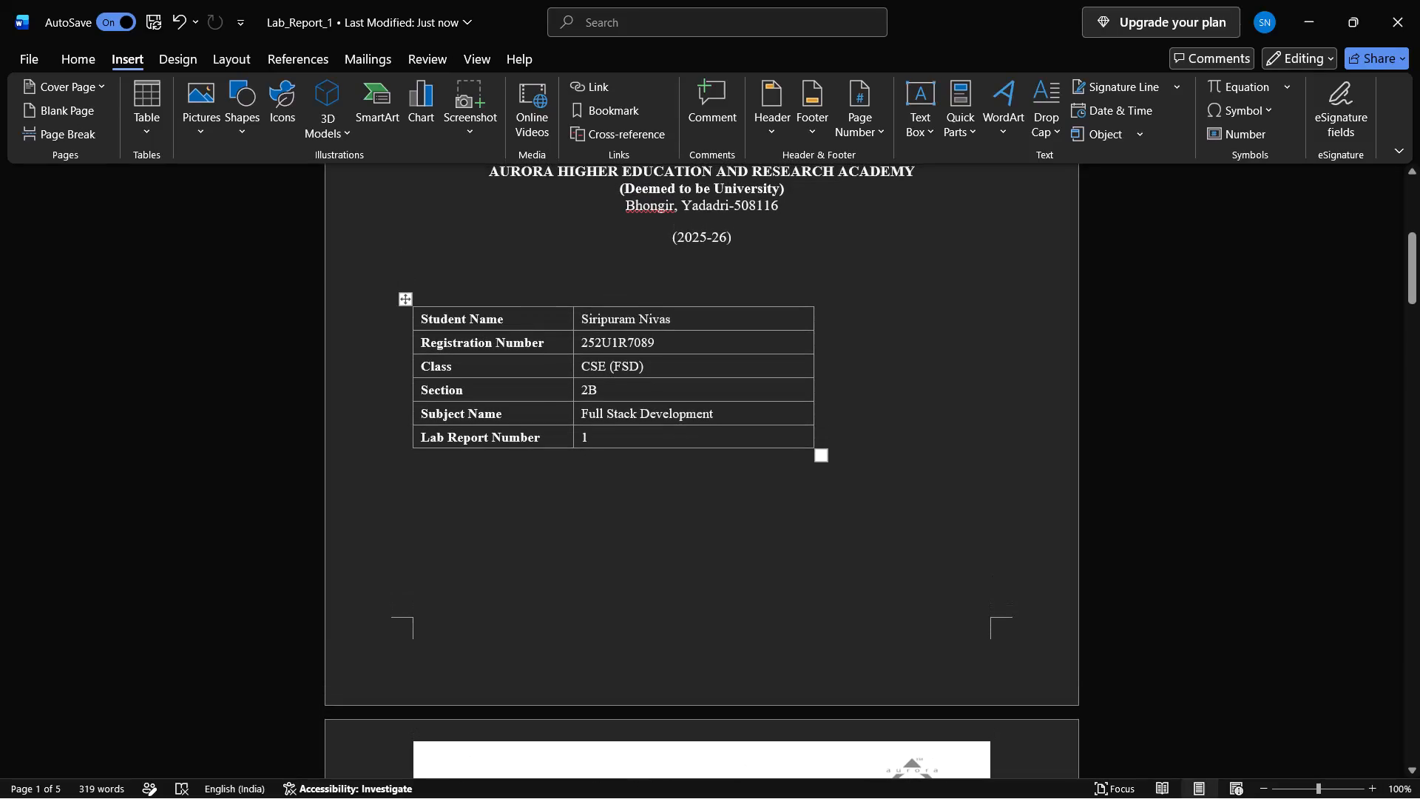
# Delete the student details table, from Student Name to Lab Report Number, and its adjoining empty lines on the cover page.
pyautogui.moveTo(425, 269); pyautogui.dragTo(749, 405)
pyautogui.click(510, 227)
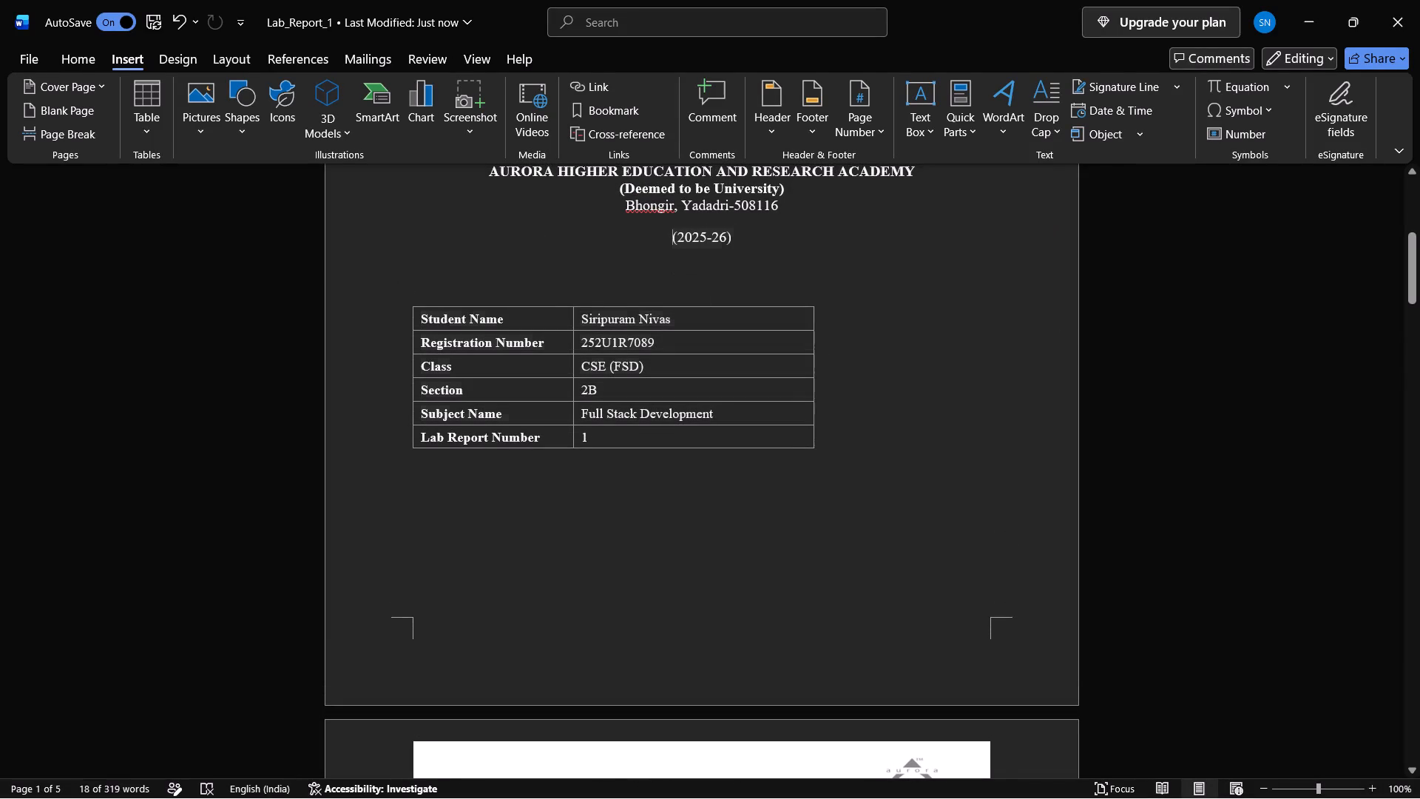
pyautogui.moveTo(425, 298); pyautogui.dragTo(757, 451)
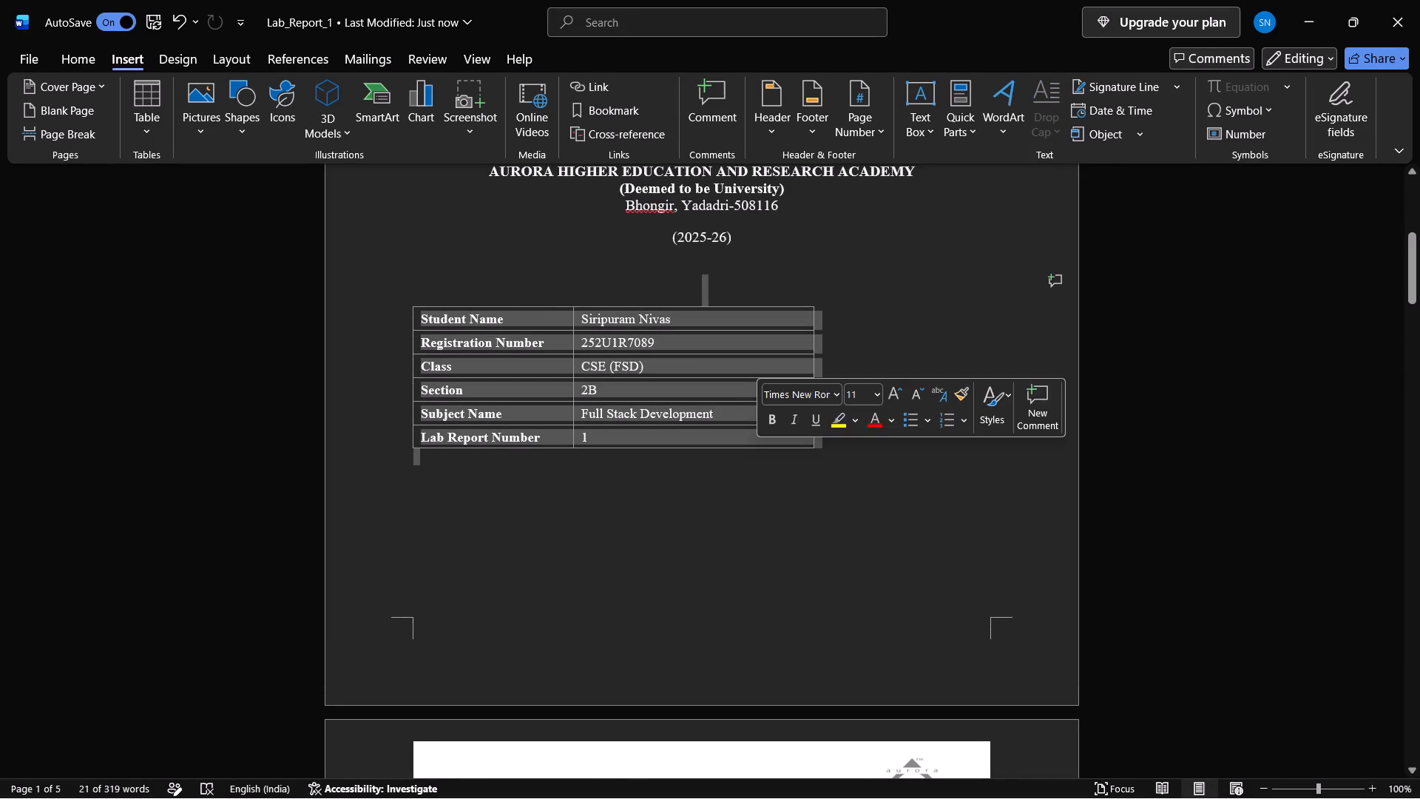
pyautogui.press('BackSpace')
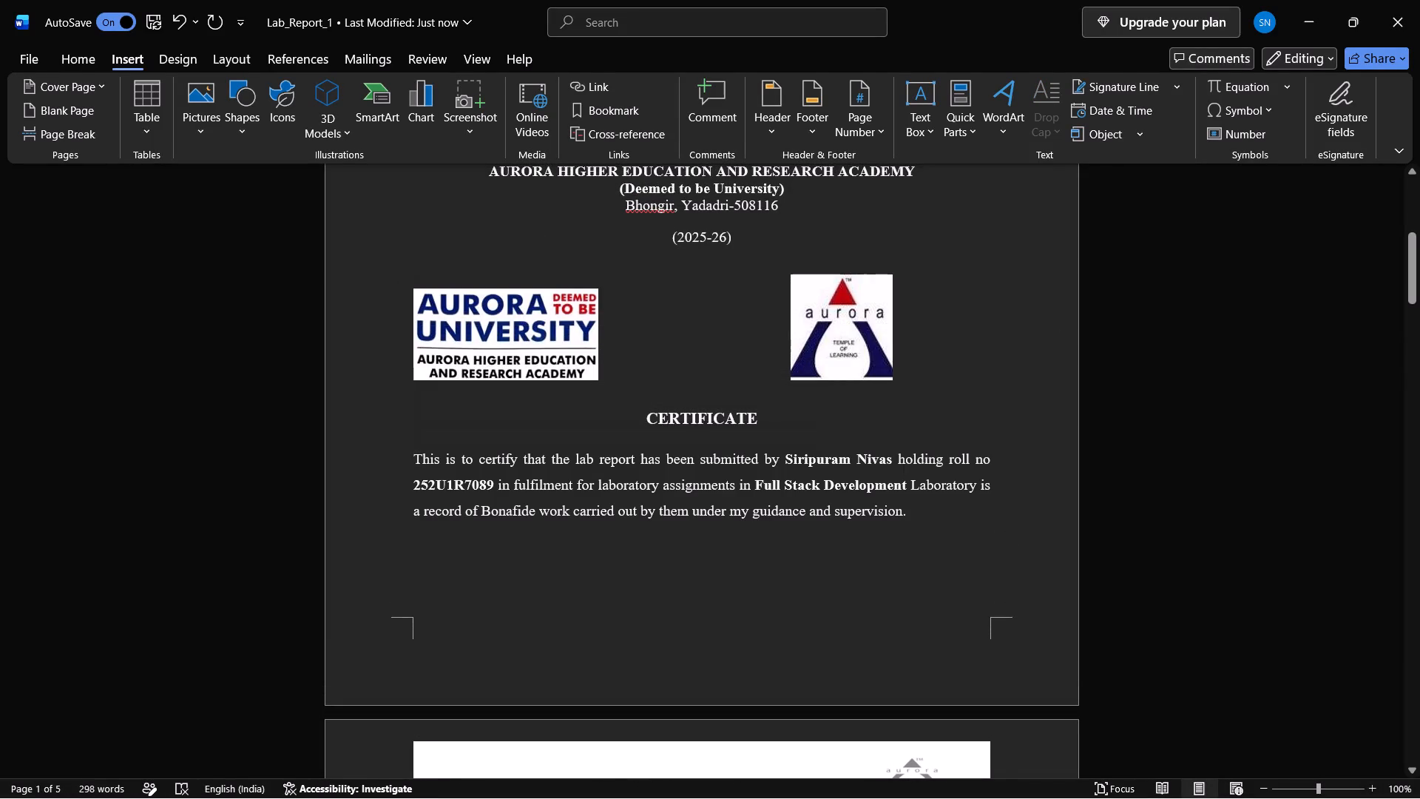
# Insert ten blank lines below (2025-26) so the CERTIFICATE section and its two logos start on the second page.
pyautogui.press('Return')
pyautogui.press('Return')
pyautogui.press('Return')
pyautogui.press('Return')
pyautogui.press('Return')
pyautogui.press('Return')
pyautogui.press('Return')
pyautogui.press('Return')
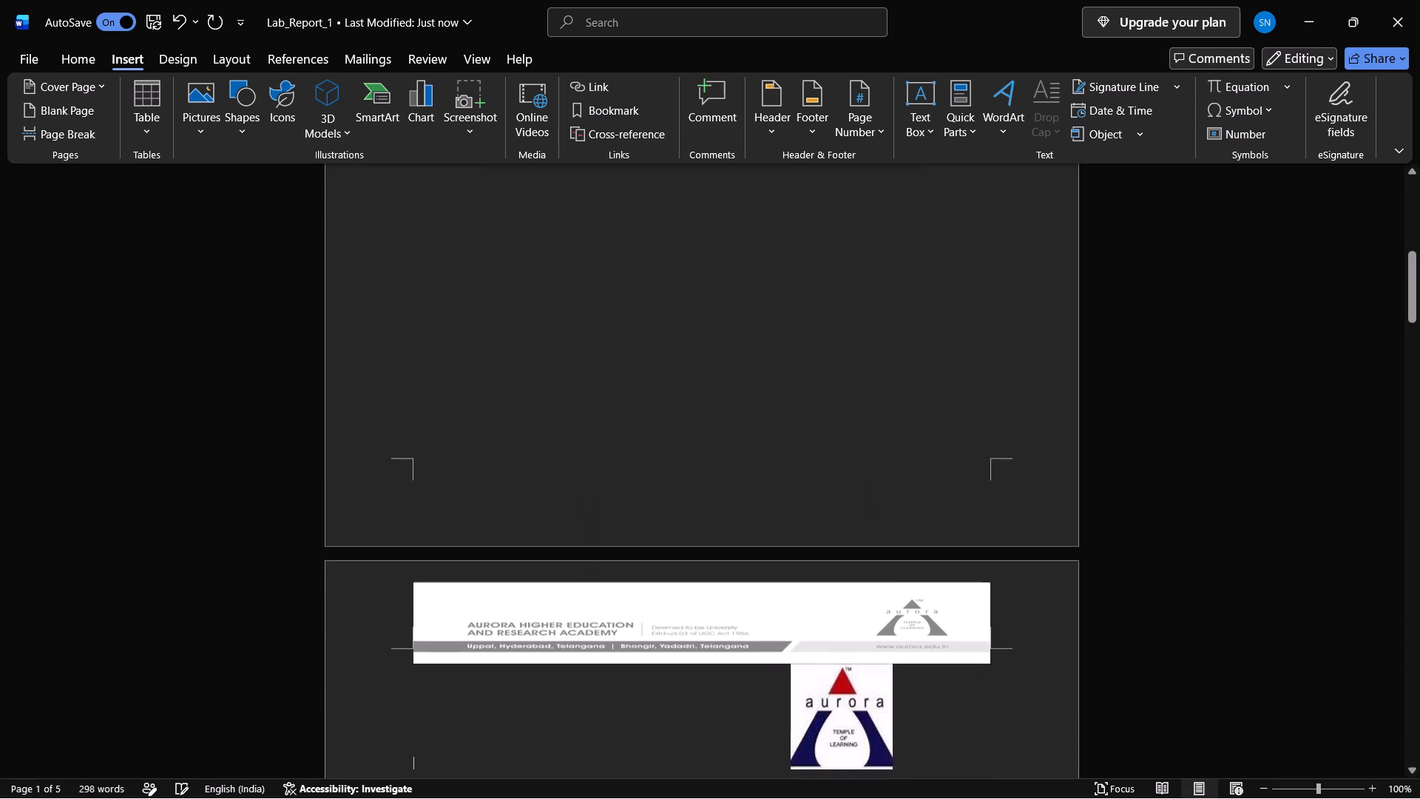
pyautogui.press('Return')
pyautogui.press('Return')
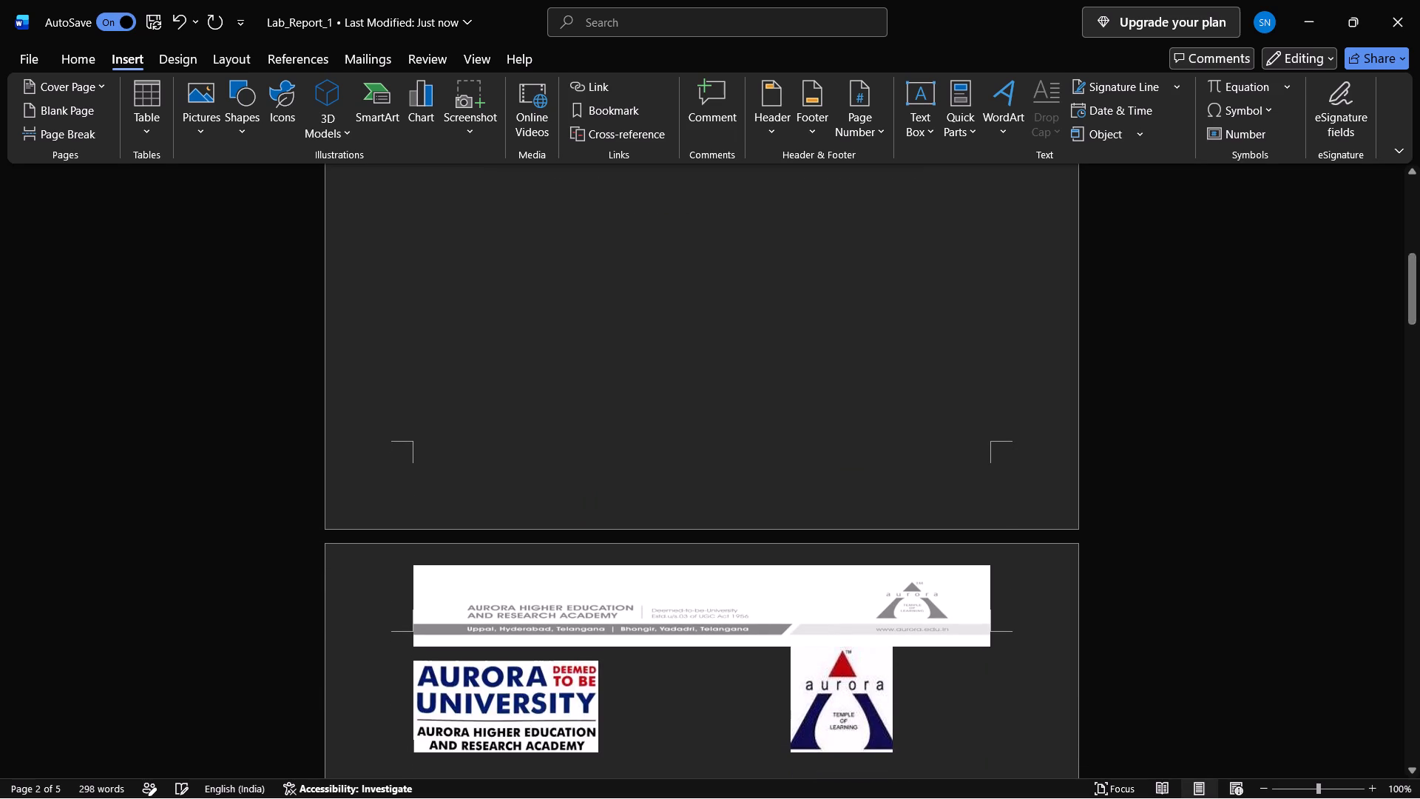
pyautogui.scroll(-2, 756, 473)
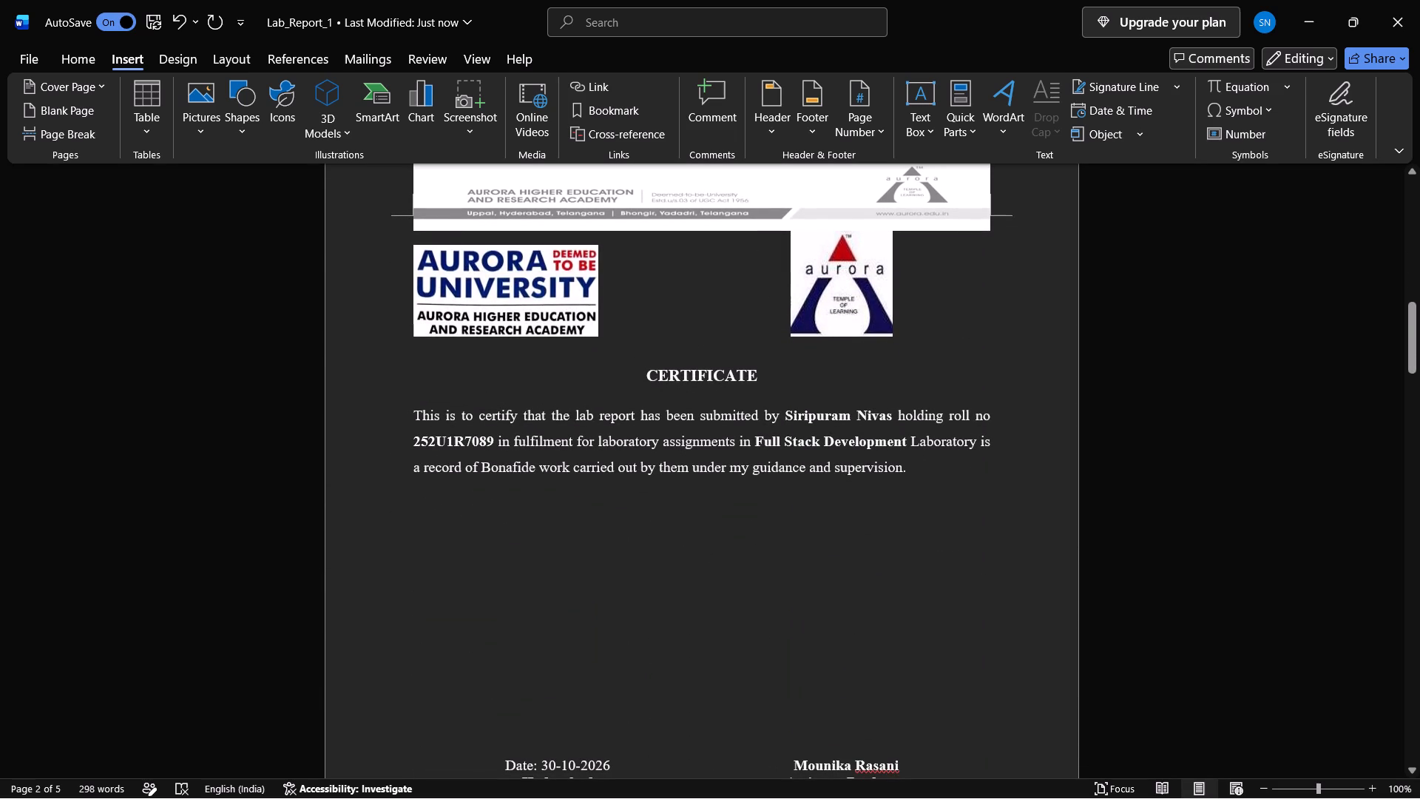
# Return to the cover page and place the text cursor in the Bachelor of Technology line above the logo.
pyautogui.click(410, 241)
pyautogui.scroll(1, 657, 348)
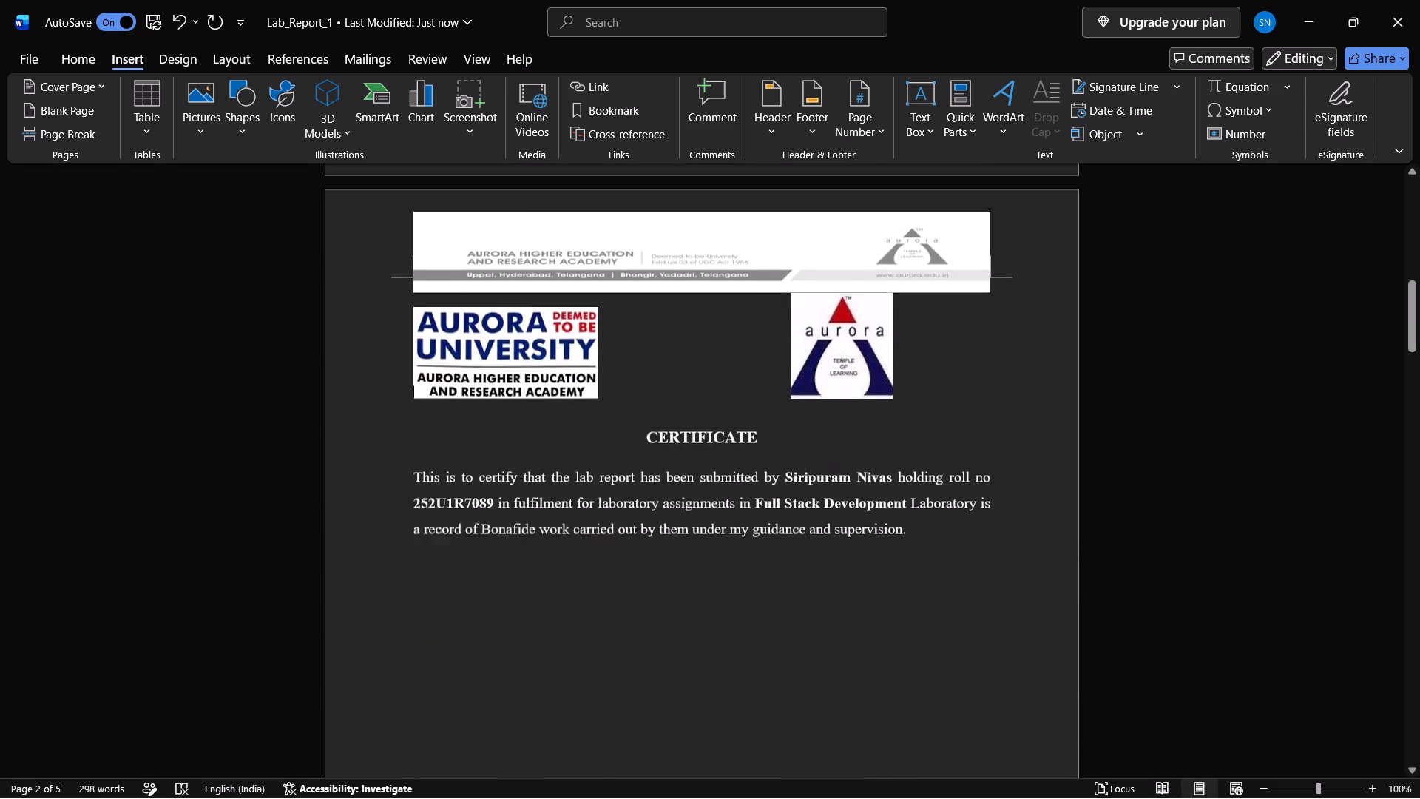
pyautogui.scroll(1, 657, 348)
pyautogui.scroll(7, 722, 353)
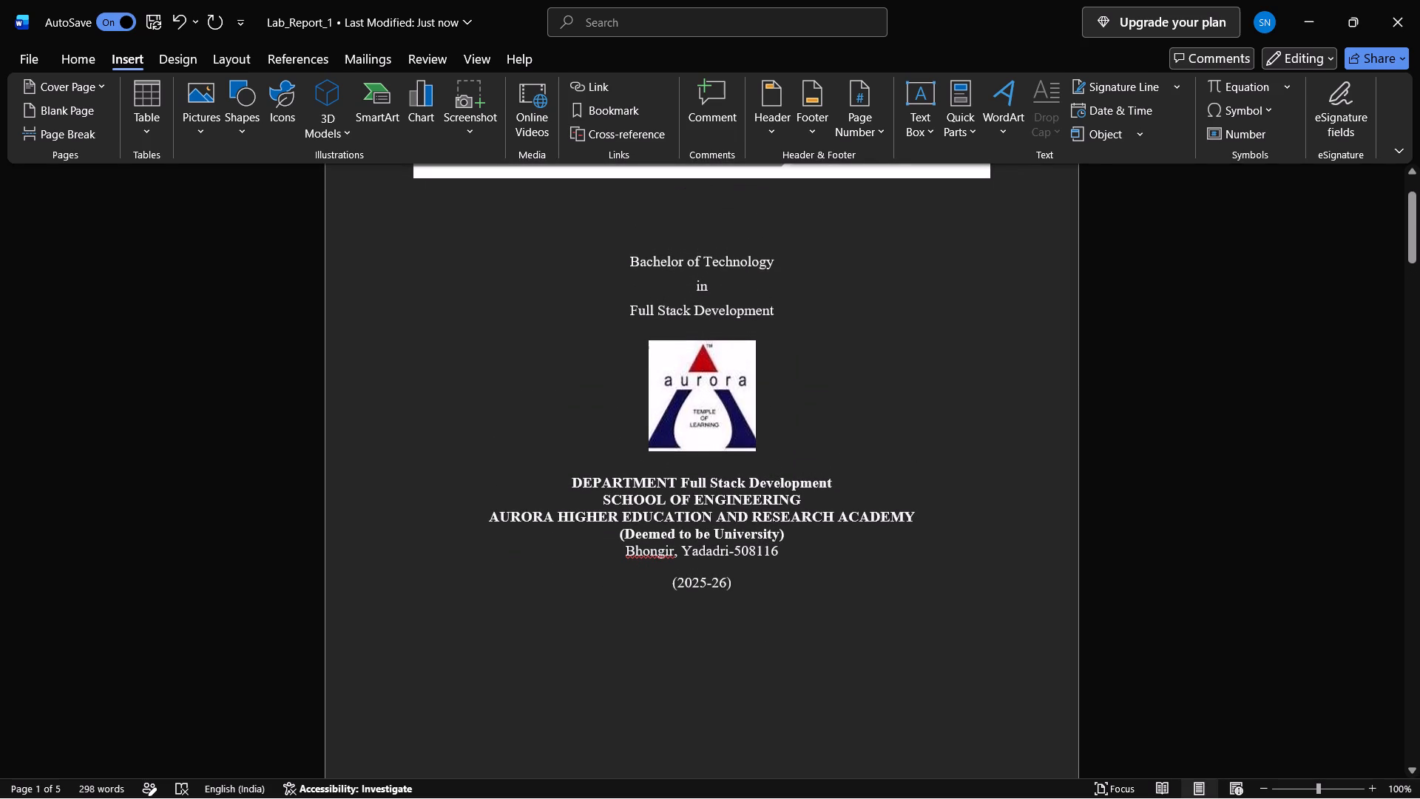
pyautogui.click(658, 222)
pyautogui.scroll(1, 731, 240)
pyautogui.click(676, 266)
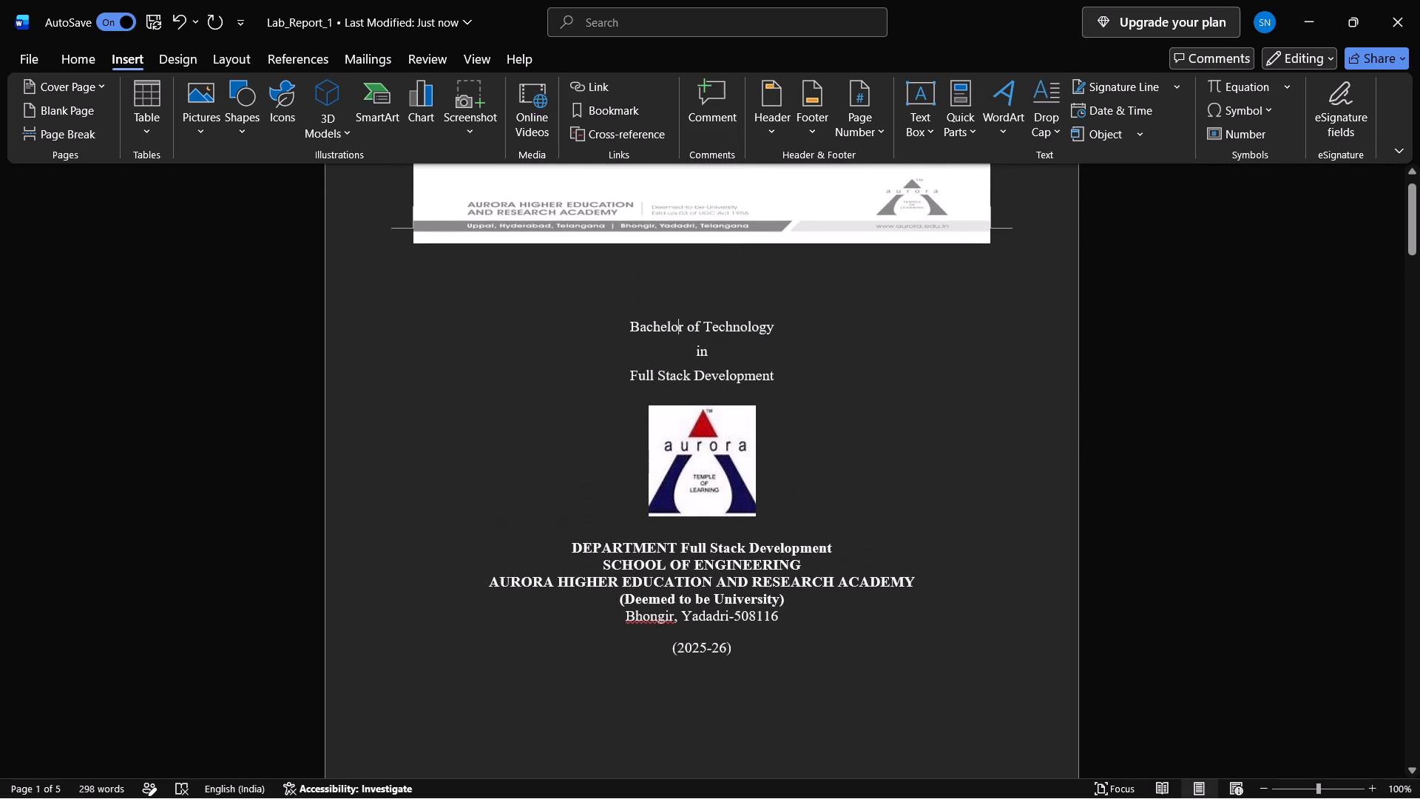
# Insert a blank line above "Bachelor of Technology" on the cover page.
pyautogui.click(617, 290)
pyautogui.press('Return')
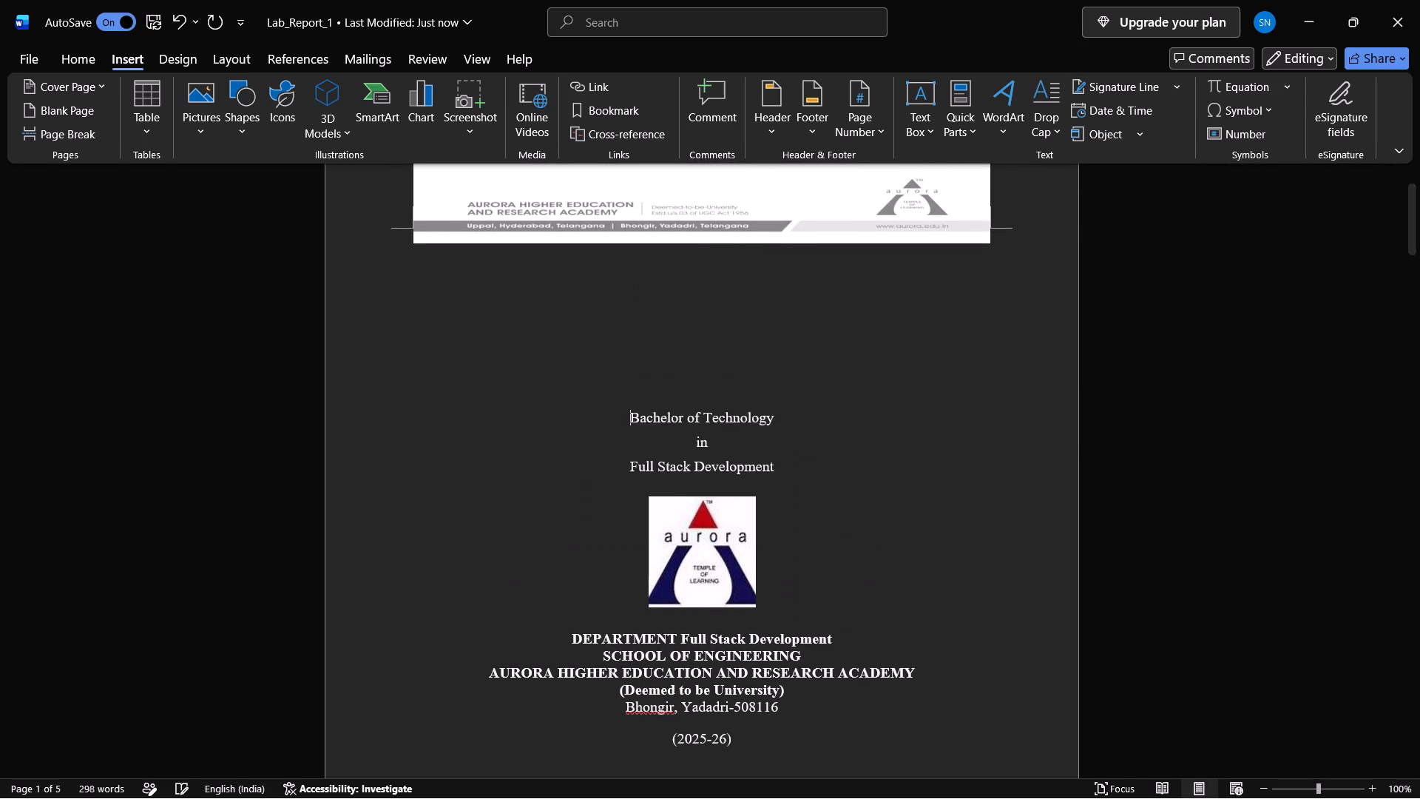
# Change the day in the certificate page's date so it reads 31-10-2026.
pyautogui.scroll(-8, 624, 306)
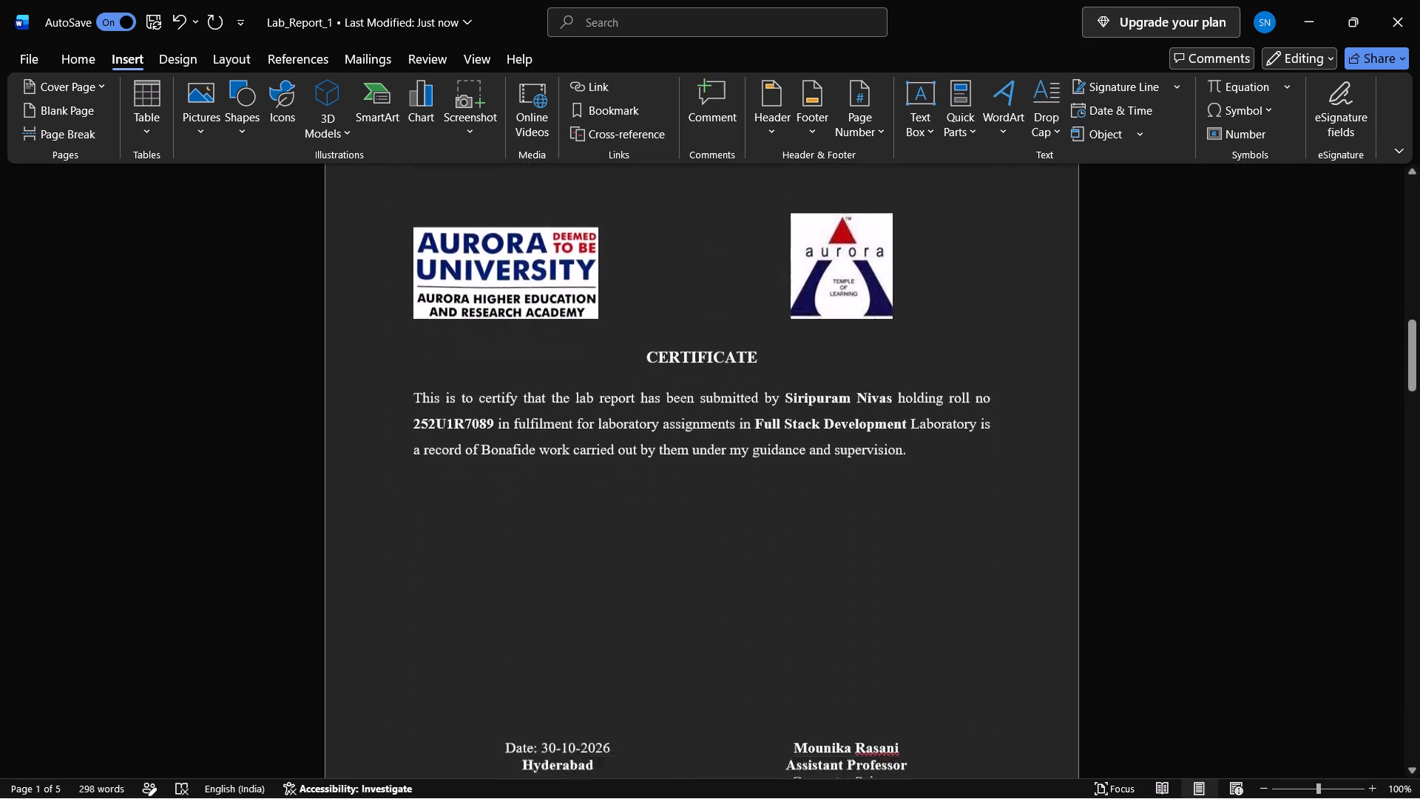
pyautogui.scroll(-1, 624, 306)
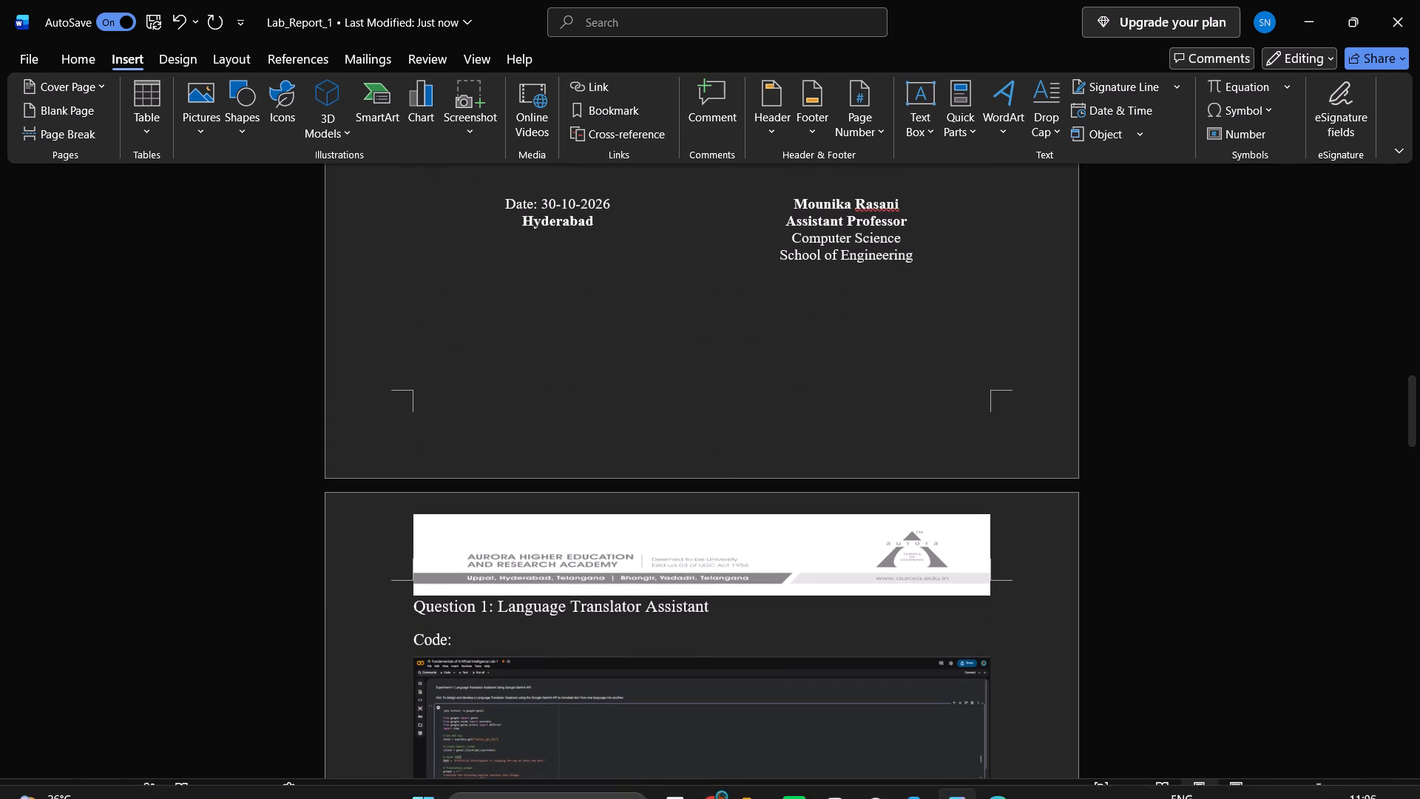
pyautogui.click(554, 201)
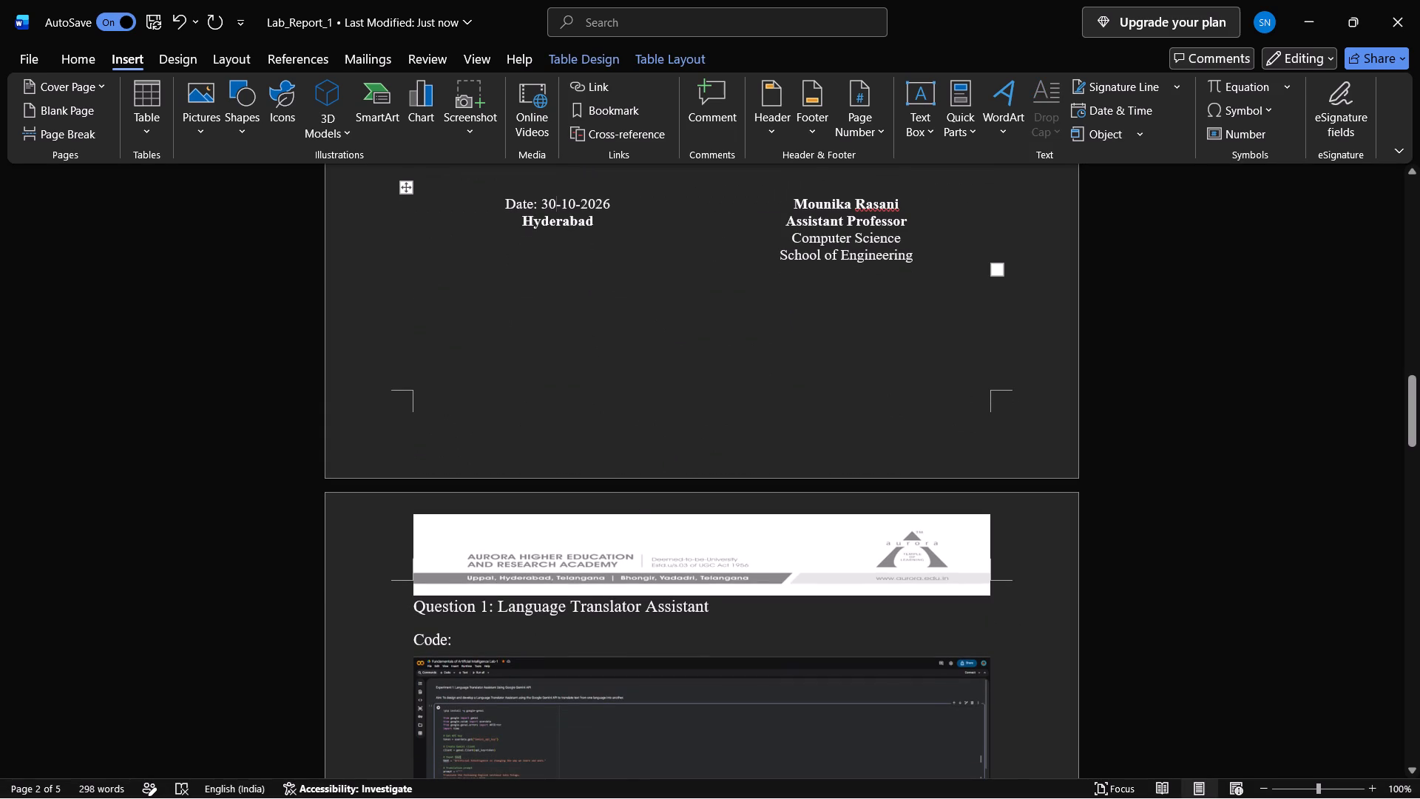
pyautogui.press('BackSpace')
pyautogui.press('1')
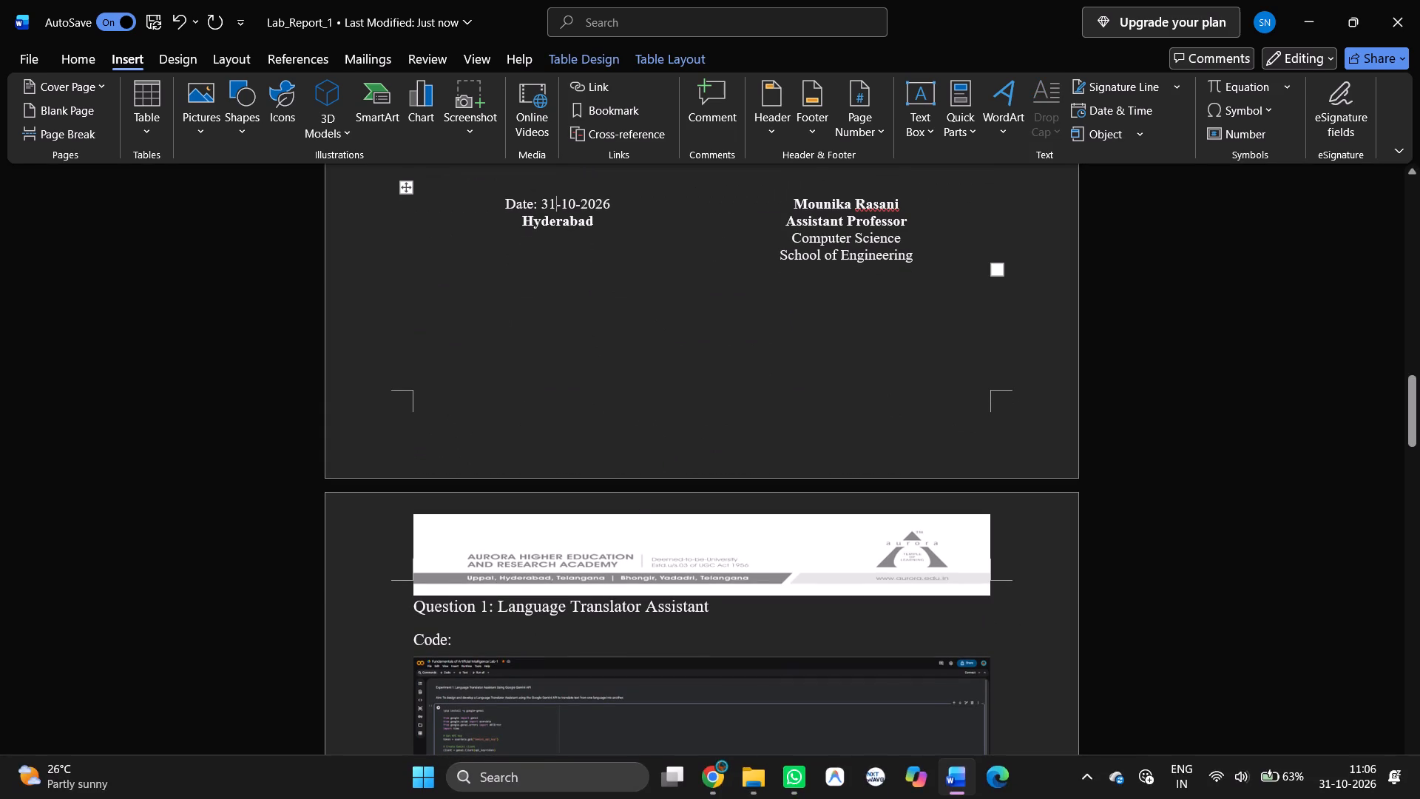
# Replace the place name under the date on the certificate page with Bhongir.
pyautogui.click(599, 219)
pyautogui.press('BackSpace')
pyautogui.press('BackSpace')
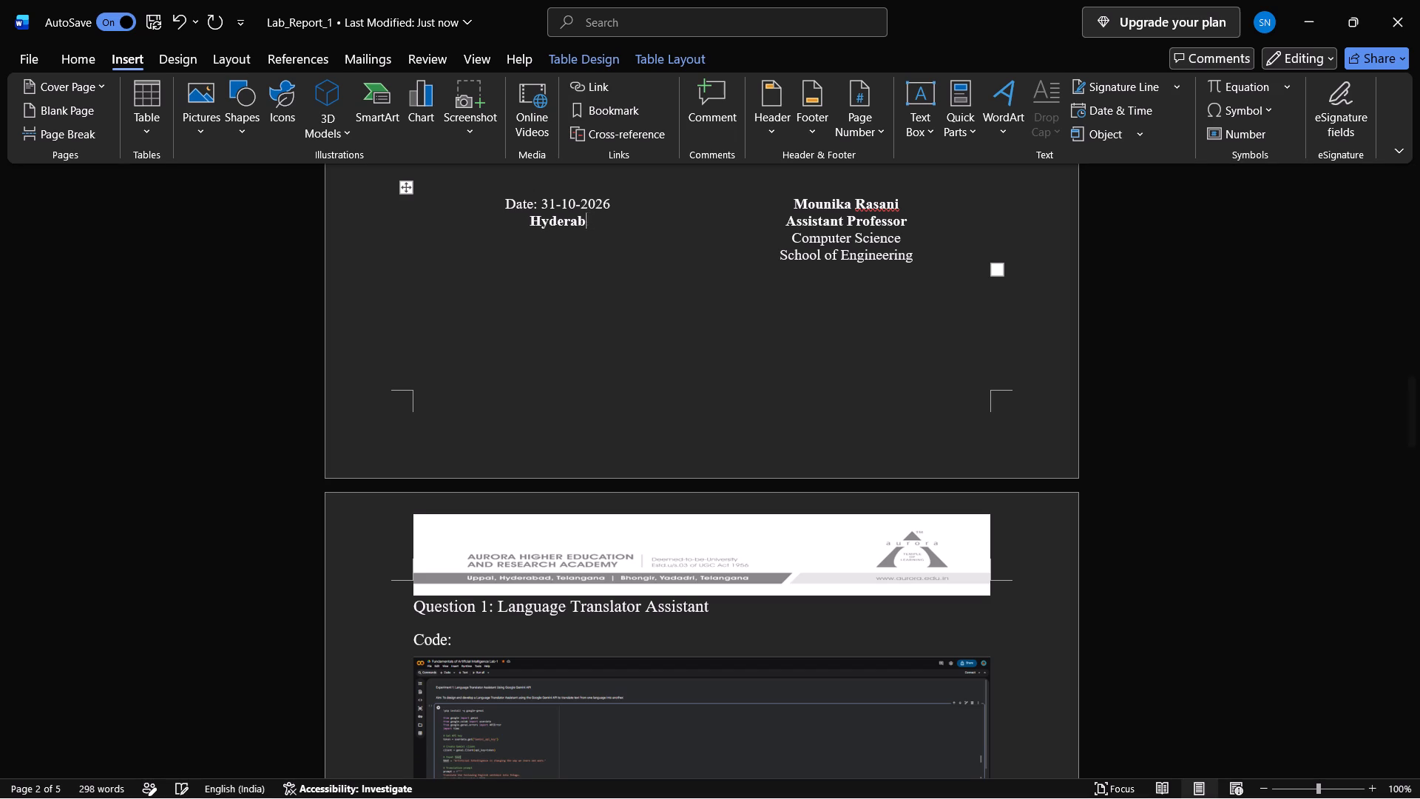
pyautogui.press('BackSpace')
pyautogui.press('BackSpace')
pyautogui.press('BackSpace')
pyautogui.press('BackSpace')
pyautogui.press('BackSpace')
pyautogui.press('BackSpace')
pyautogui.press('BackSpace')
pyautogui.write('Bhon')
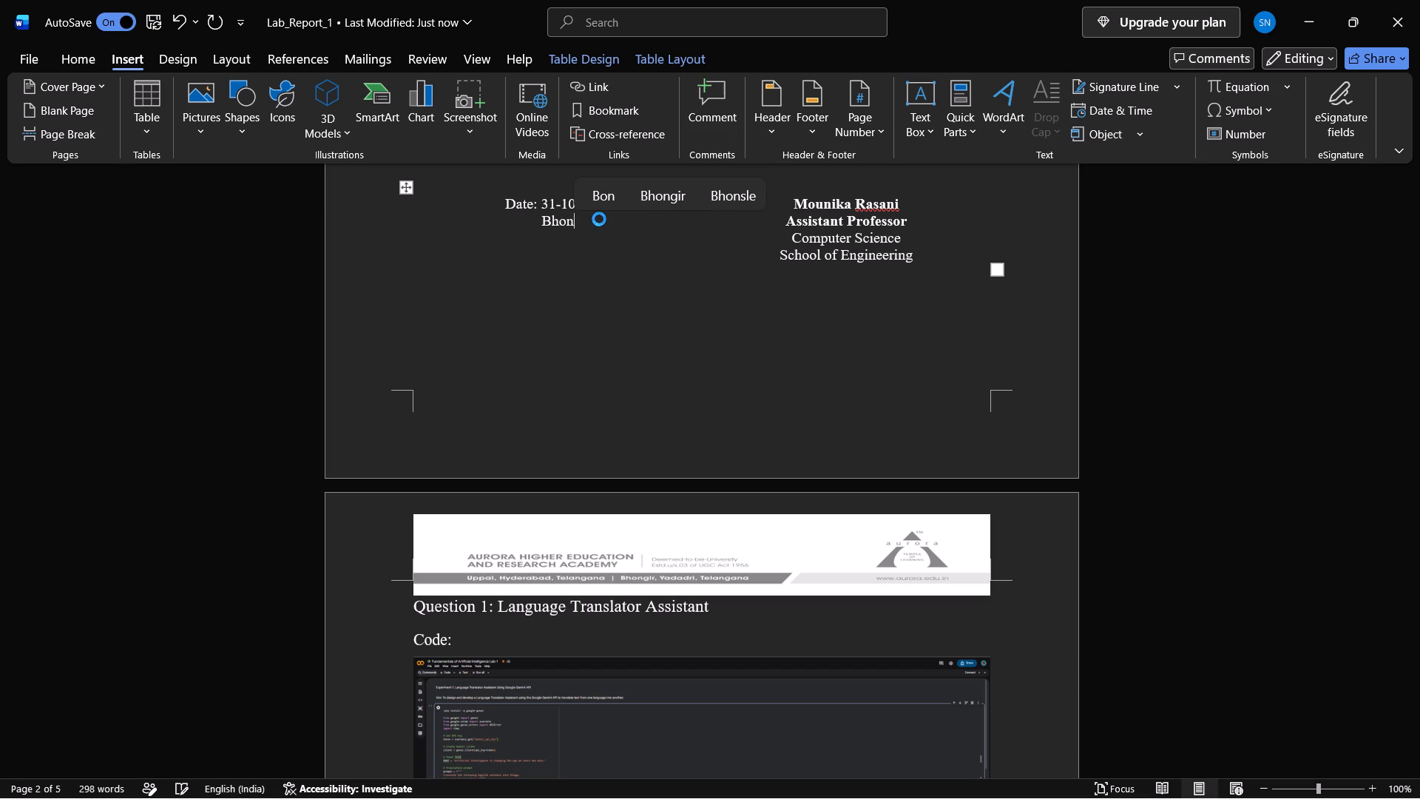
pyautogui.write('gir')
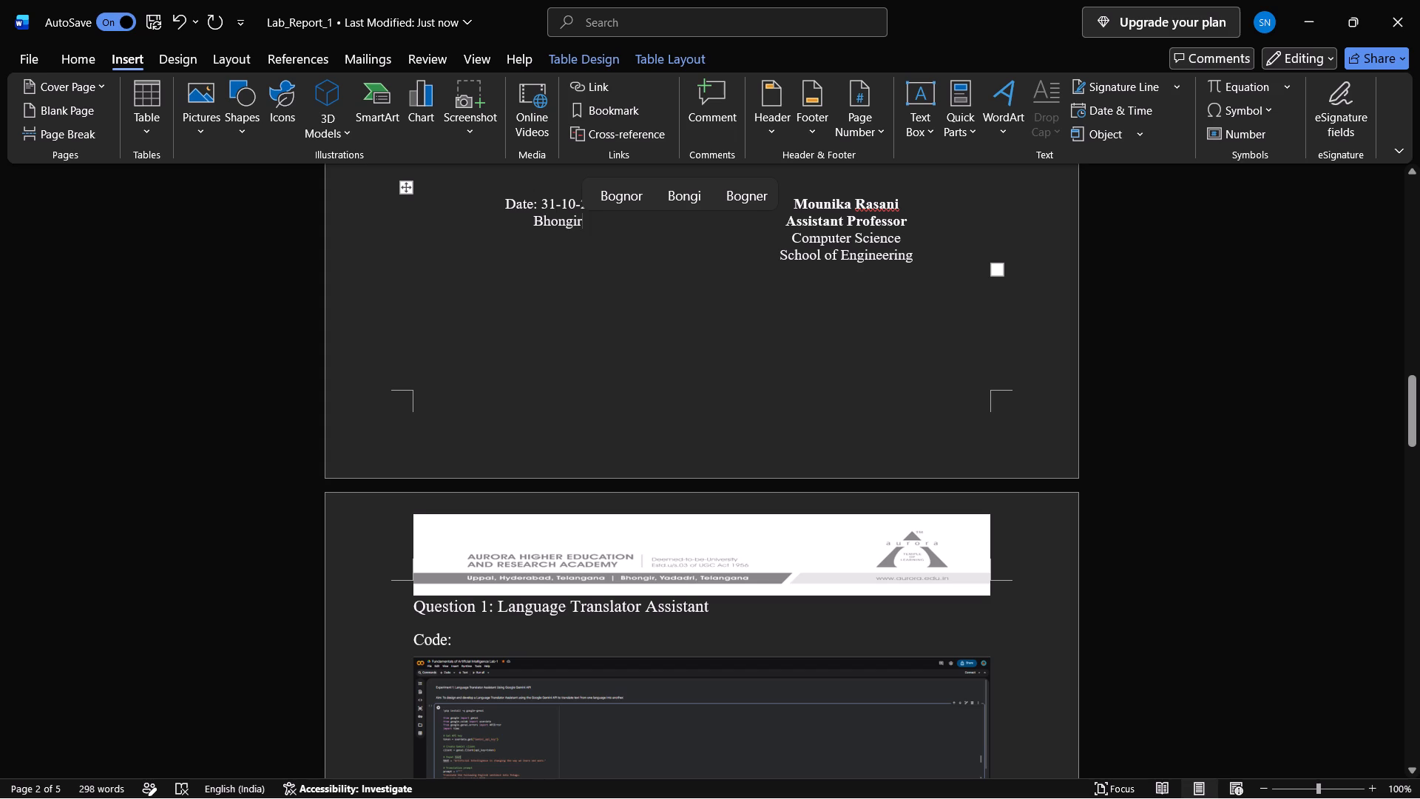
# Insert a blank line above the "Question 1: Language Translator Assistant" heading to separate it from the page header.
pyautogui.scroll(-5, 875, 329)
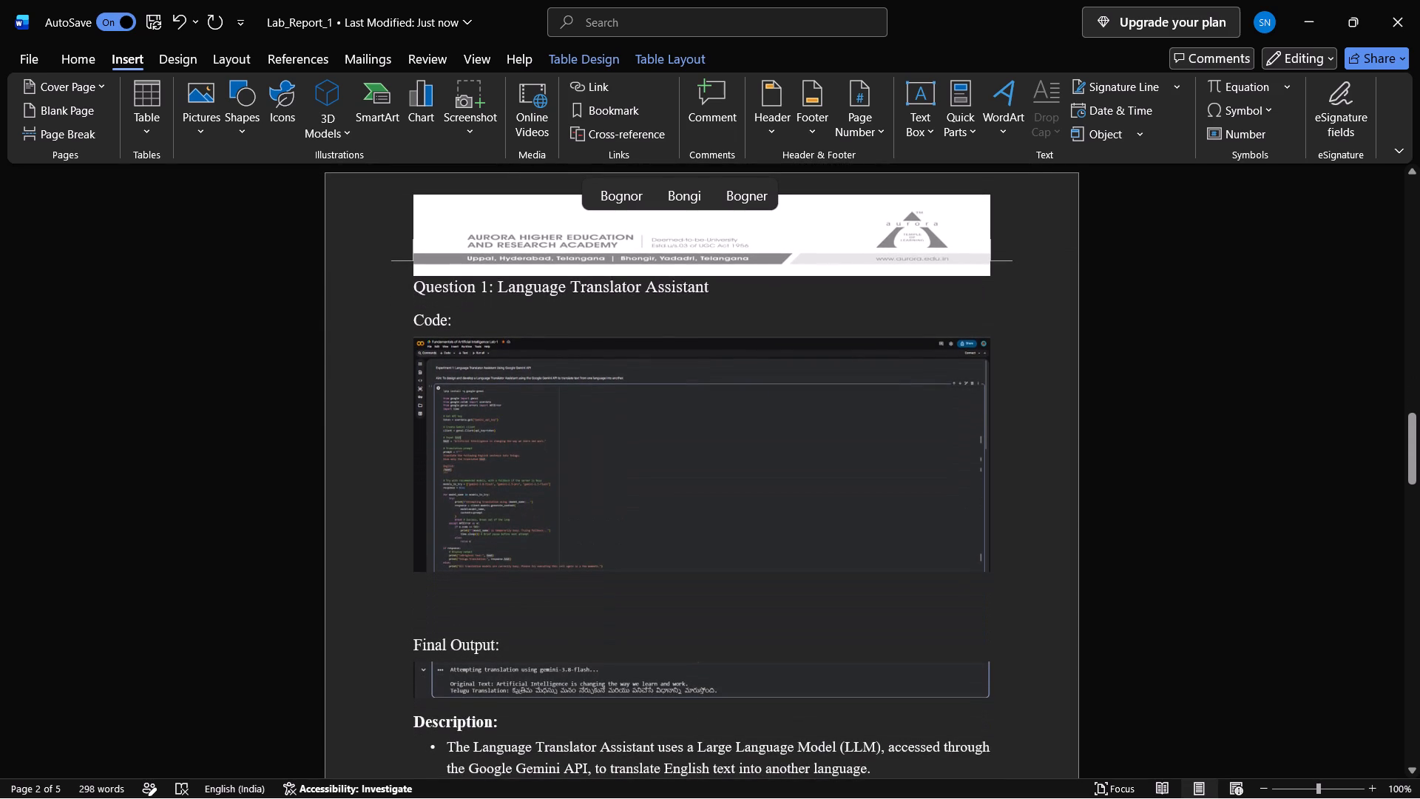
pyautogui.scroll(1, 875, 329)
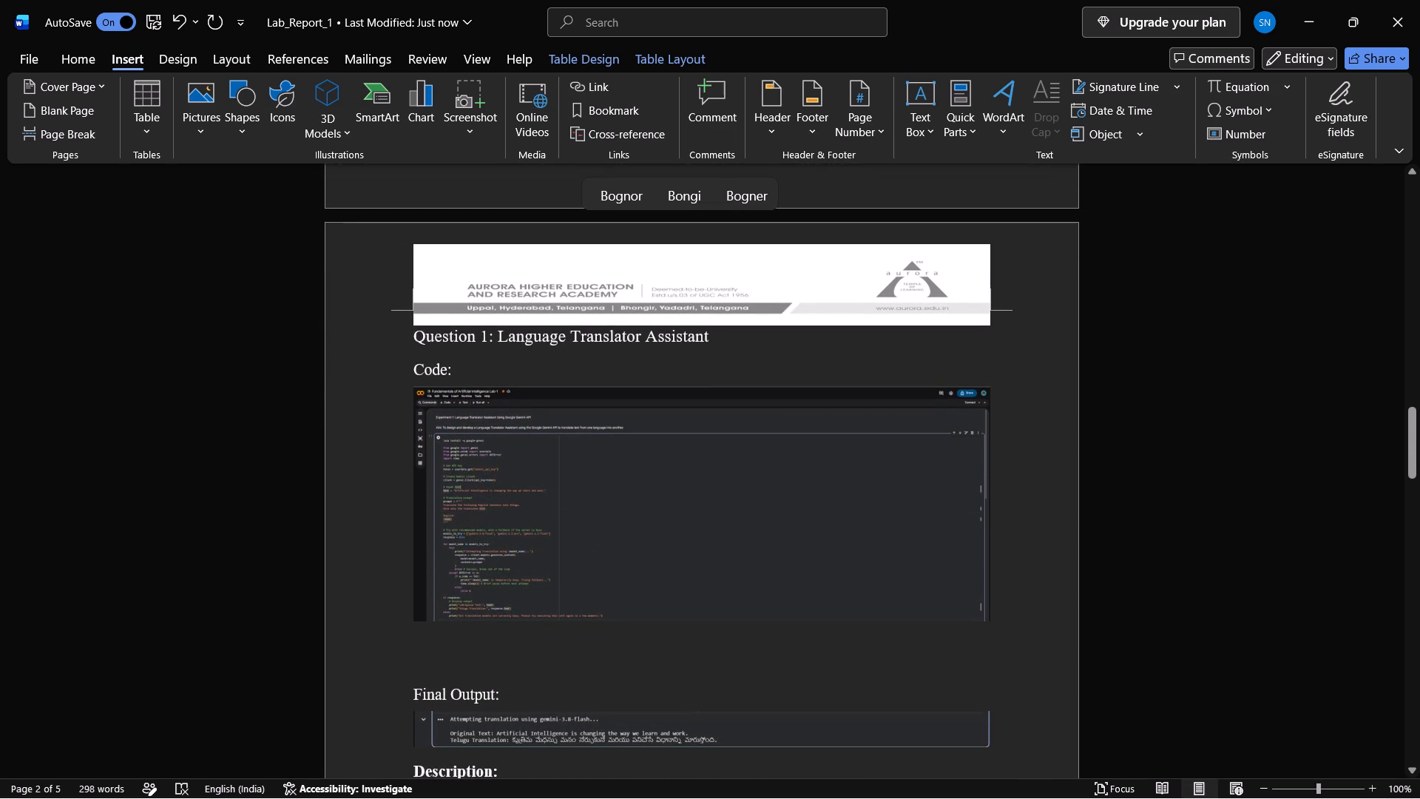
pyautogui.click(416, 340)
pyautogui.press('Return')
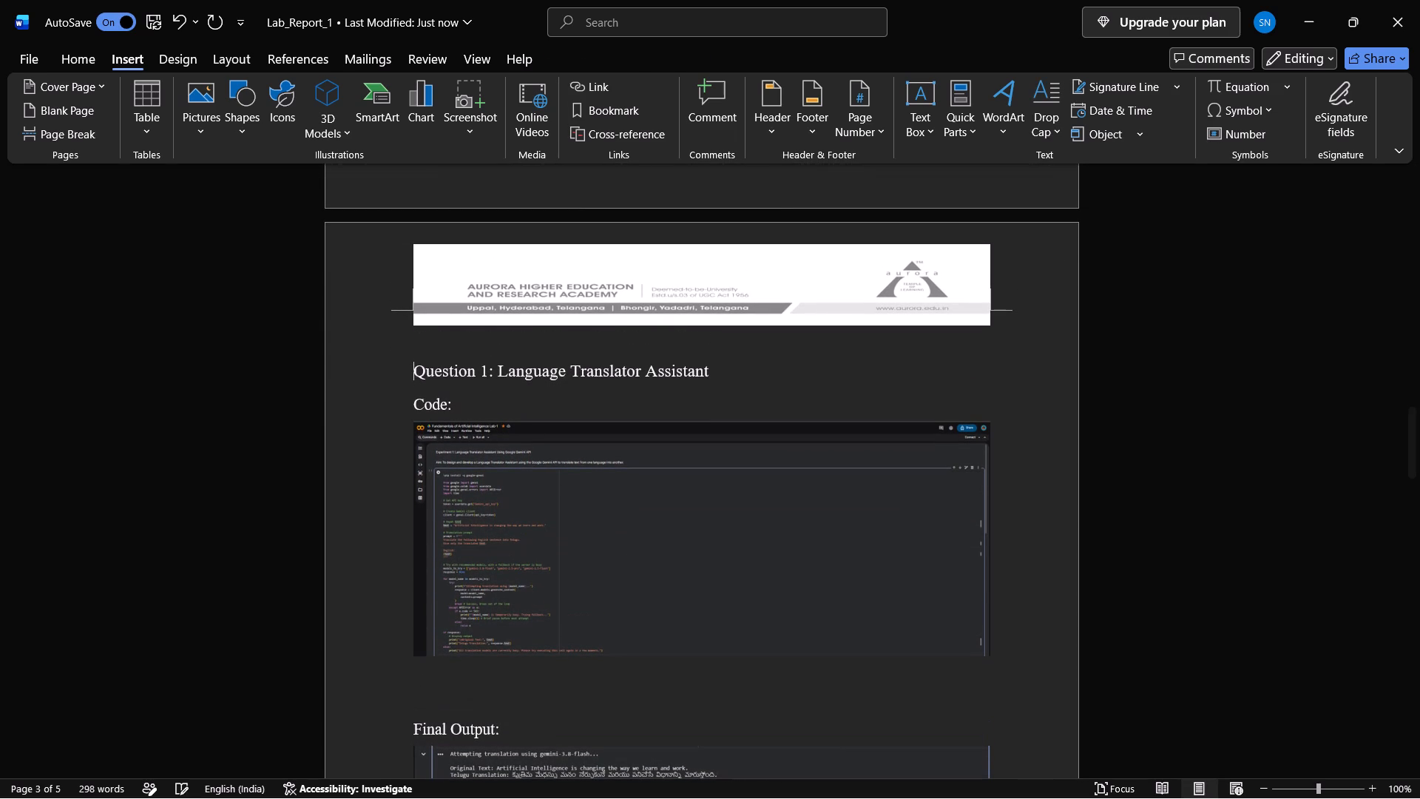
# Insert a blank line above the "Question 2: Question Generator Assistant" heading to separate it from the page header.
pyautogui.scroll(-4, 482, 490)
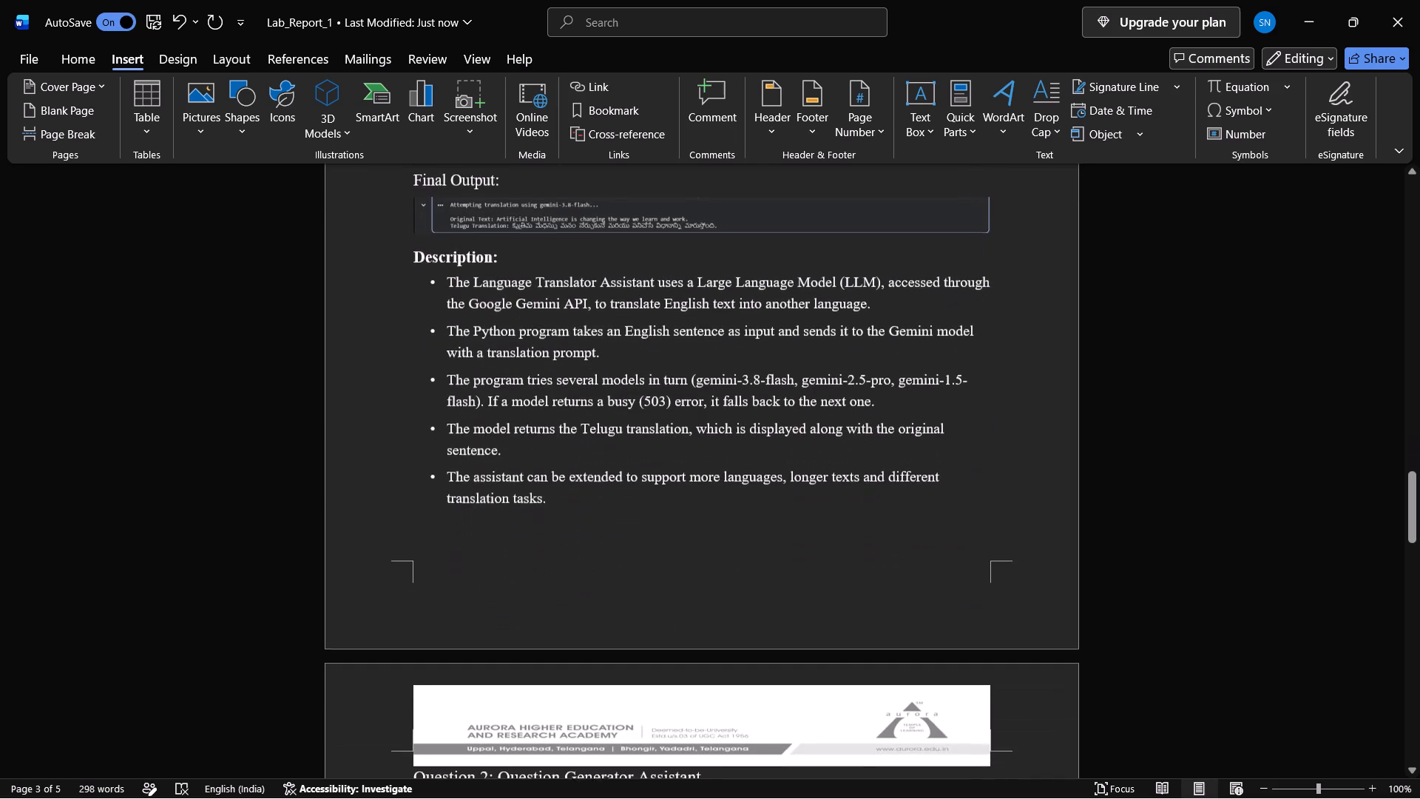
pyautogui.scroll(-3, 482, 490)
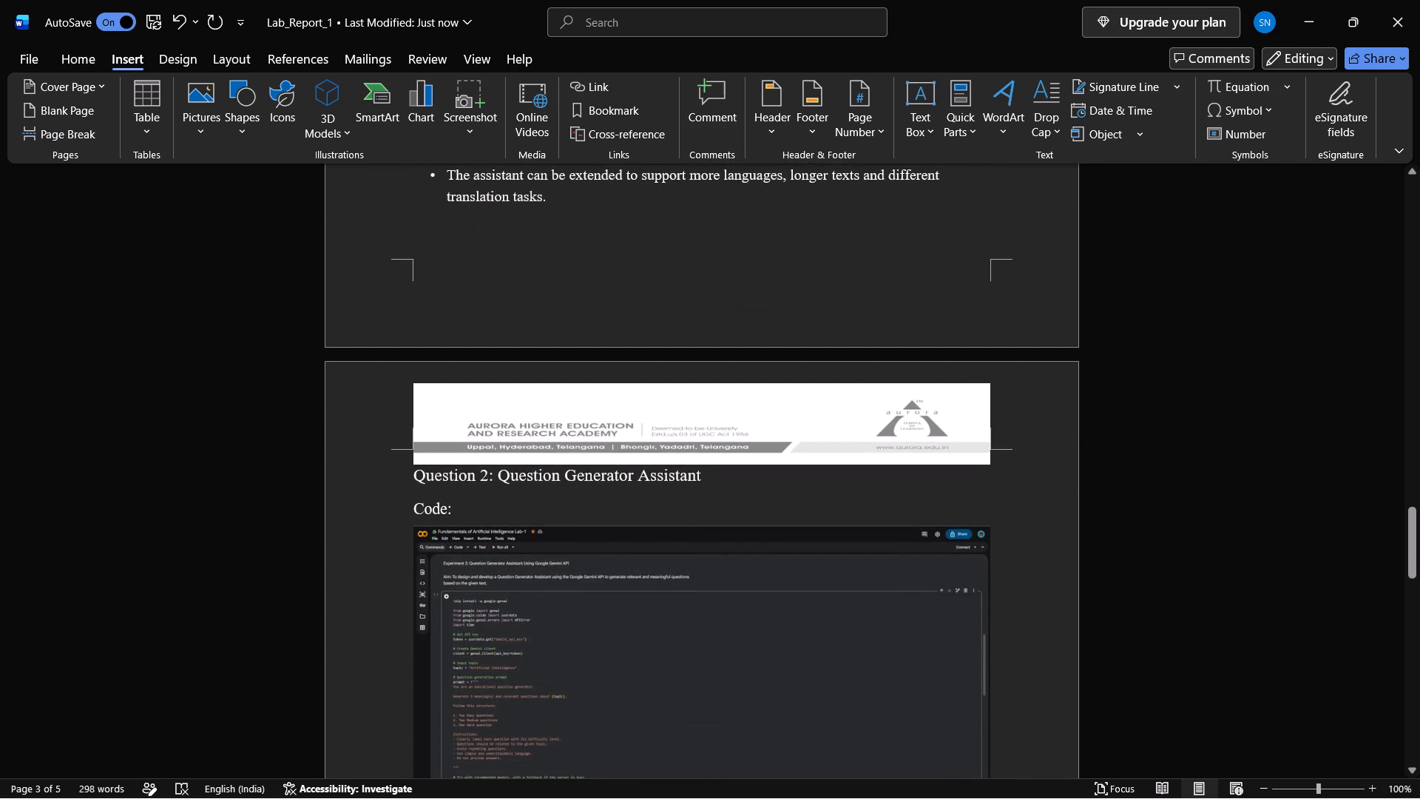
pyautogui.click(416, 479)
pyautogui.press('Return')
# Check the layout of the Question 2 pages, from the heading and code screenshots down to the Google Colab notebook link.
pyautogui.scroll(-3, 416, 479)
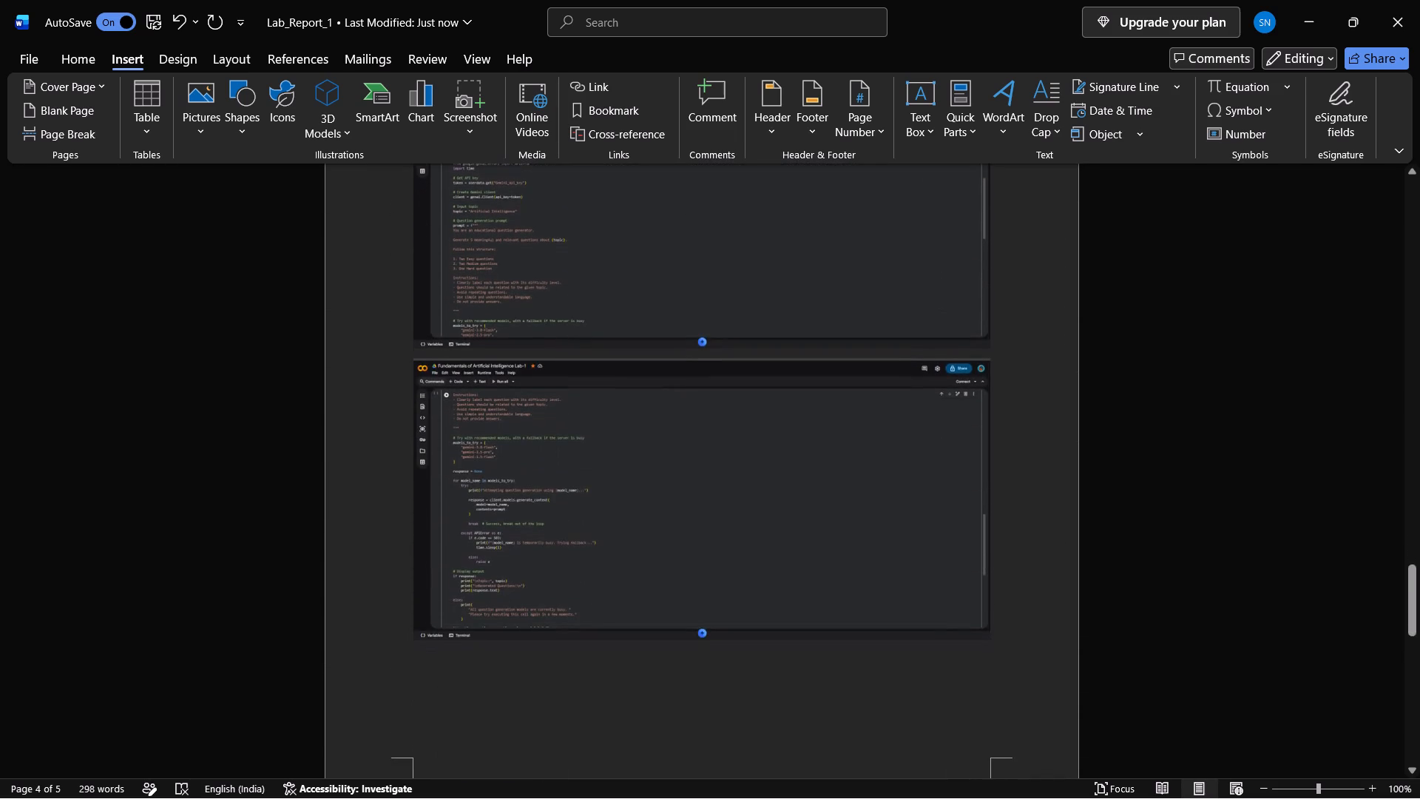
pyautogui.scroll(-4, 416, 479)
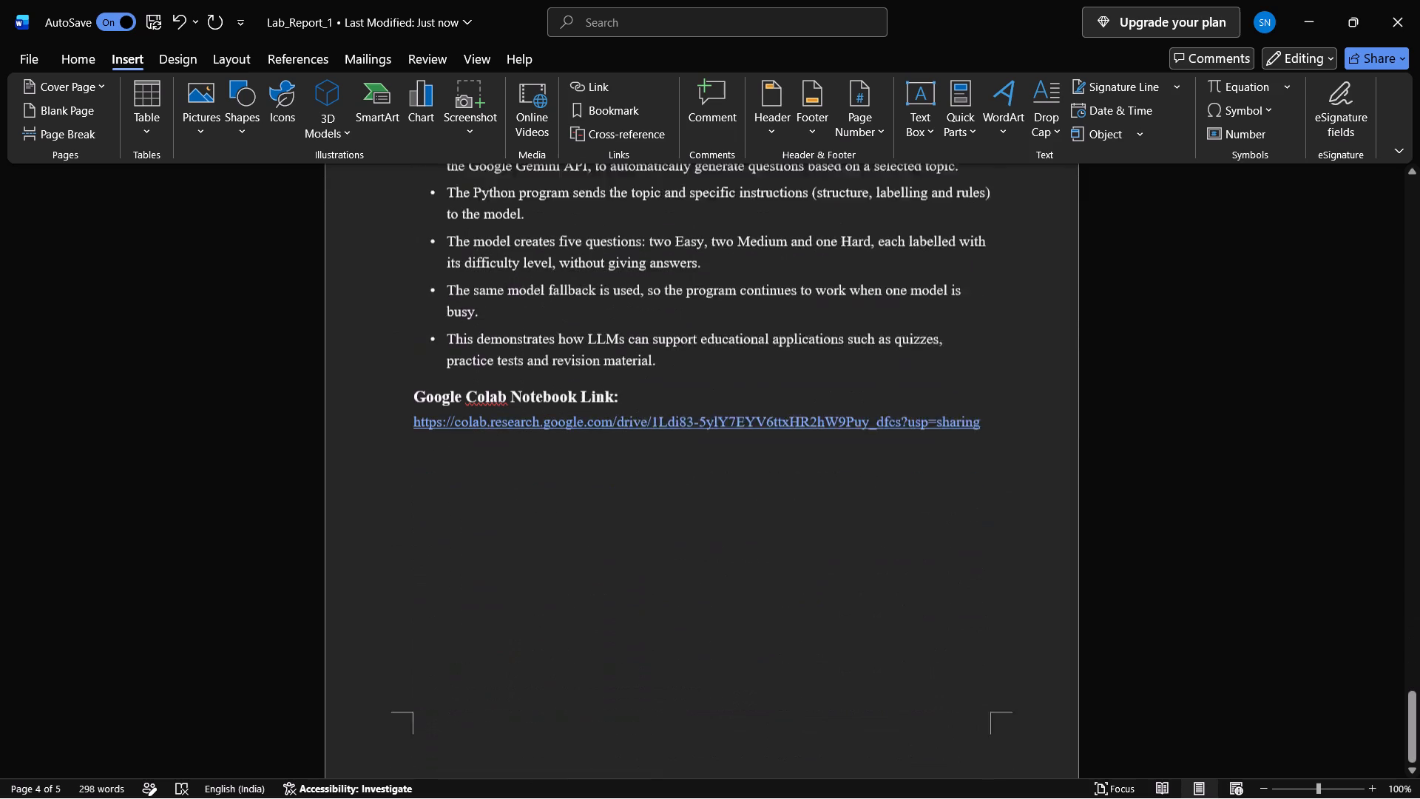
pyautogui.scroll(2, 416, 479)
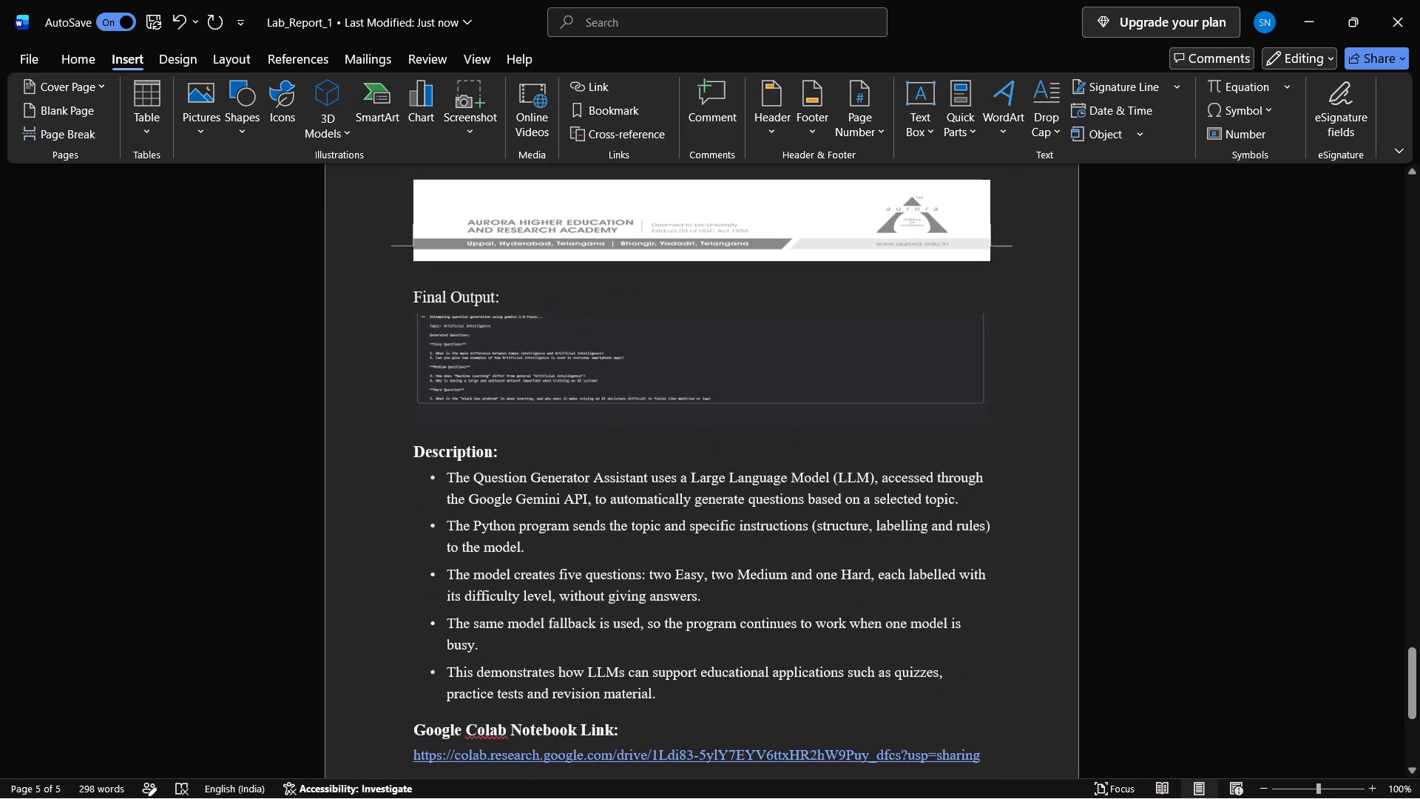
pyautogui.scroll(4, 416, 479)
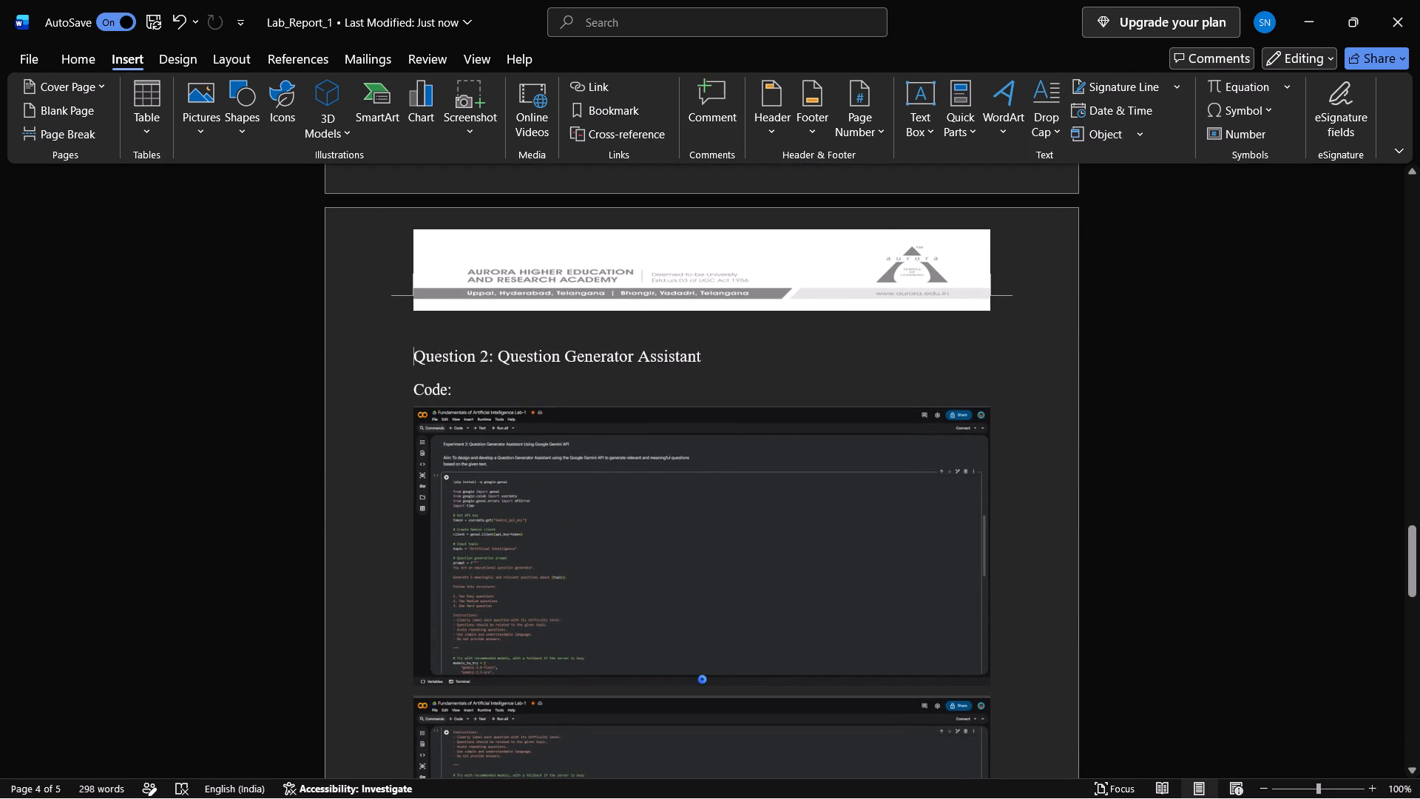
# Review the cover page and the certificate page, including the department details, date, place and signatory block.
pyautogui.scroll(11, 416, 479)
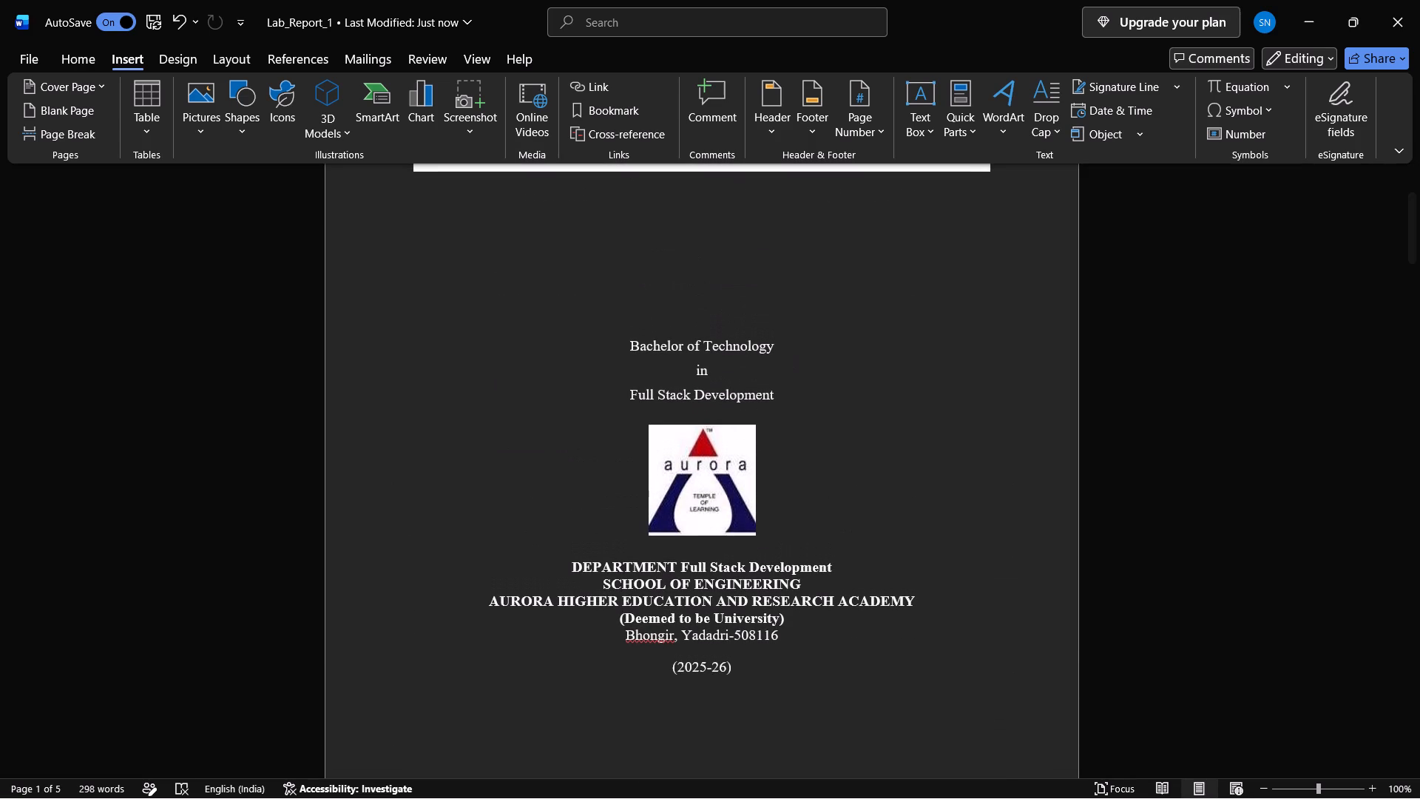
pyautogui.scroll(7, 416, 479)
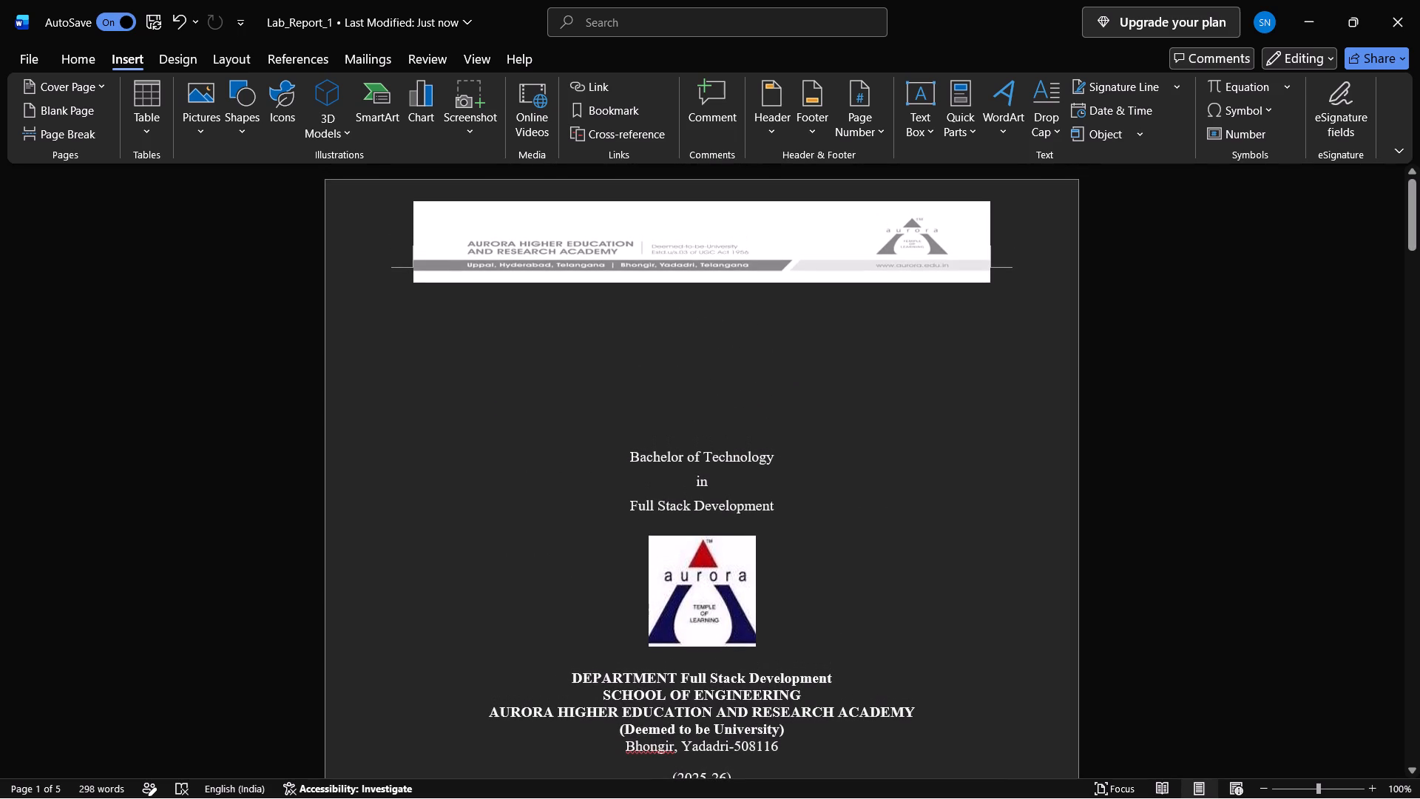
pyautogui.scroll(-4, 416, 479)
pyautogui.scroll(1, 416, 479)
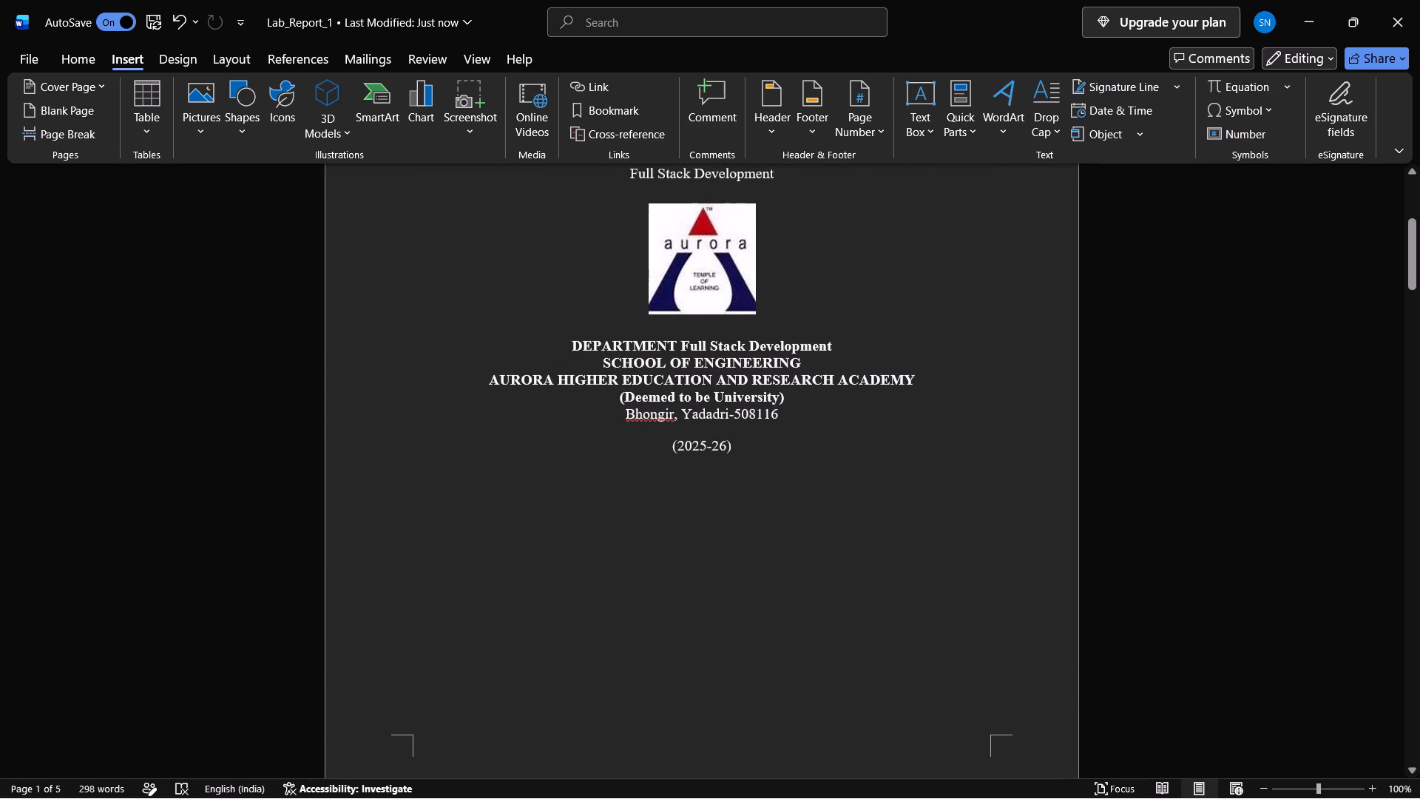
pyautogui.scroll(-2, 416, 479)
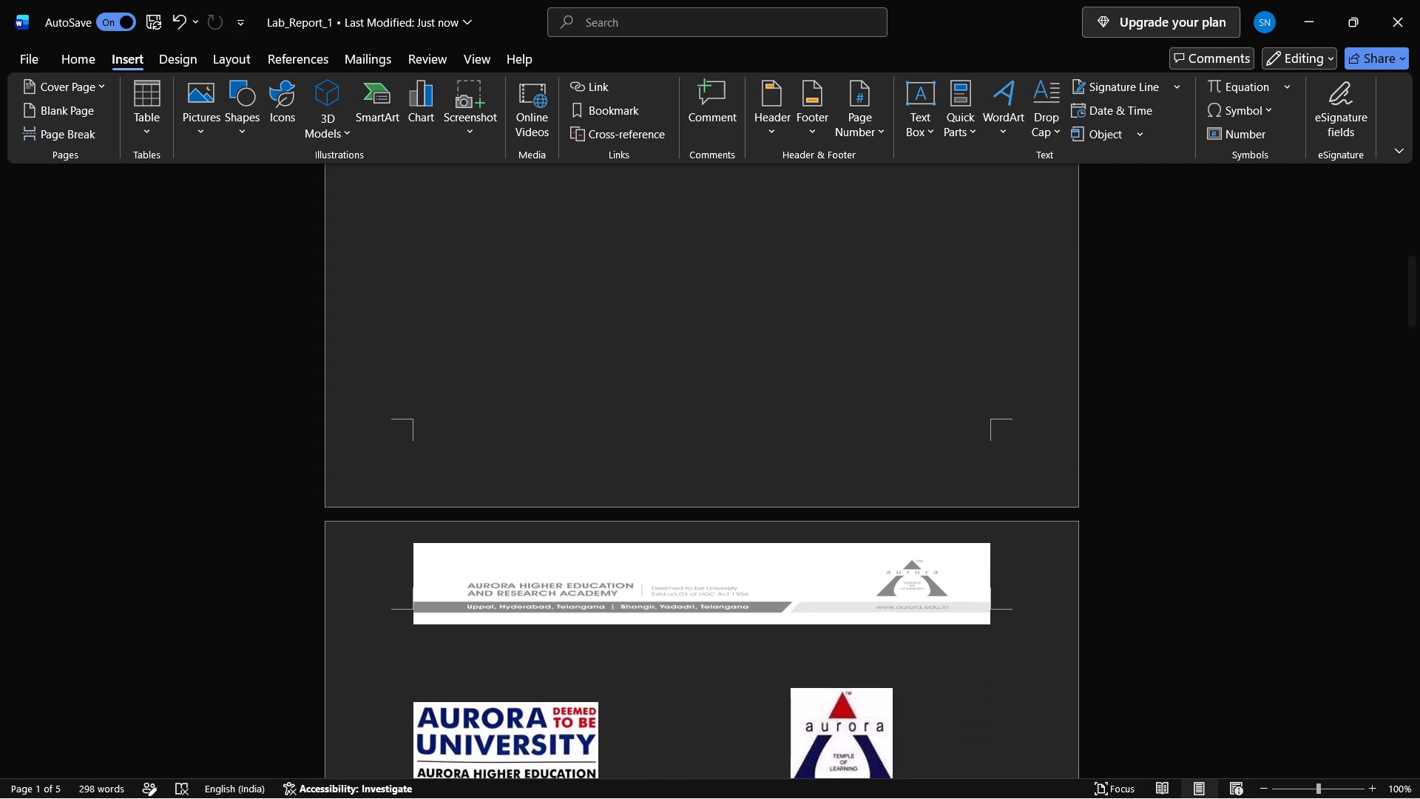
pyautogui.scroll(-4, 416, 479)
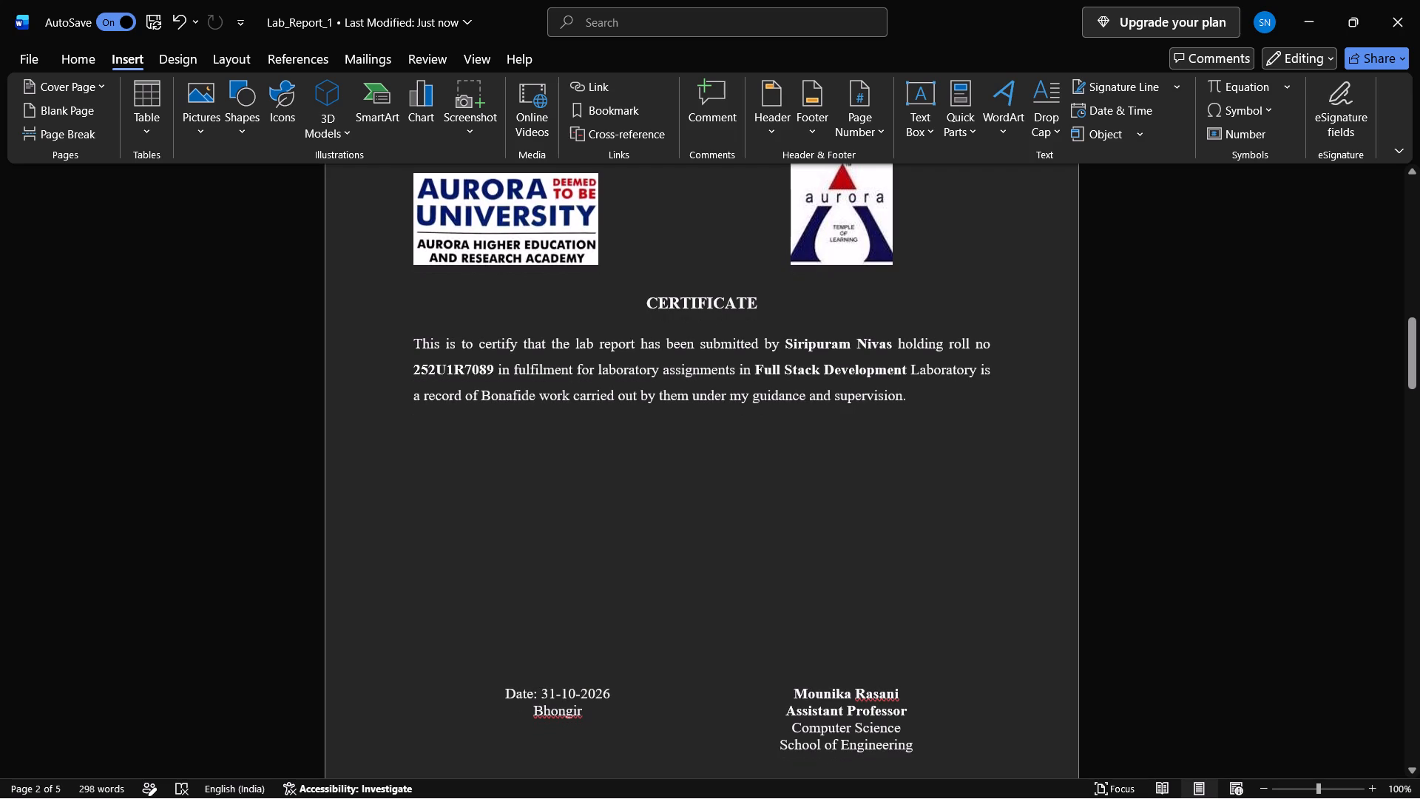
pyautogui.scroll(-2, 416, 479)
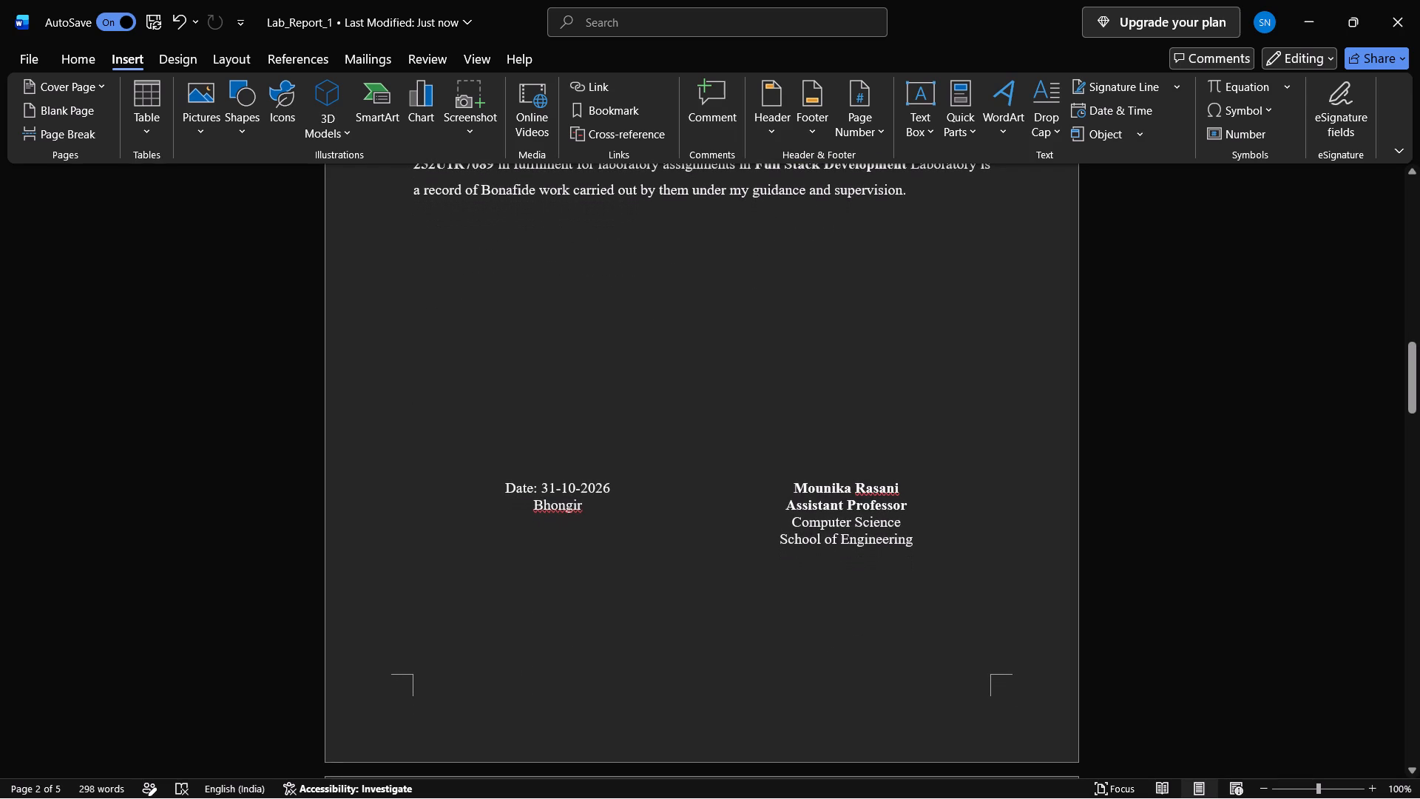
# Review the Question 1 and Question 2 pages for heading spacing, screenshots, descriptions and the closing Colab notebook link.
pyautogui.scroll(-3, 416, 479)
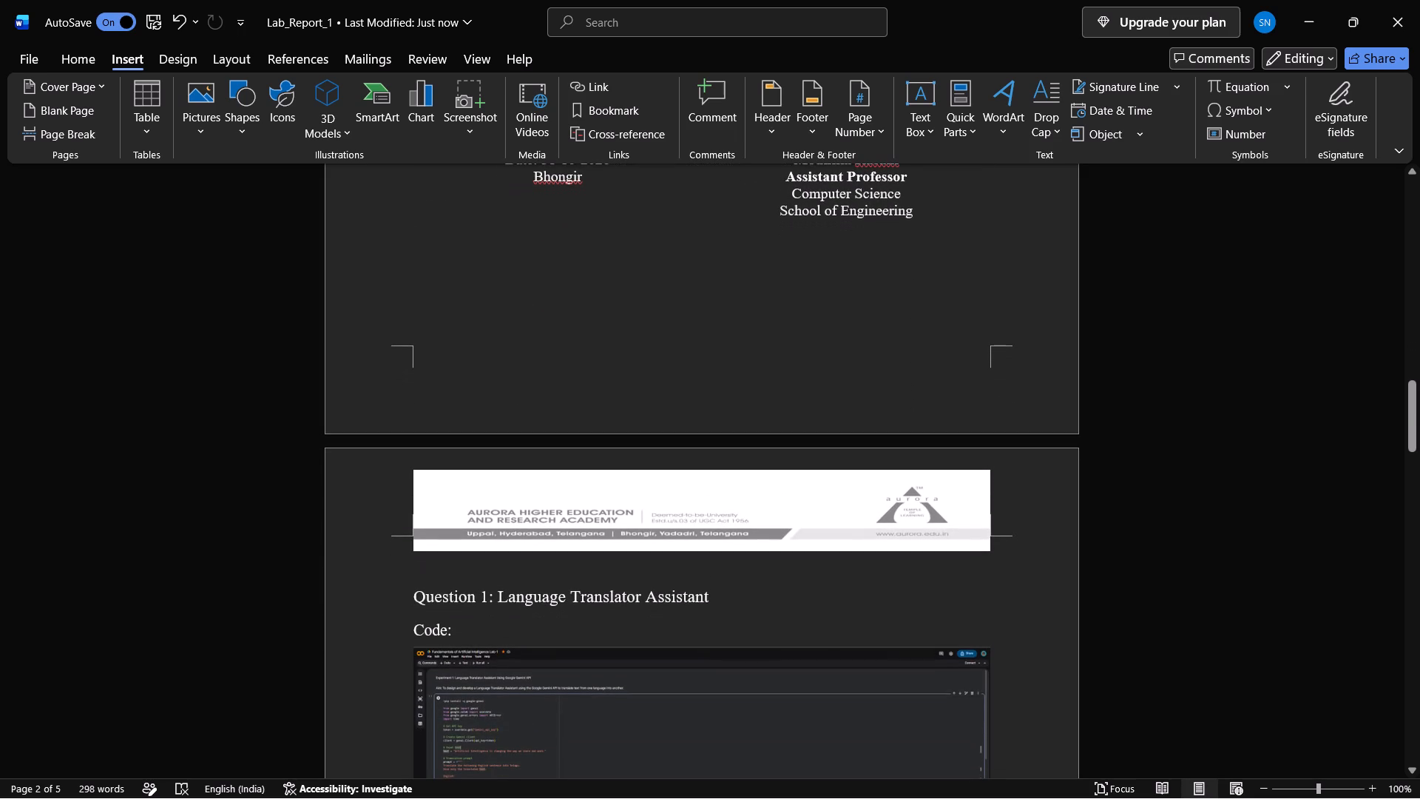
pyautogui.scroll(-2, 416, 479)
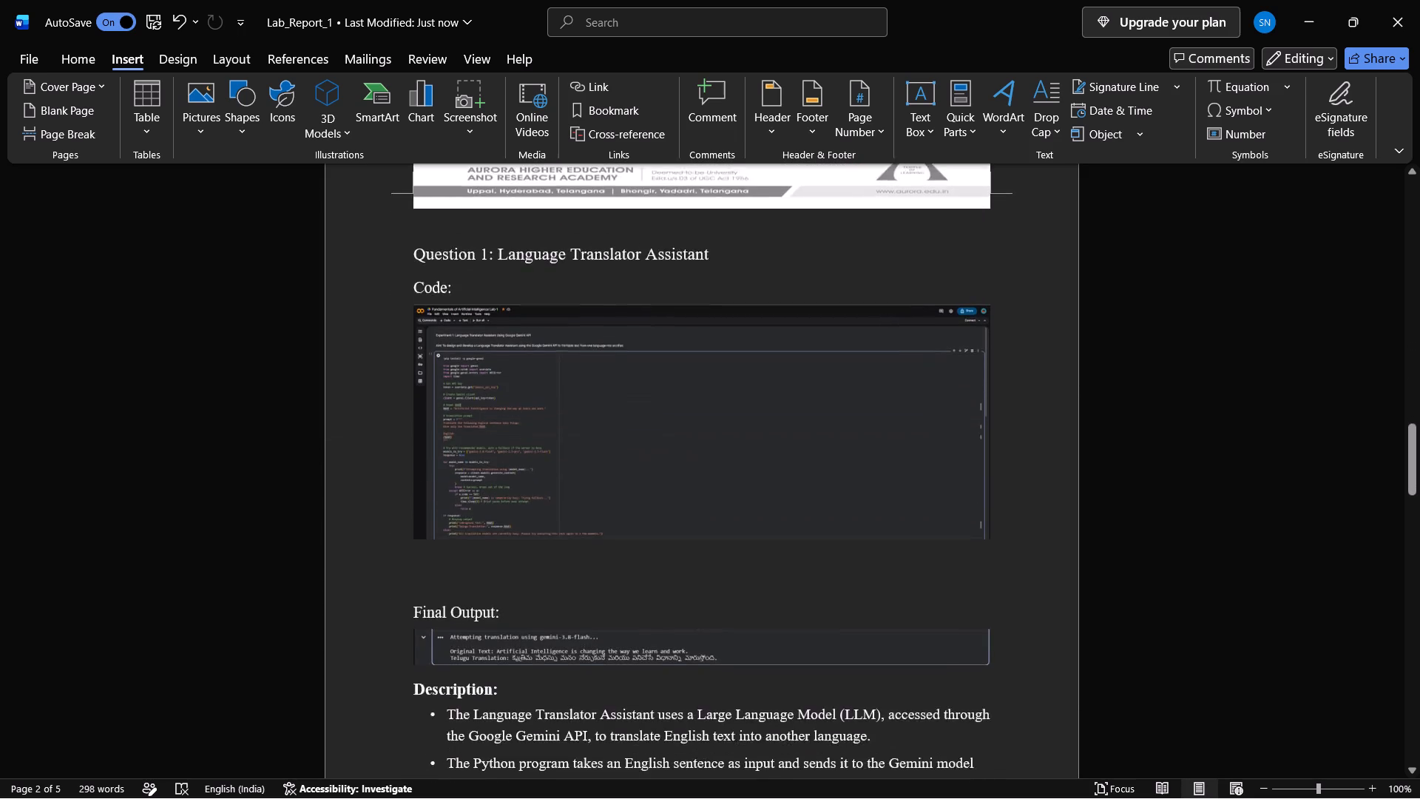
pyautogui.scroll(-4, 416, 479)
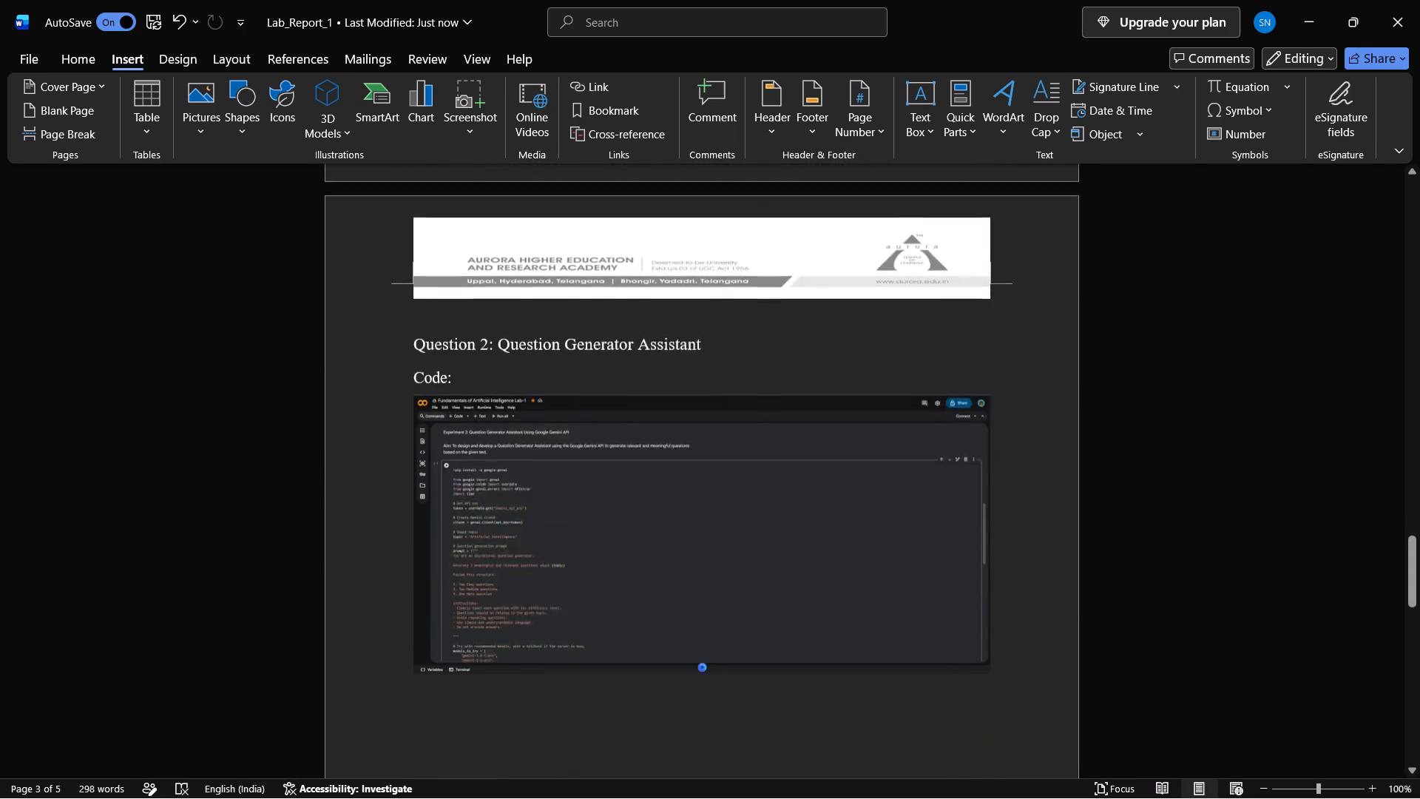
pyautogui.scroll(-5, 416, 479)
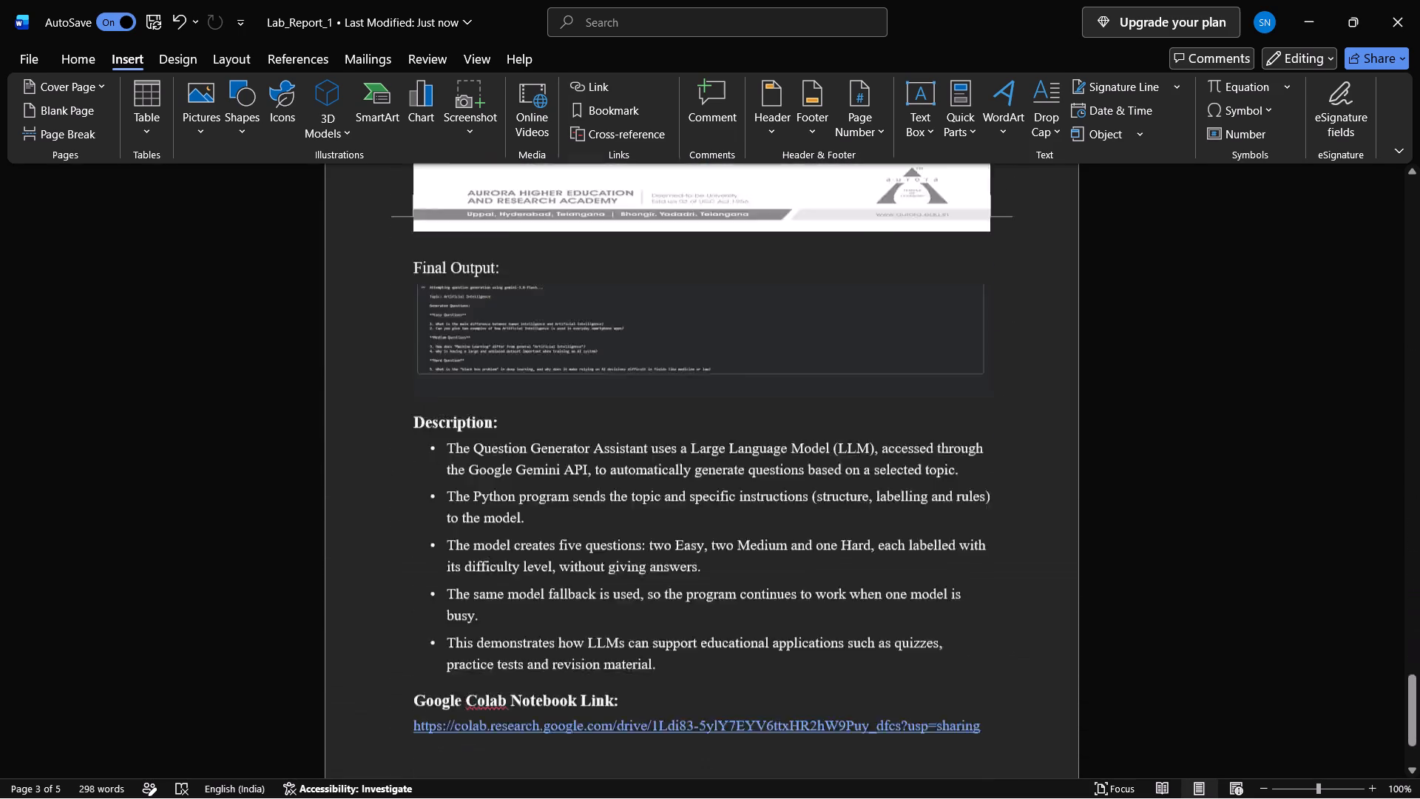
pyautogui.scroll(-3, 416, 479)
pyautogui.scroll(16, 416, 479)
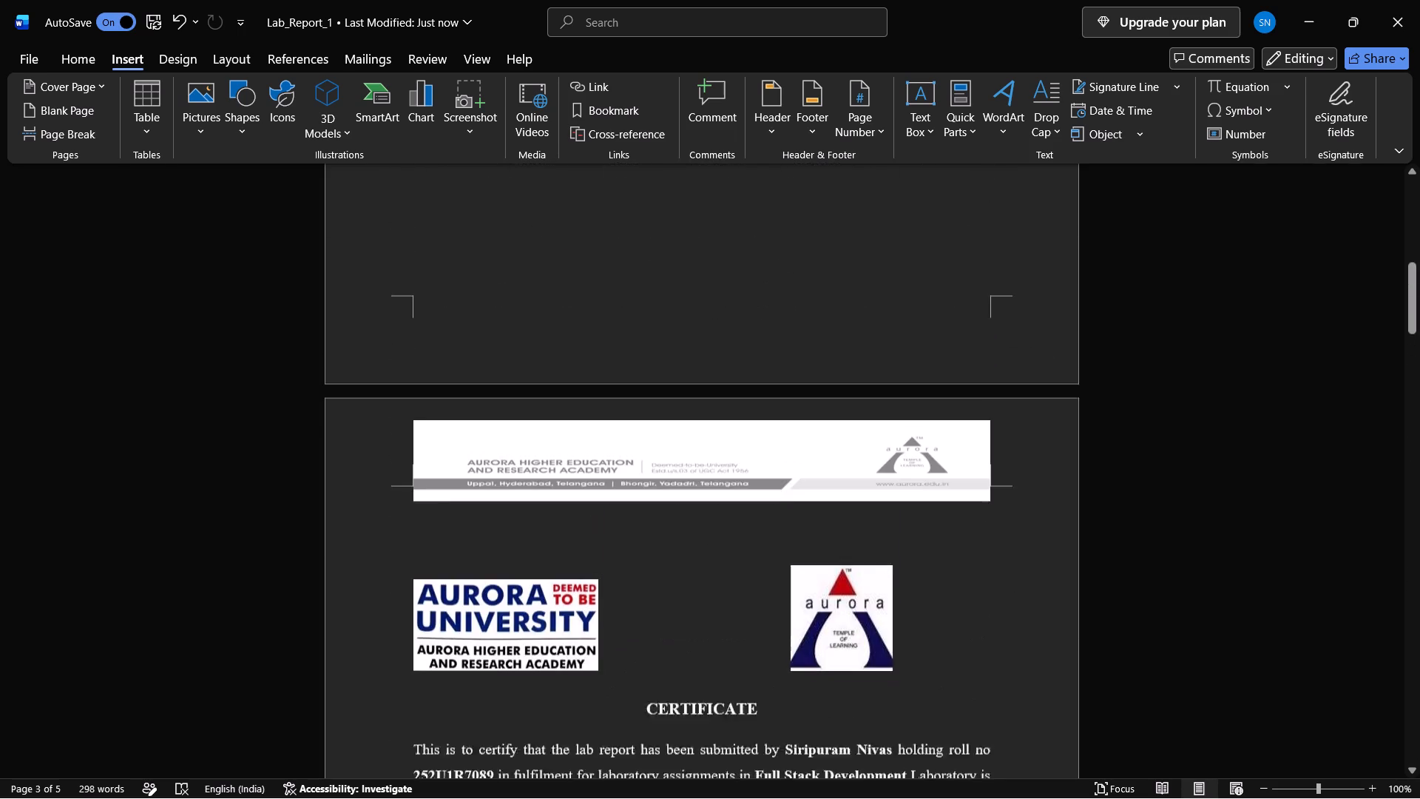
# Start saving a copy of the lab report by opening the Save a Copy locations.
pyautogui.click(74, 66)
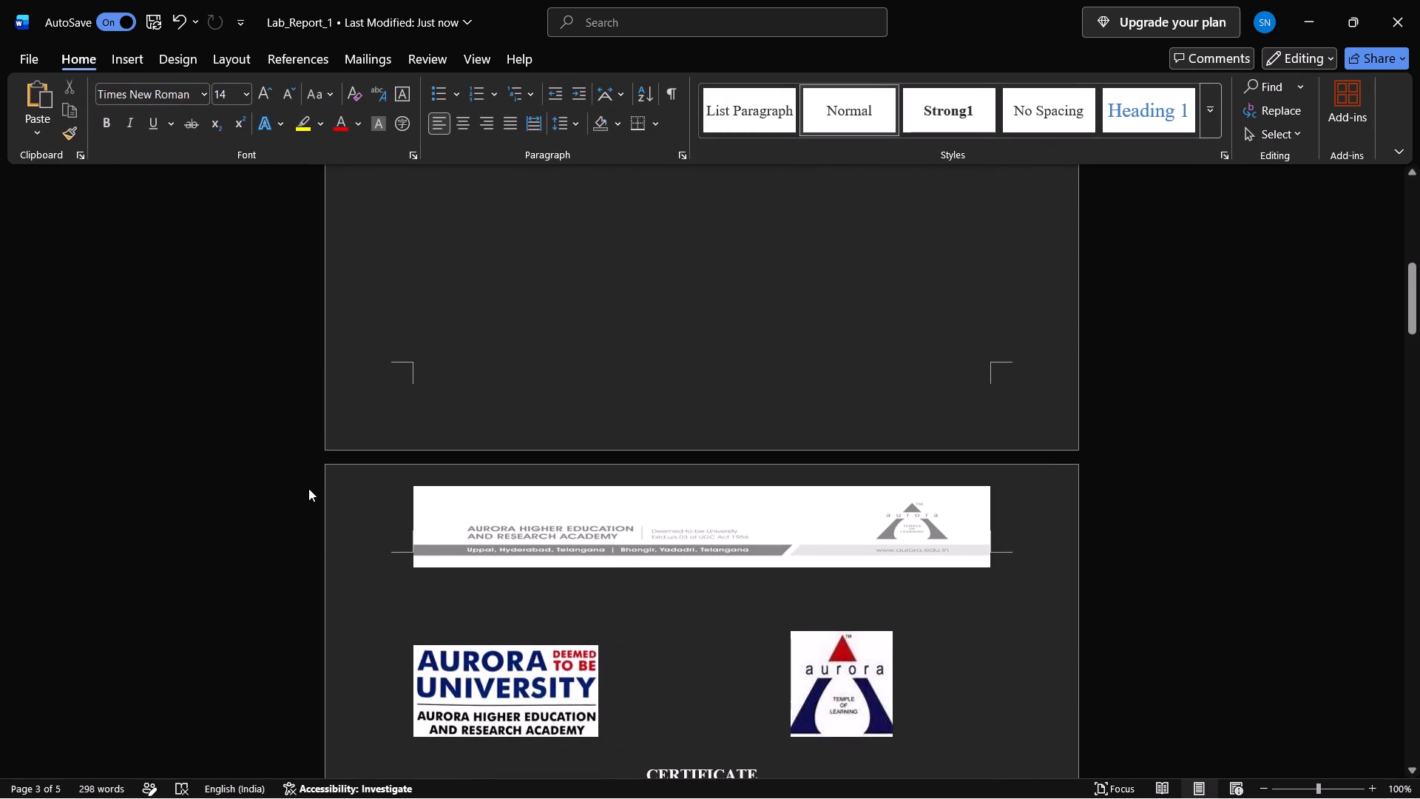
pyautogui.scroll(4, 308, 488)
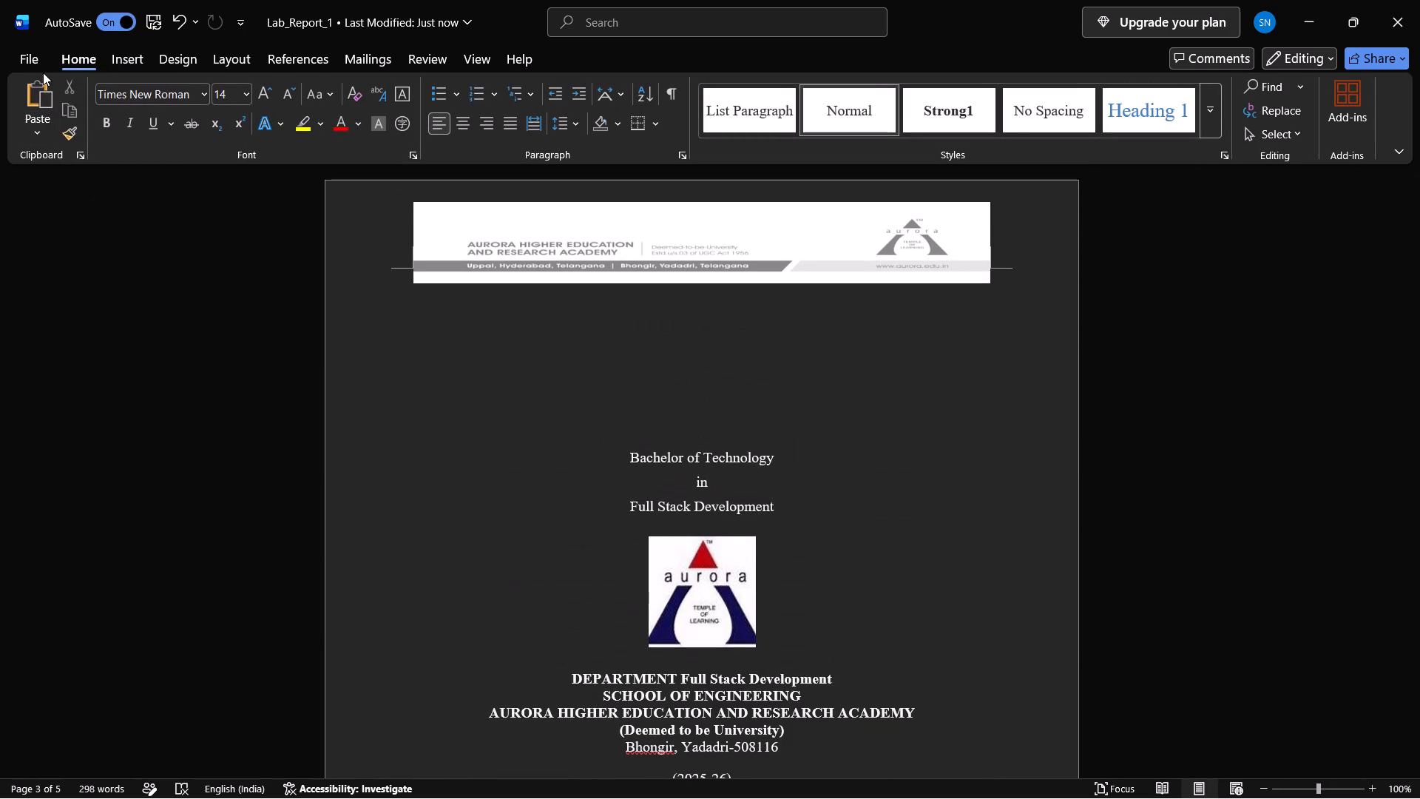
pyautogui.click(40, 69)
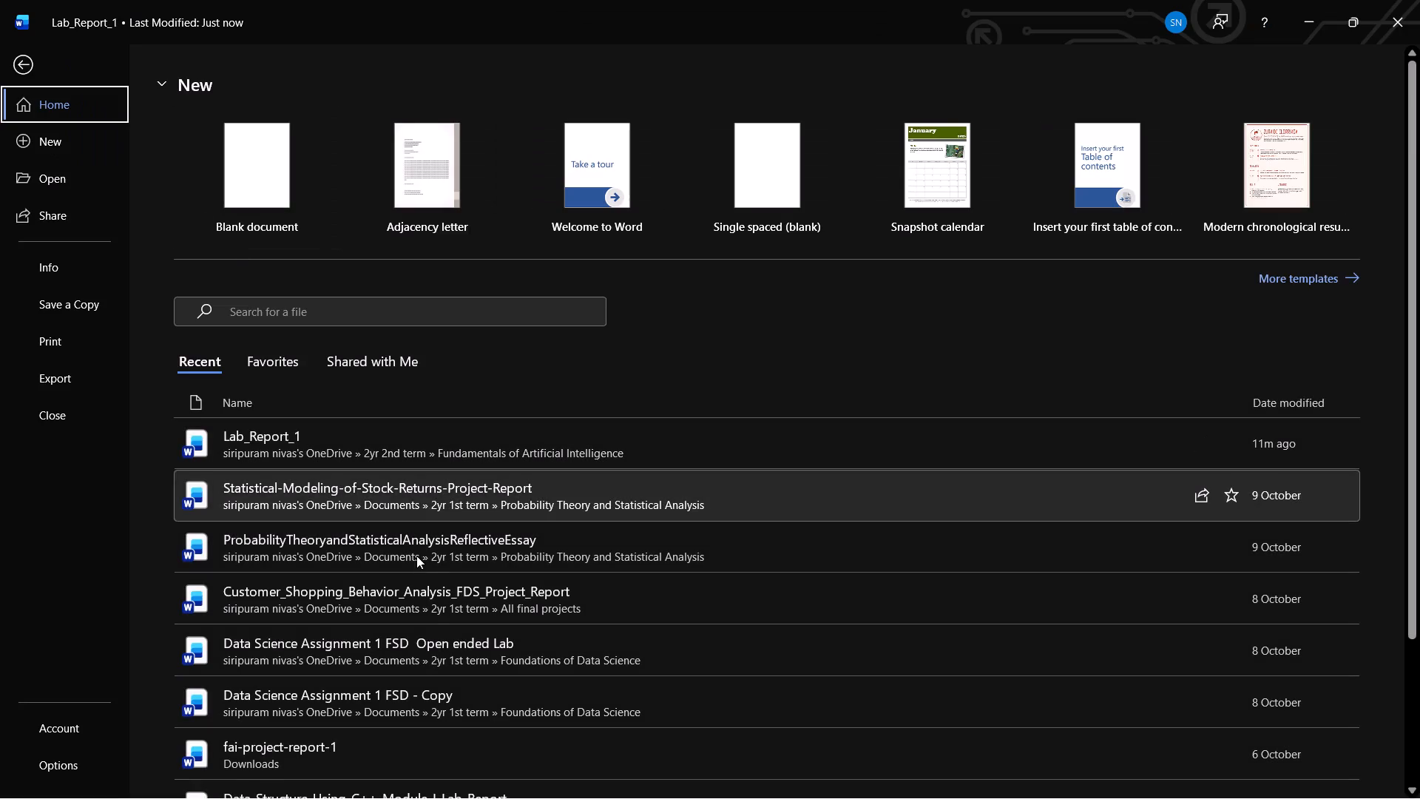
pyautogui.click(86, 300)
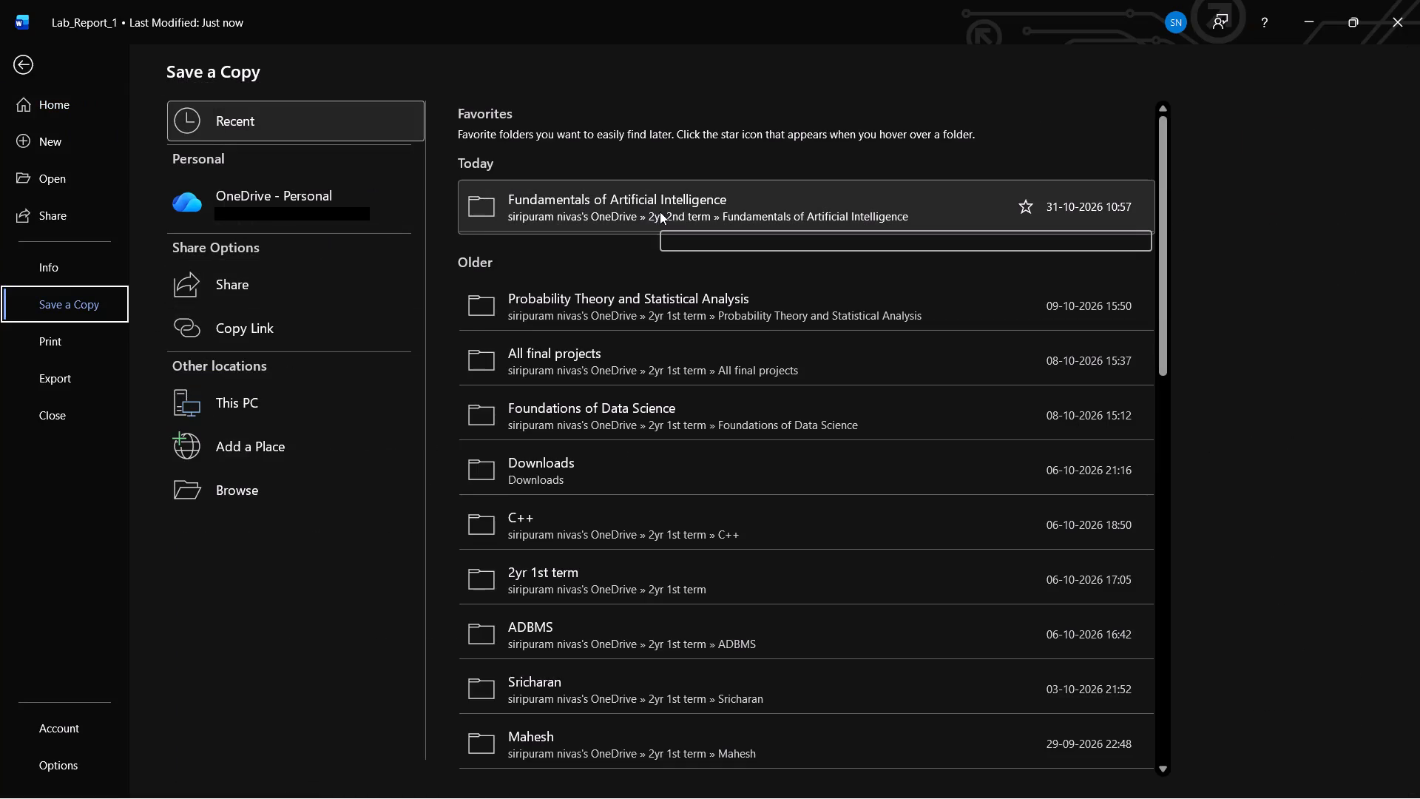
# Save a PDF copy of the report as Lab_Report_1 in the Fundamentals of Artificial Intelligence folder.
pyautogui.click(660, 212)
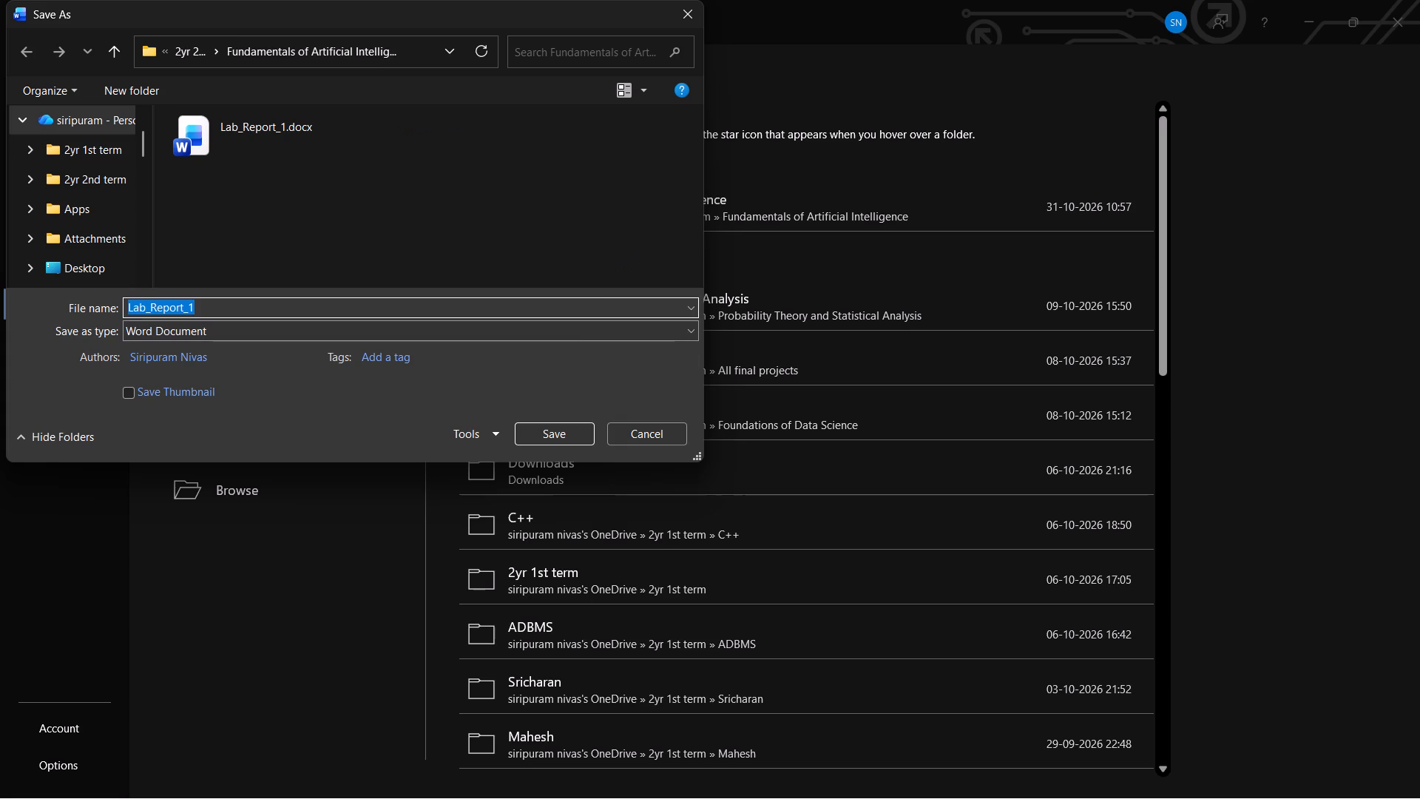
pyautogui.click(589, 337)
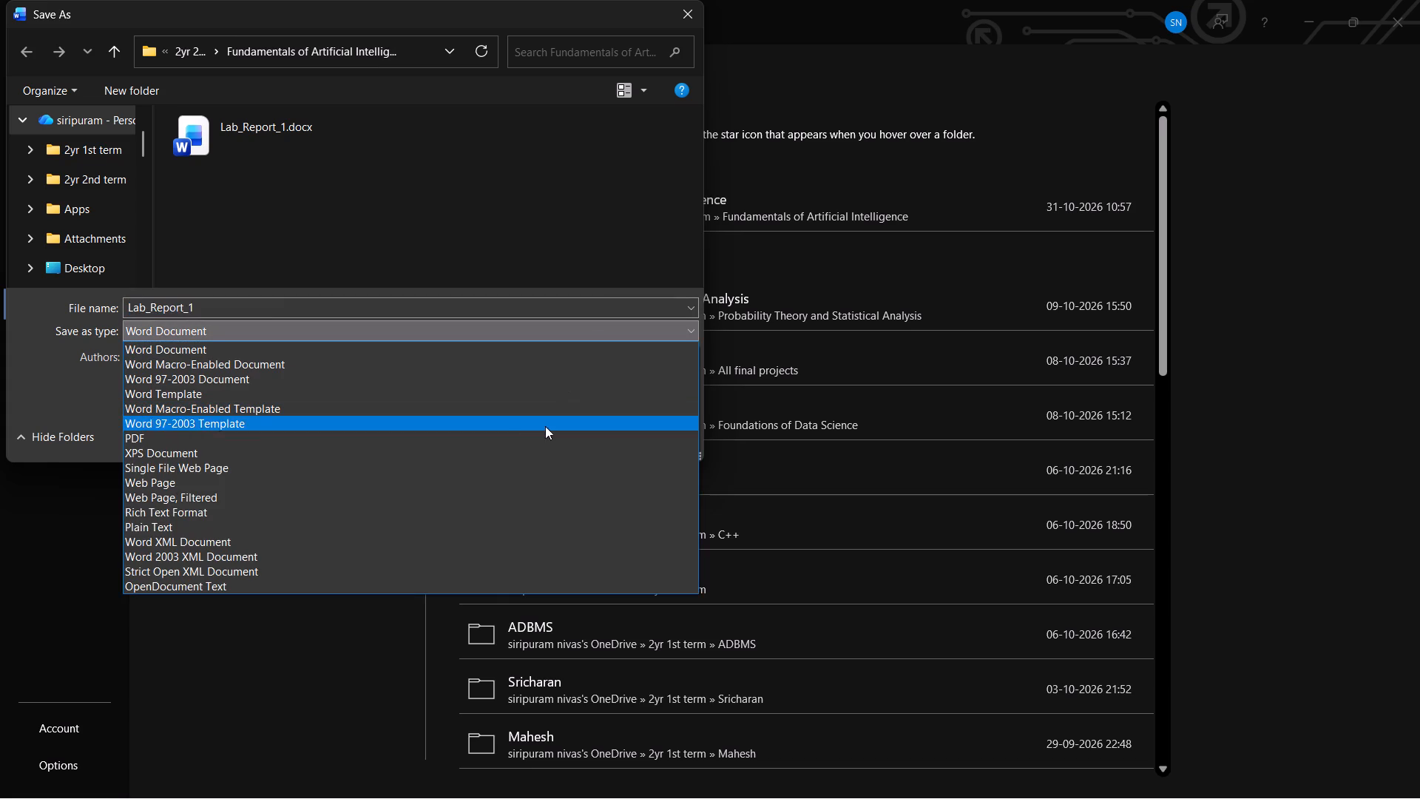
pyautogui.click(531, 438)
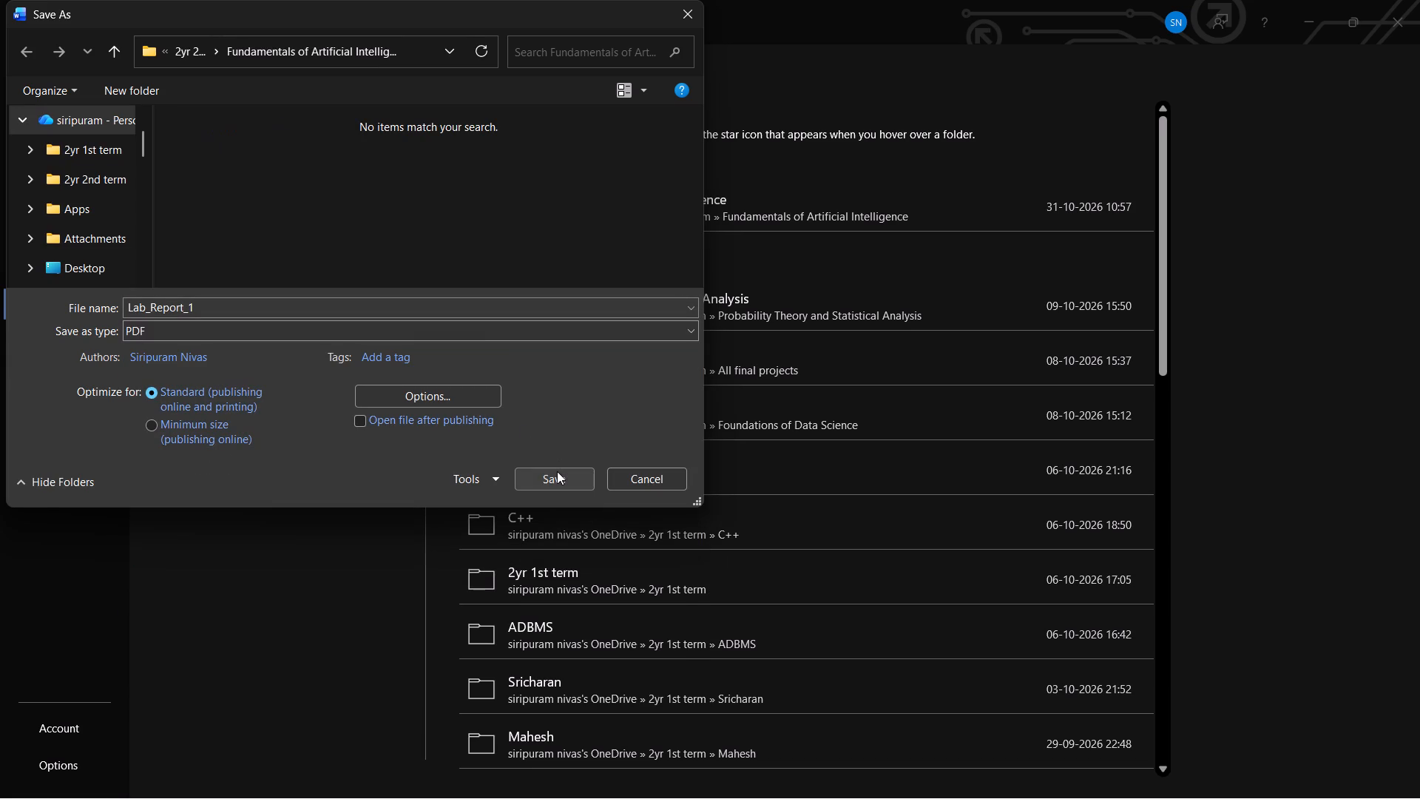
pyautogui.click(557, 471)
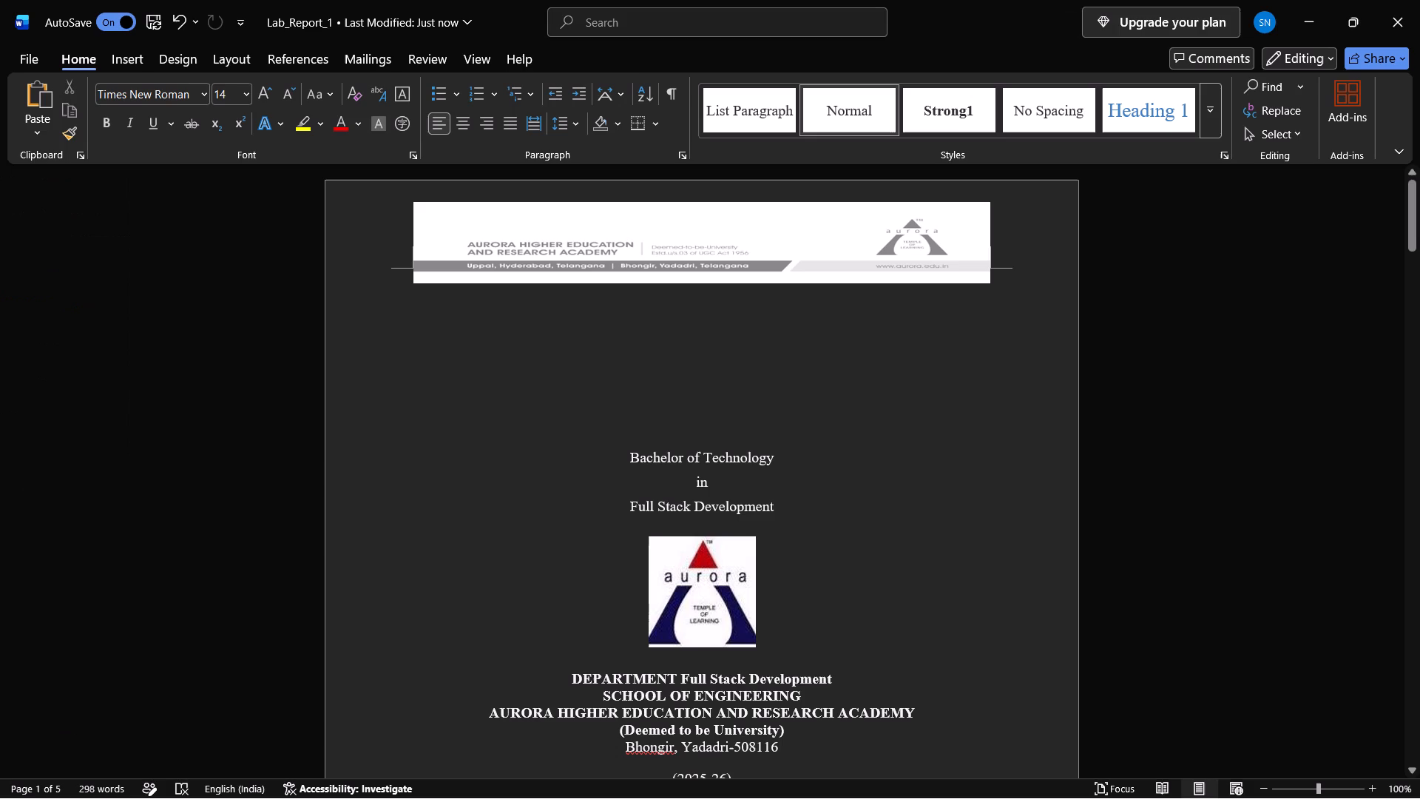
# Close the Lab_Report_1 document.
pyautogui.click(1419, 0)
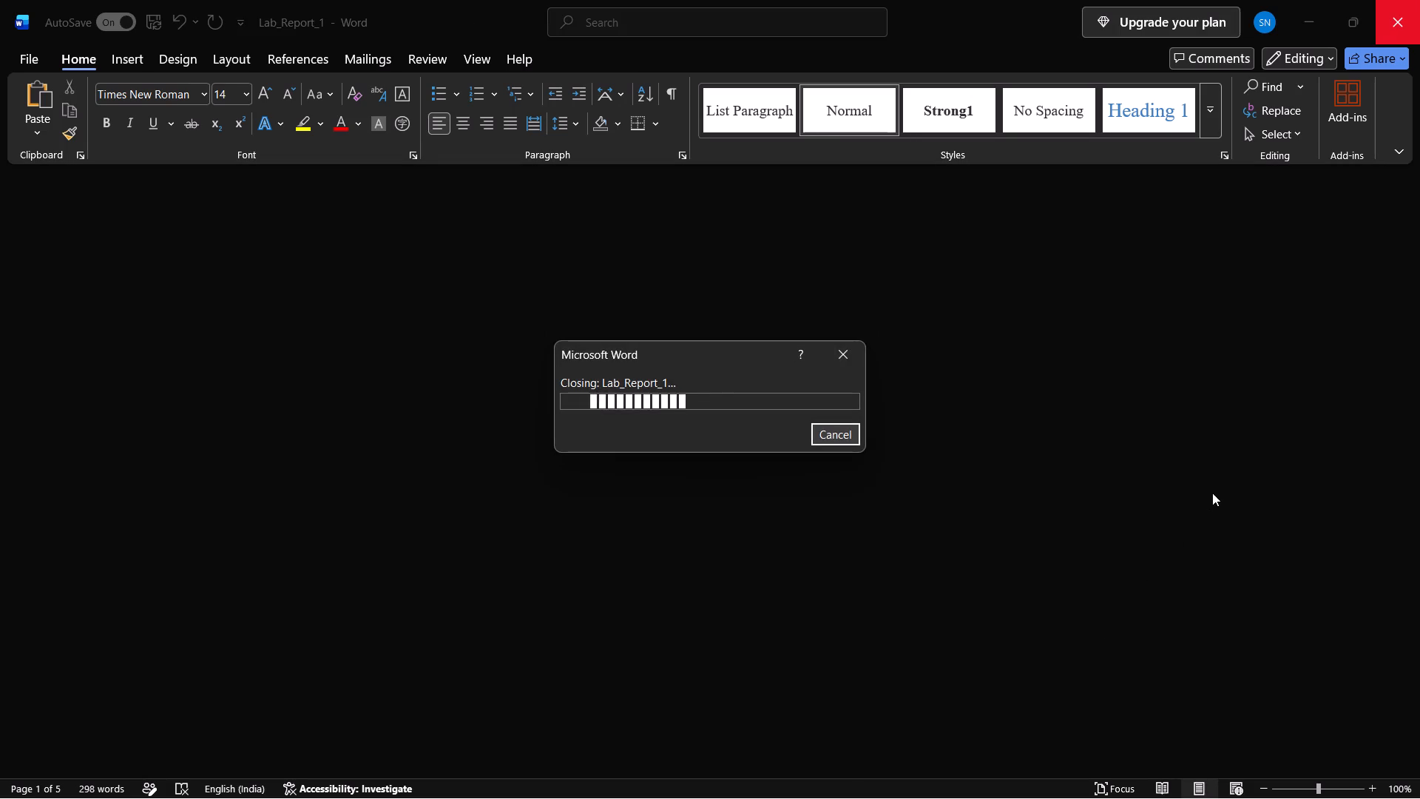